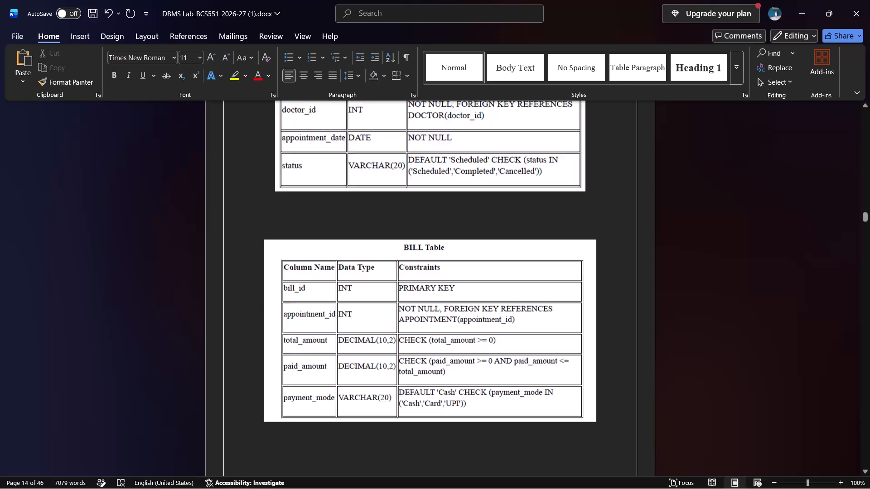
# Delete the blank lines above "1. Create the above tables" so that the question starts at the top of its page.
pyautogui.hscroll(1, 464, 247)
pyautogui.scroll(-1, 464, 247)
pyautogui.click(397, 305)
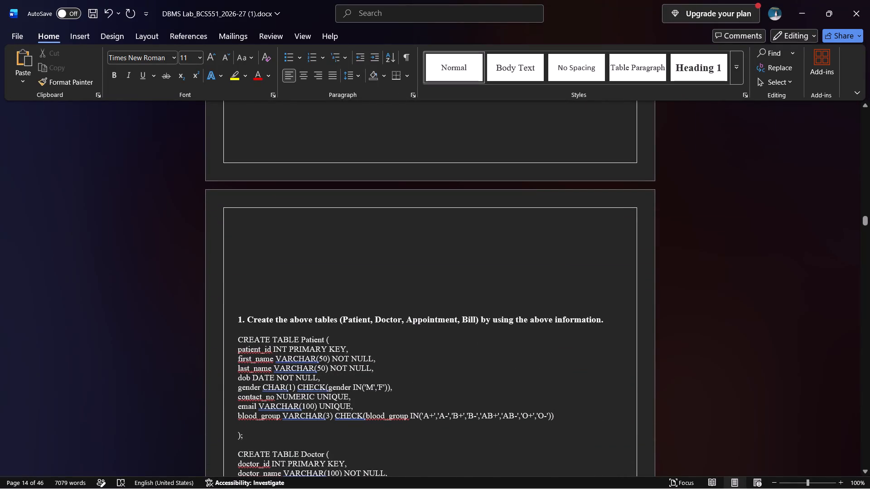
pyautogui.press('BackSpace')
pyautogui.press('BackSpace')
pyautogui.press('BackSpace')
pyautogui.press('BackSpace')
pyautogui.press('BackSpace')
pyautogui.press('BackSpace')
pyautogui.press('BackSpace')
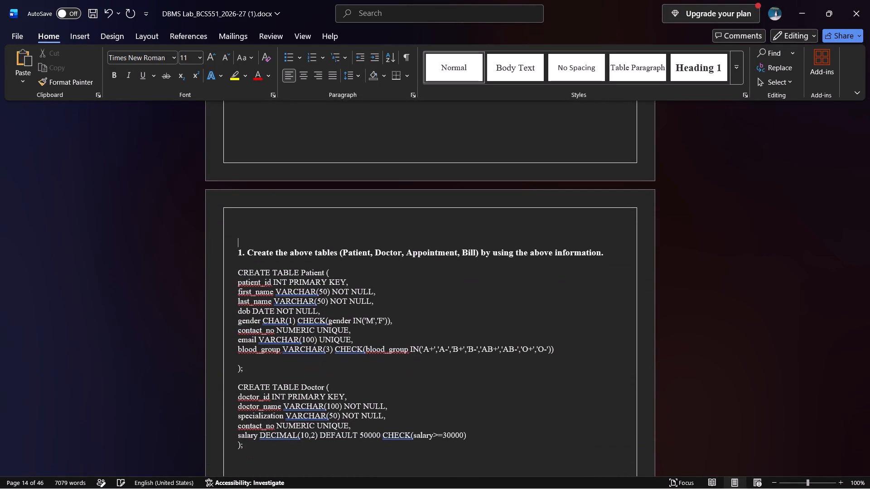
pyautogui.press('BackSpace')
pyautogui.press('BackSpace')
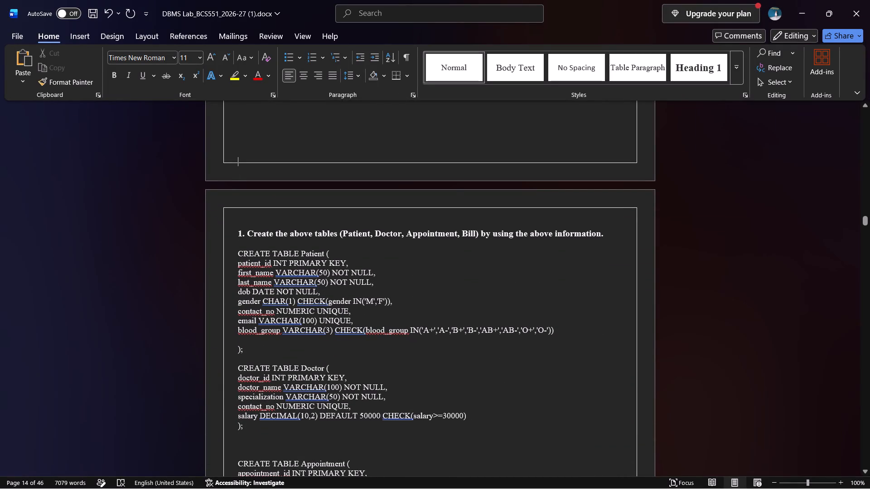
# Delete the "Signature:" text above the Experiment-2 heading.
pyautogui.scroll(-6, 451, 342)
pyautogui.hscroll(1, 451, 342)
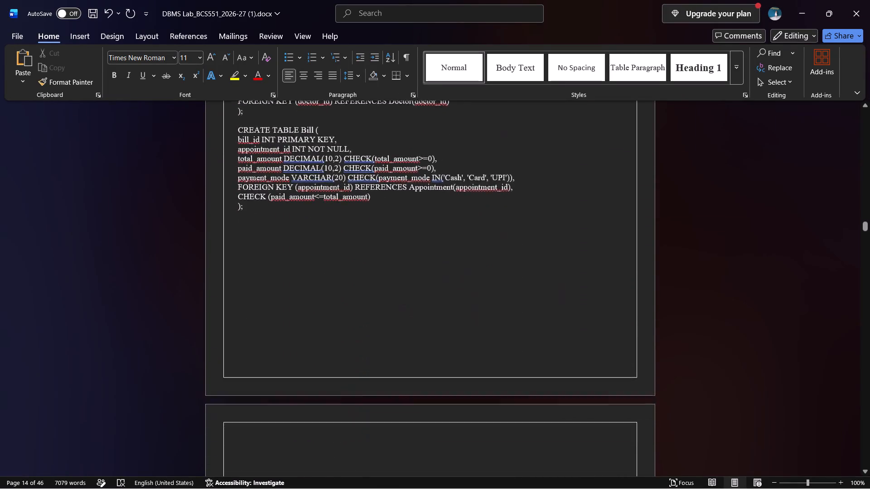
pyautogui.hscroll(1, 451, 342)
pyautogui.click(319, 366)
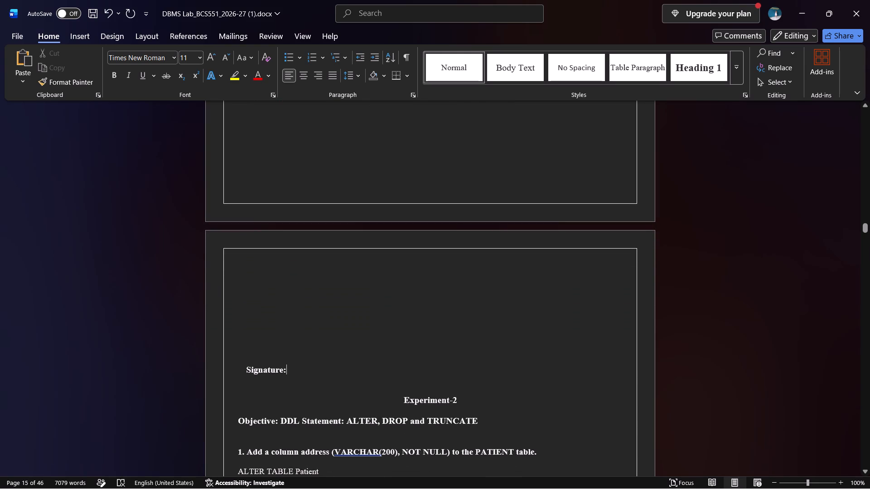
pyautogui.press('BackSpace')
pyautogui.press('BackSpace')
pyautogui.press('BackSpace')
pyautogui.press('BackSpace')
pyautogui.press('BackSpace')
pyautogui.press('BackSpace')
pyautogui.press('BackSpace')
pyautogui.press('BackSpace')
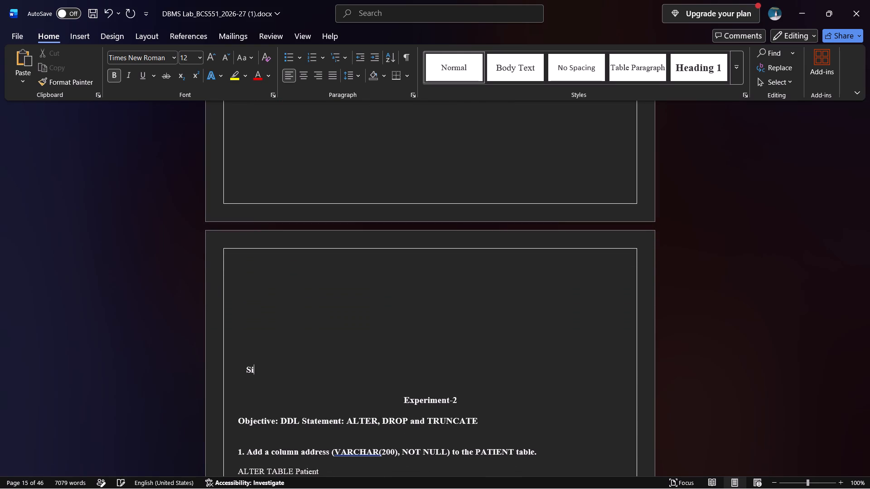
pyautogui.press('BackSpace')
pyautogui.press('BackSpace')
# Delete the blank lines above the Experiment-2 heading, moving it to the top of its page.
pyautogui.press('BackSpace')
pyautogui.press('BackSpace')
pyautogui.press('BackSpace')
pyautogui.press('BackSpace')
pyautogui.press('BackSpace')
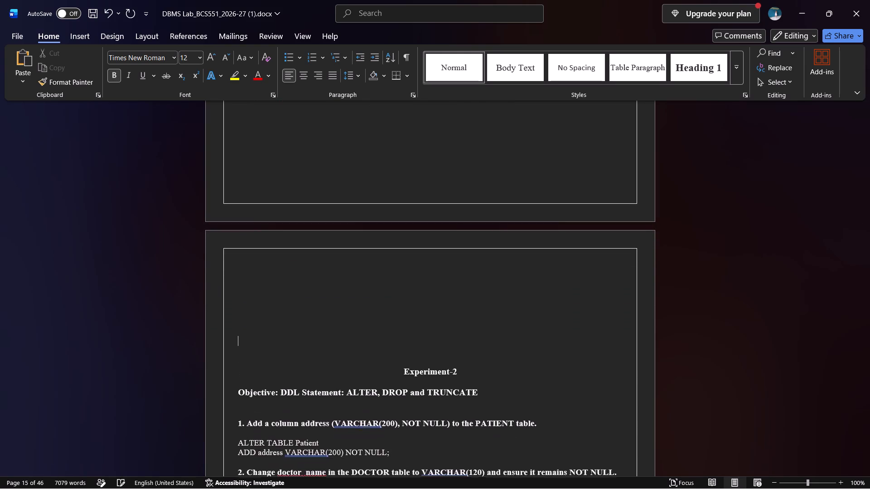
pyautogui.press('BackSpace')
pyautogui.press('BackSpace')
pyautogui.press('BackSpace')
pyautogui.press('BackSpace')
pyautogui.press('BackSpace')
pyautogui.press('BackSpace')
pyautogui.press('BackSpace')
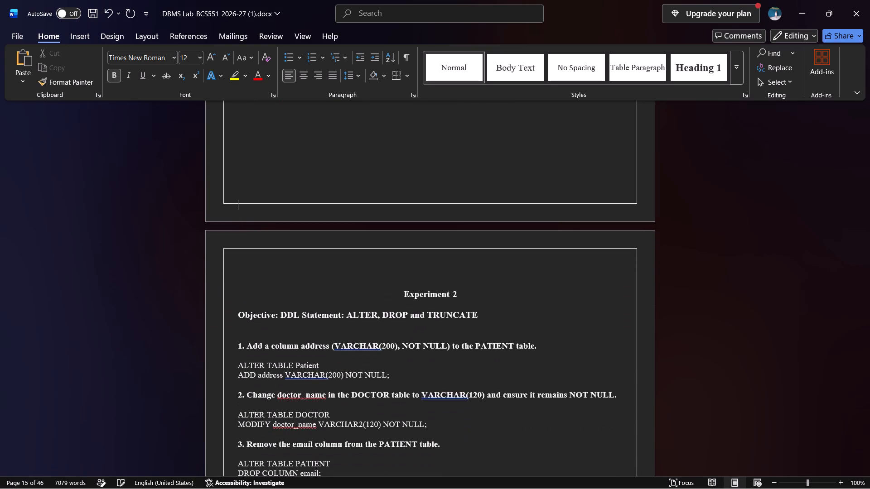
pyautogui.press('BackSpace')
pyautogui.press('BackSpace')
# Look through the pages from Experiment-2 to query 8 for surplus blank space.
pyautogui.hscroll(1, 319, 366)
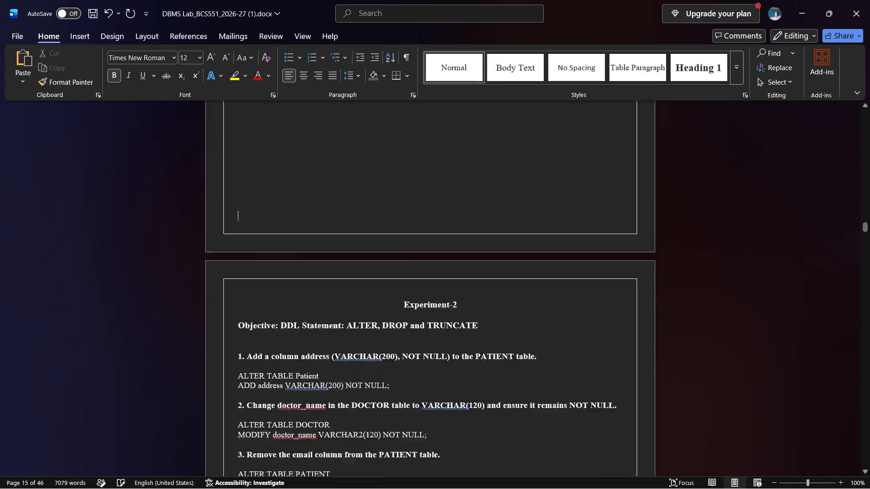
pyautogui.hscroll(6, 319, 366)
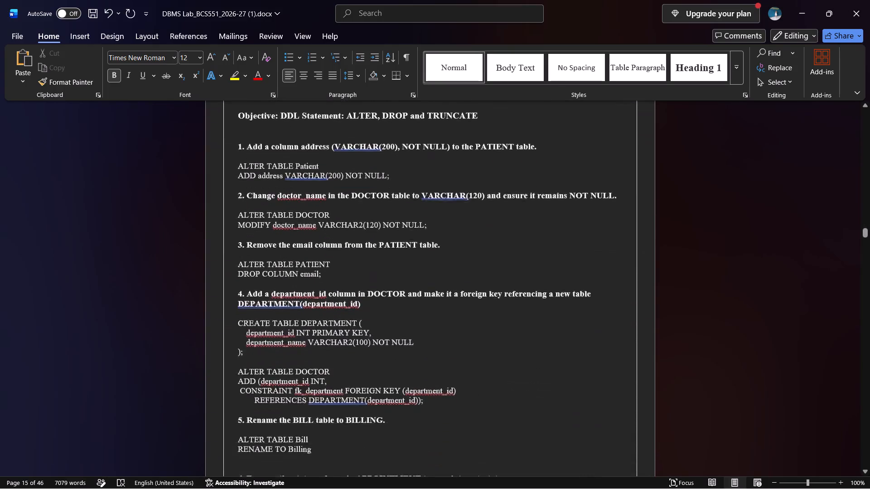
pyautogui.hscroll(5, 319, 366)
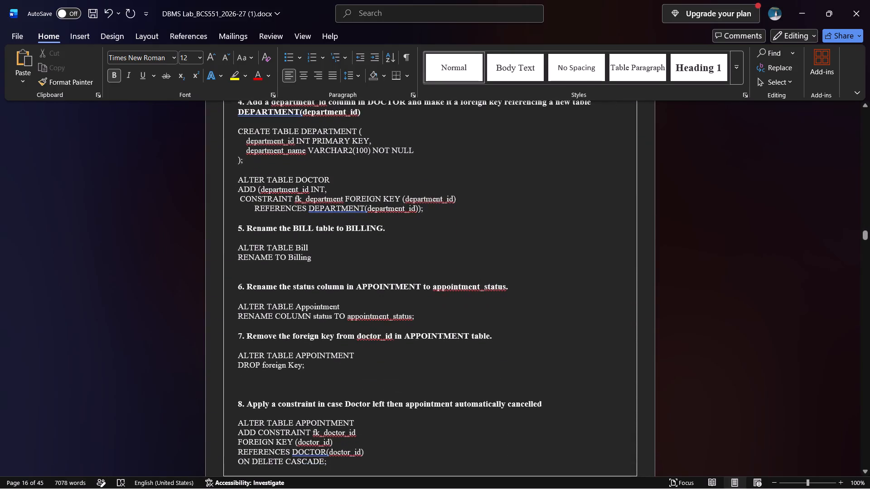
pyautogui.hscroll(6, 397, 370)
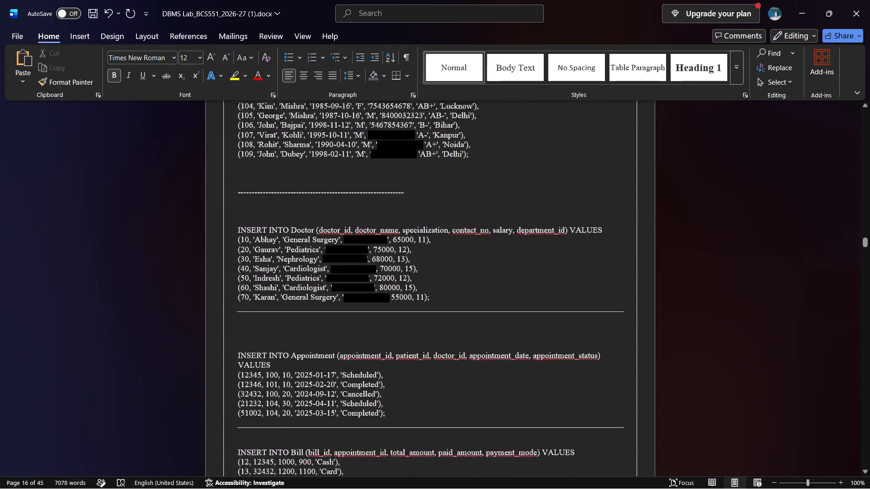
pyautogui.hscroll(6, 397, 370)
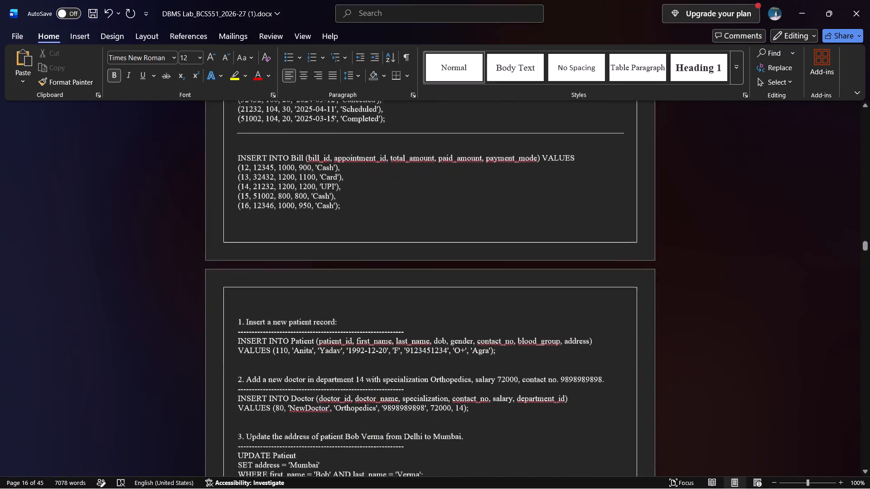
pyautogui.hscroll(5, 397, 370)
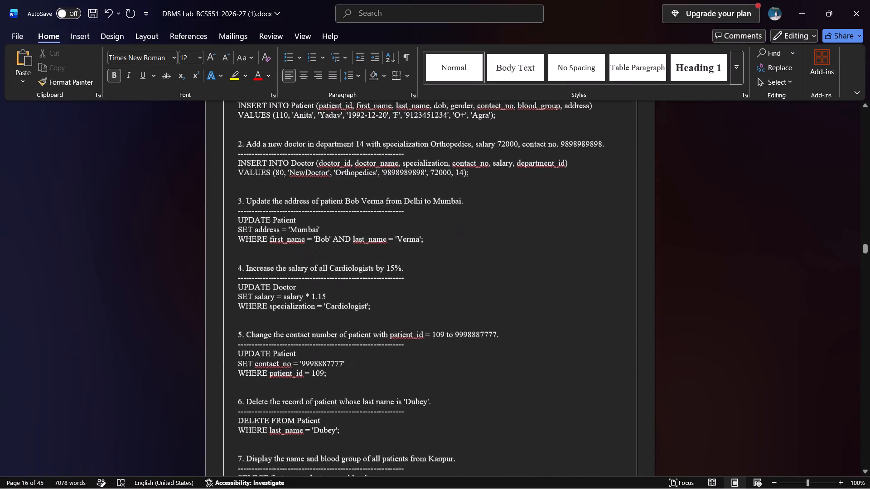
pyautogui.hscroll(5, 397, 370)
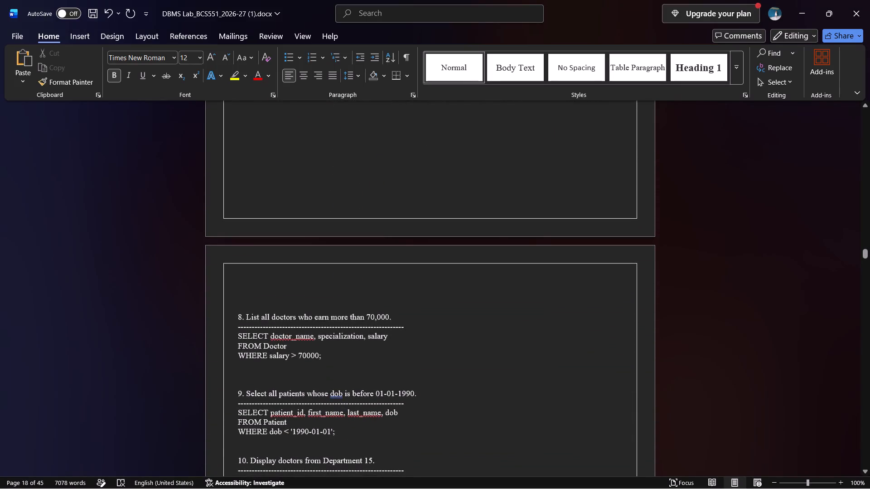
# Delete the surplus blank lines between queries 7 and 8, keeping one blank line and the semicolon after 'Kanpur'.
pyautogui.click(291, 289)
pyautogui.press('BackSpace')
pyautogui.press('BackSpace')
pyautogui.press('BackSpace')
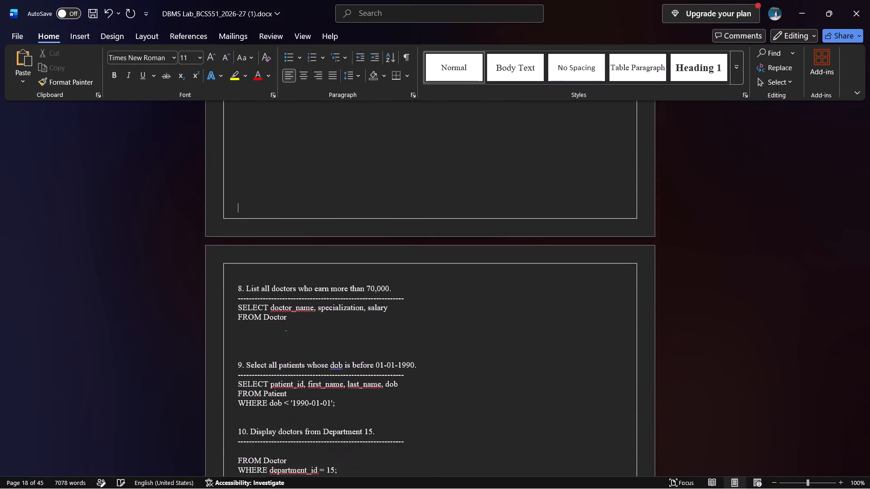
pyautogui.press('BackSpace')
pyautogui.press('BackSpace')
pyautogui.press('BackSpace')
pyautogui.press('BackSpace')
pyautogui.press('BackSpace')
pyautogui.press('BackSpace')
pyautogui.press('BackSpace')
pyautogui.press('BackSpace')
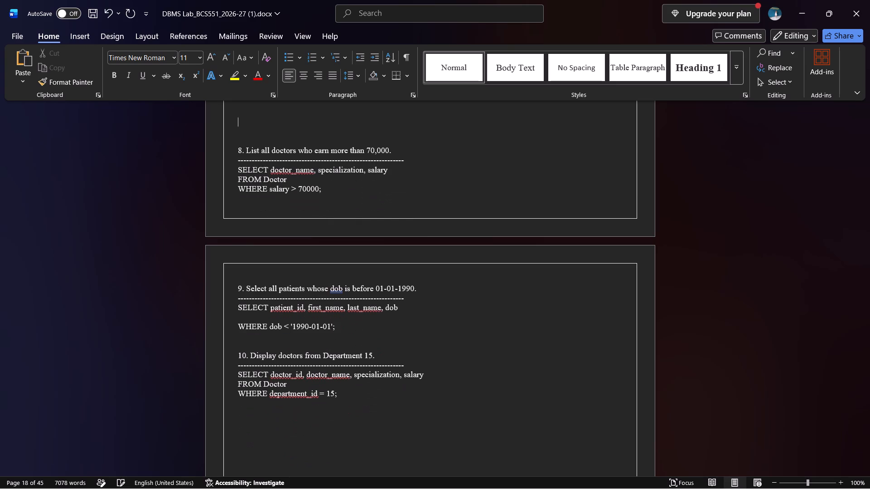
pyautogui.press('BackSpace')
pyautogui.scroll(2, 291, 289)
pyautogui.press('BackSpace')
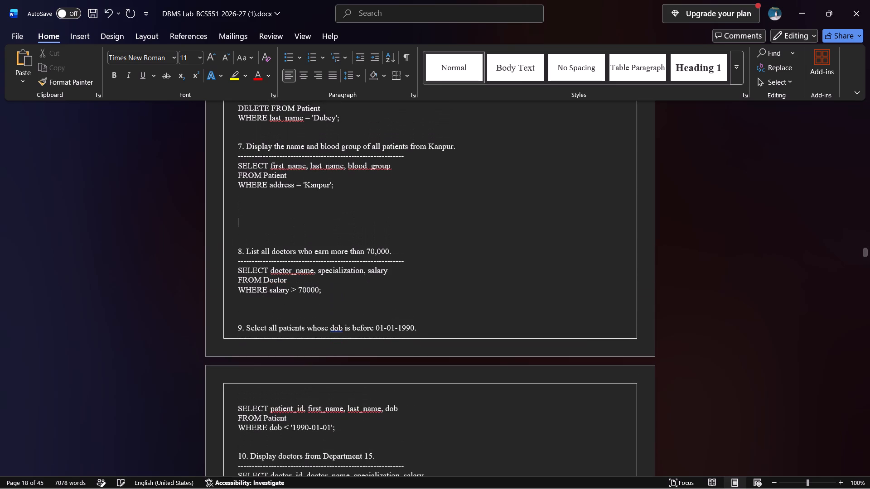
pyautogui.press('BackSpace')
pyautogui.press('BackSpace')
pyautogui.press('BackSpace')
pyautogui.press('BackSpace')
pyautogui.press('BackSpace')
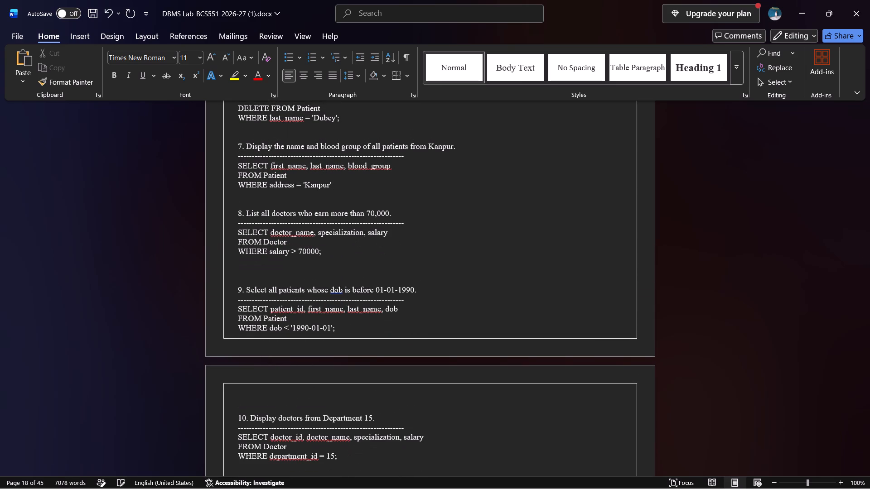
pyautogui.hotkey('ctrl', 'z')
pyautogui.press('Down')
pyautogui.press('BackSpace')
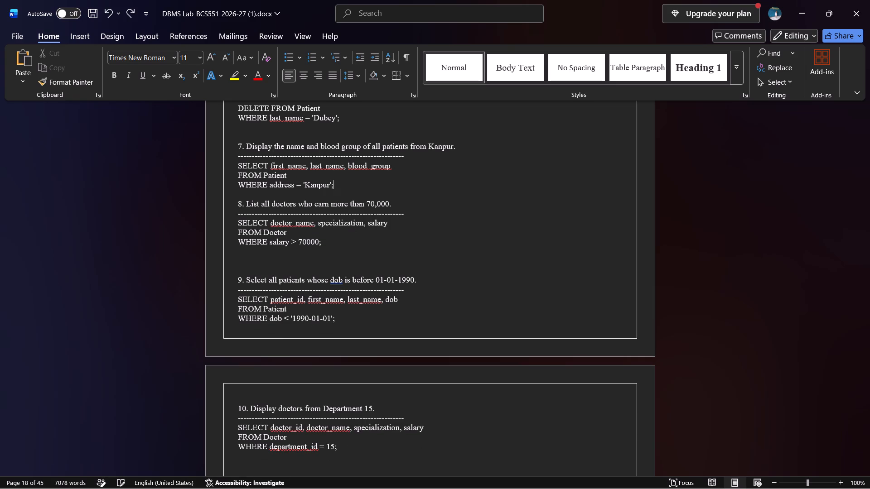
pyautogui.press('Down')
pyautogui.press('BackSpace')
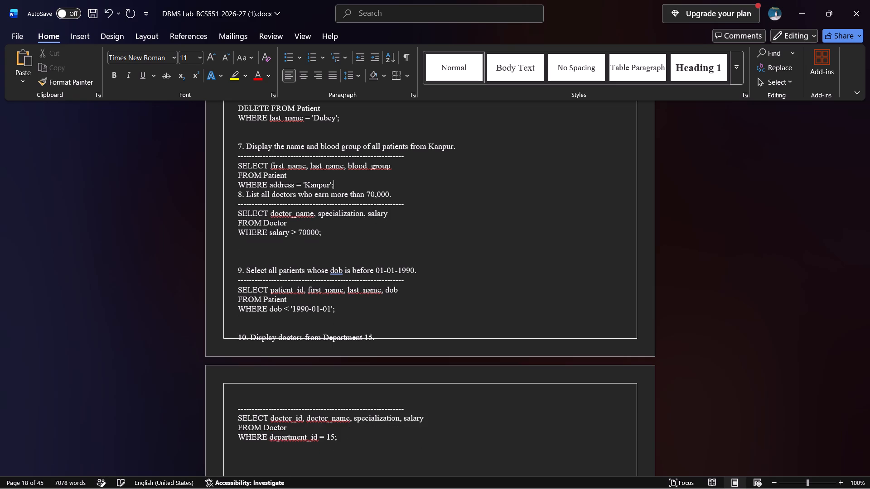
pyautogui.press('Return')
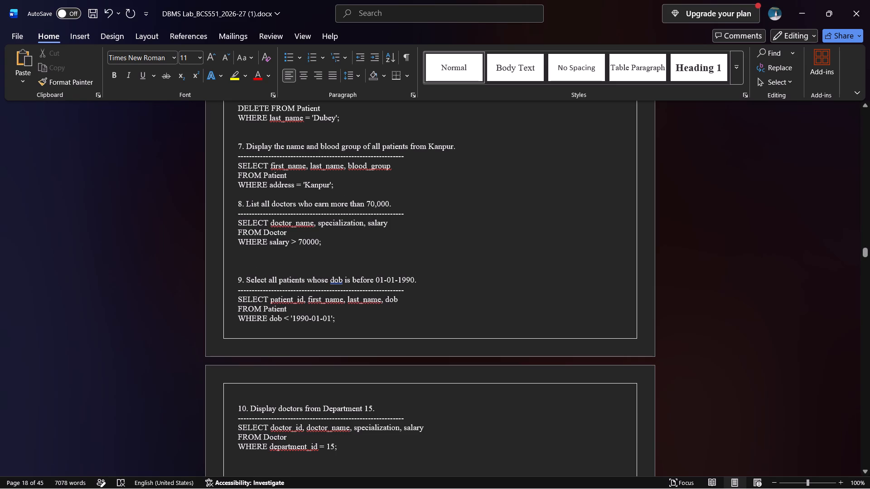
# Reduce the gaps before query 9 and query 10 to a single blank line each.
pyautogui.click(271, 272)
pyautogui.press('BackSpace')
pyautogui.press('BackSpace')
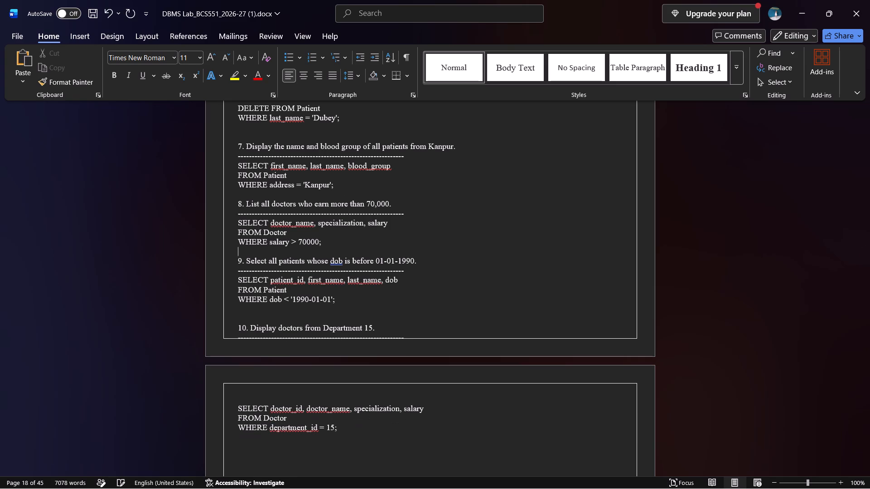
pyautogui.click(277, 312)
pyautogui.press('Down')
pyautogui.press('BackSpace')
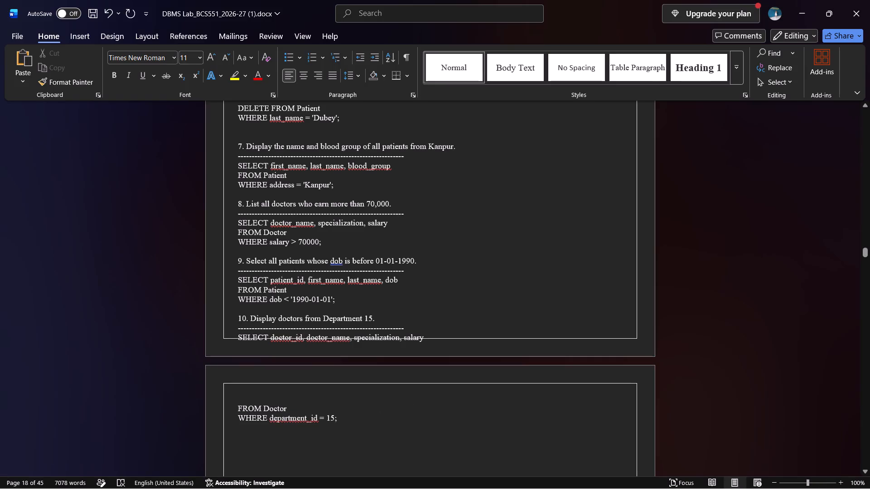
# Delete one blank line between the divider and the INSERT INTO Bill statement.
pyautogui.scroll(4, 299, 177)
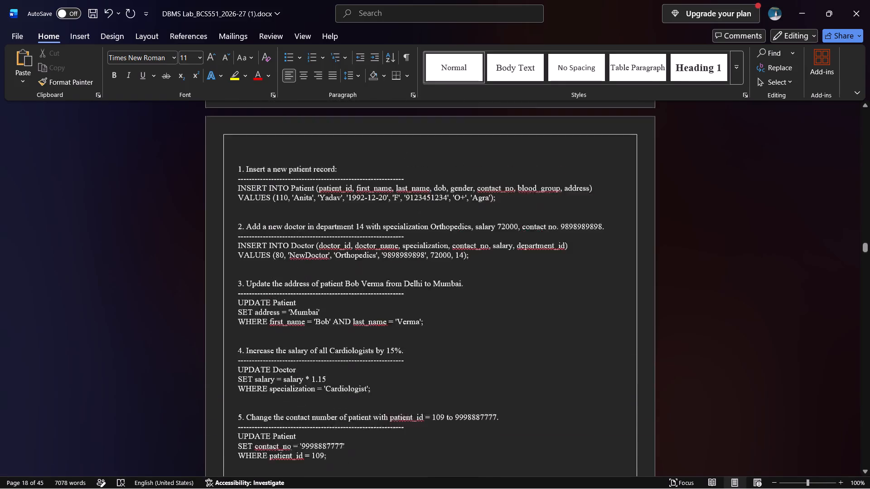
pyautogui.scroll(3, 299, 177)
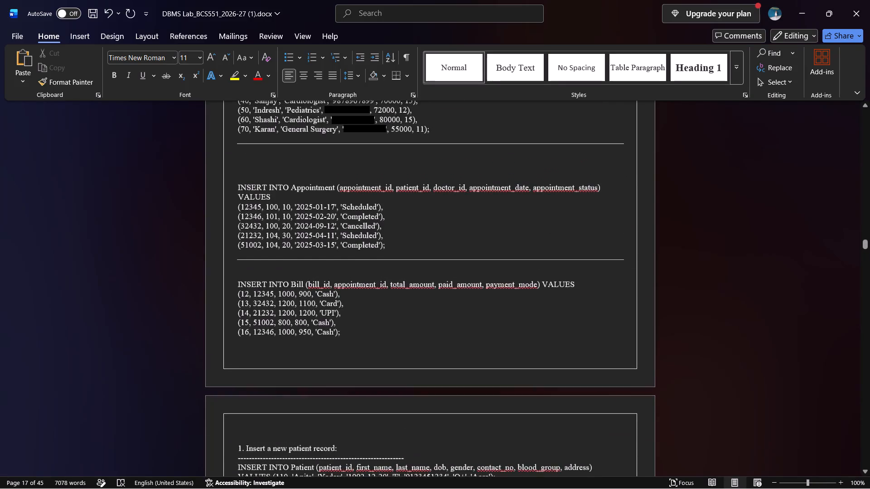
pyautogui.click(307, 266)
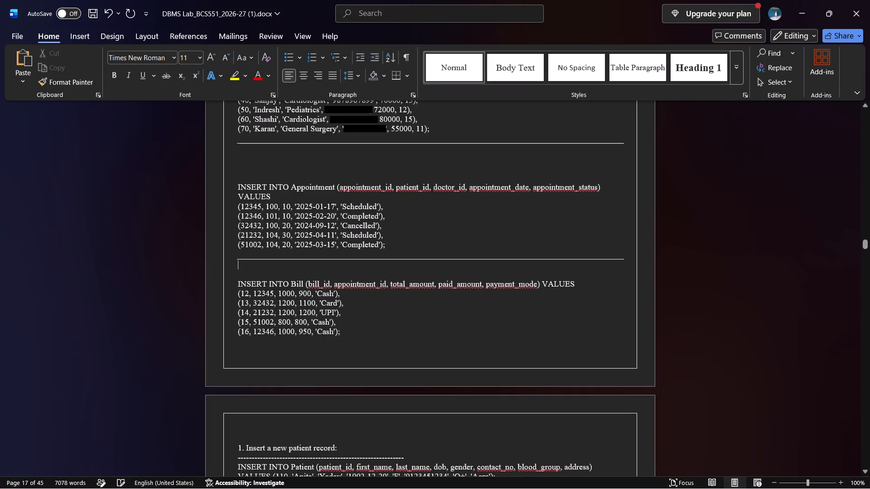
pyautogui.press('BackSpace')
pyautogui.hotkey('ctrl', 'z')
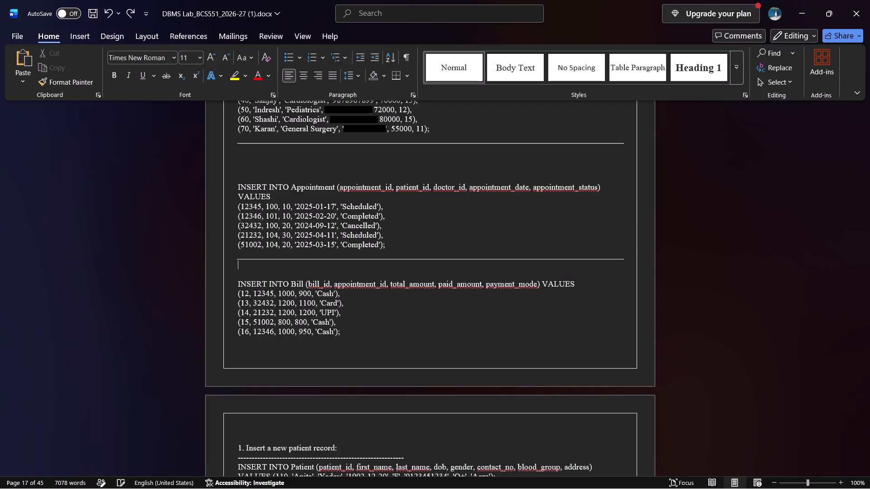
pyautogui.click(308, 272)
pyautogui.press('BackSpace')
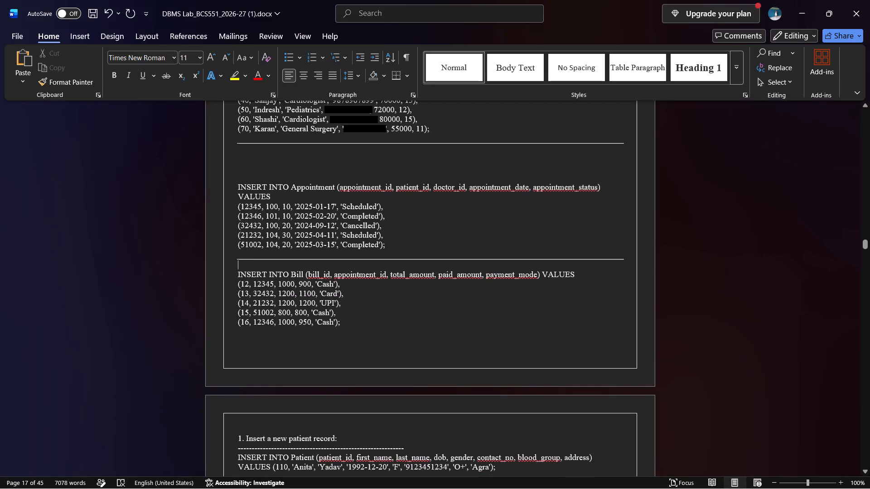
# Reduce the gaps before query 2 (add a new doctor) and query 3 (update patient address) to one blank line each.
pyautogui.scroll(-1, 279, 417)
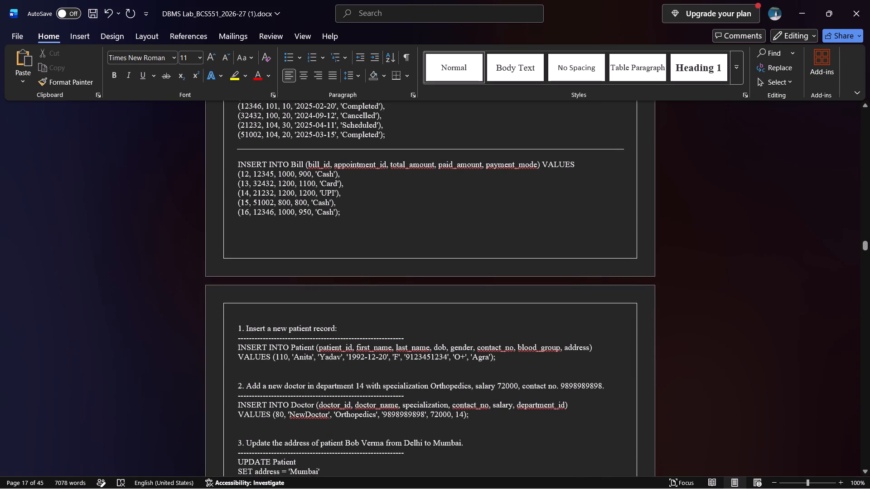
pyautogui.click(269, 379)
pyautogui.press('BackSpace')
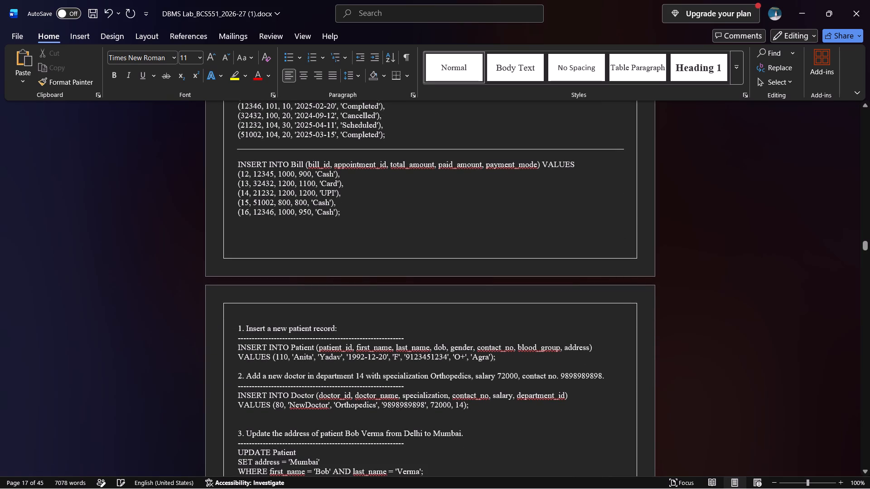
pyautogui.click(279, 424)
pyautogui.press('BackSpace')
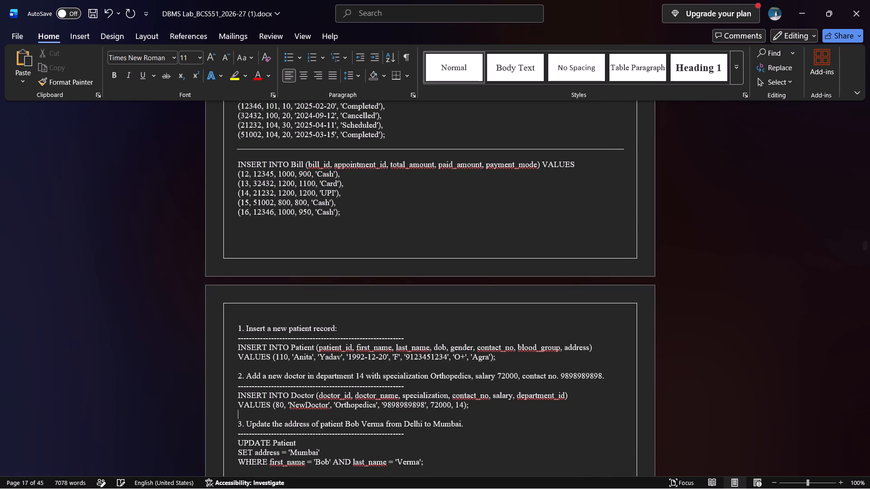
# Reduce the gaps before query 4 (Cardiologist salary increase) and query 5 (contact number change) to one blank line each.
pyautogui.scroll(-1, 279, 424)
pyautogui.click(278, 361)
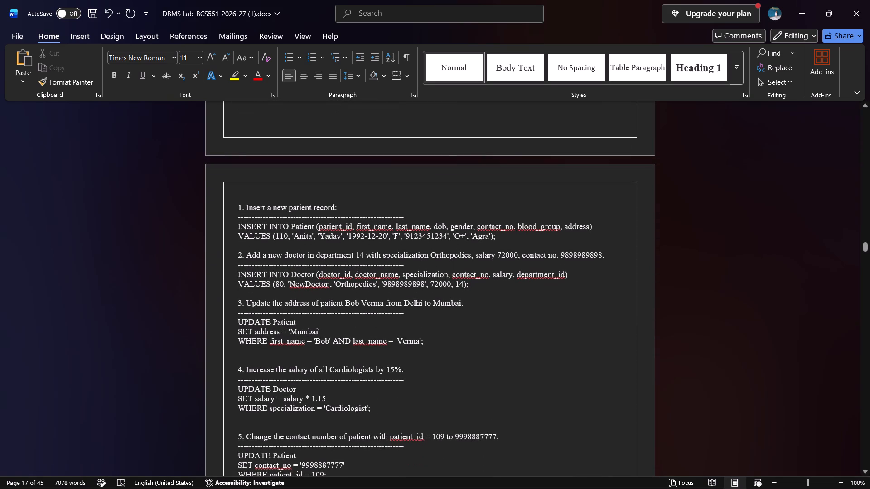
pyautogui.press('BackSpace')
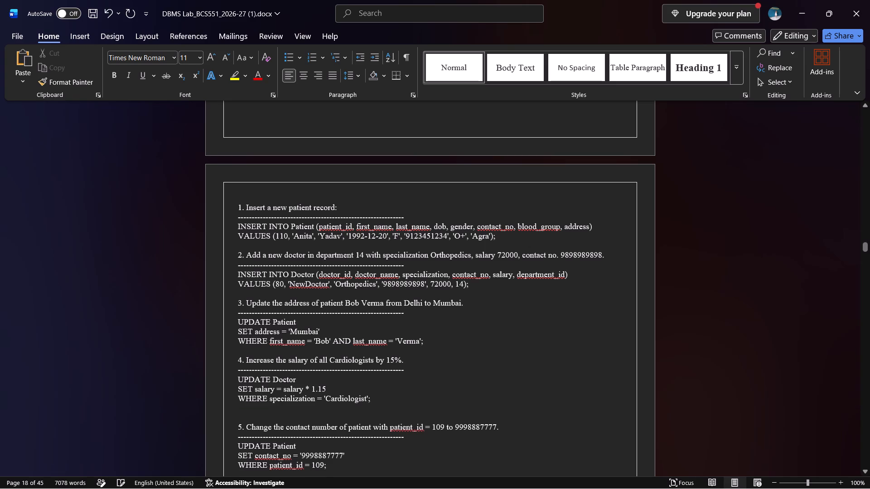
pyautogui.click(278, 421)
pyautogui.press('BackSpace')
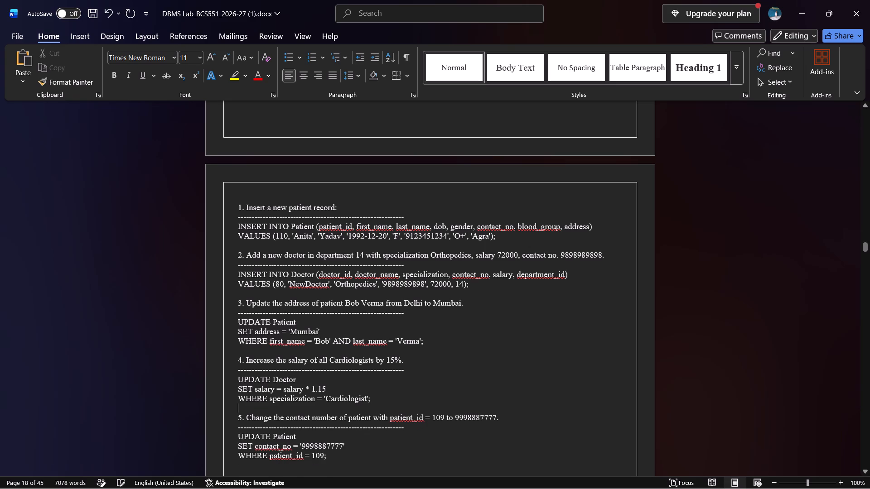
# Reduce the gaps before query 6 (delete patient 'Dubey') and query 7 (patients from Kanpur) to one blank line each.
pyautogui.scroll(-1, 322, 411)
pyautogui.click(290, 343)
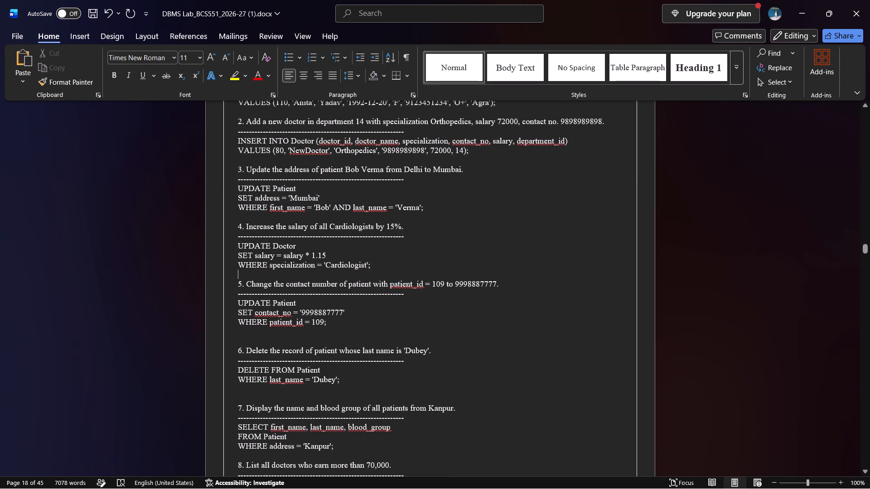
pyautogui.press('BackSpace')
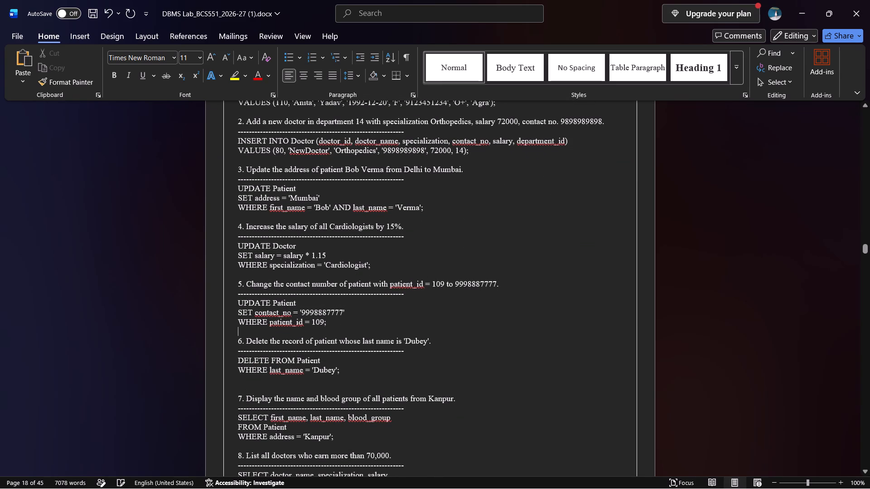
pyautogui.click(295, 392)
pyautogui.press('BackSpace')
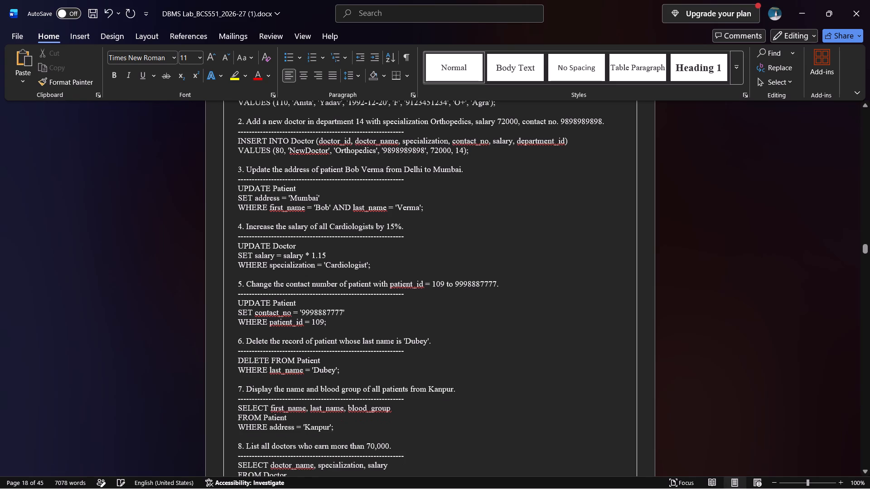
# Delete the 'Signature:' text and the blank line below it, just above the Experiment-4 heading.
pyautogui.scroll(-2, 308, 427)
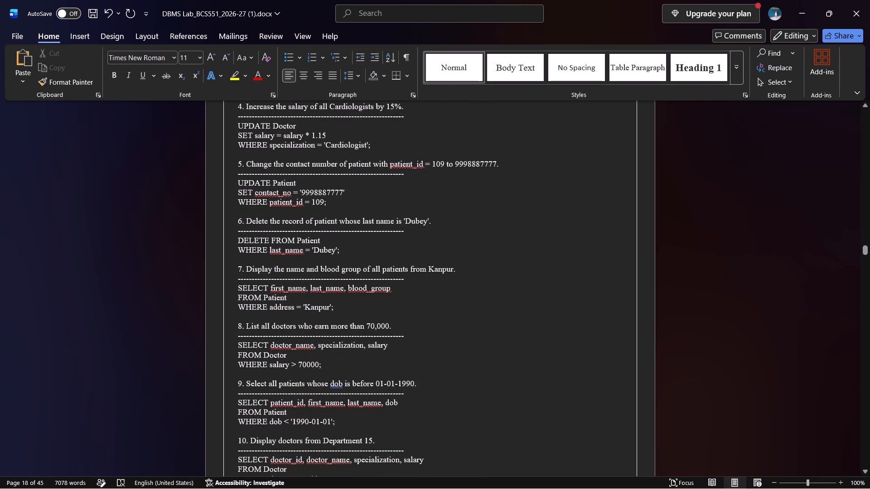
pyautogui.scroll(-1, 297, 426)
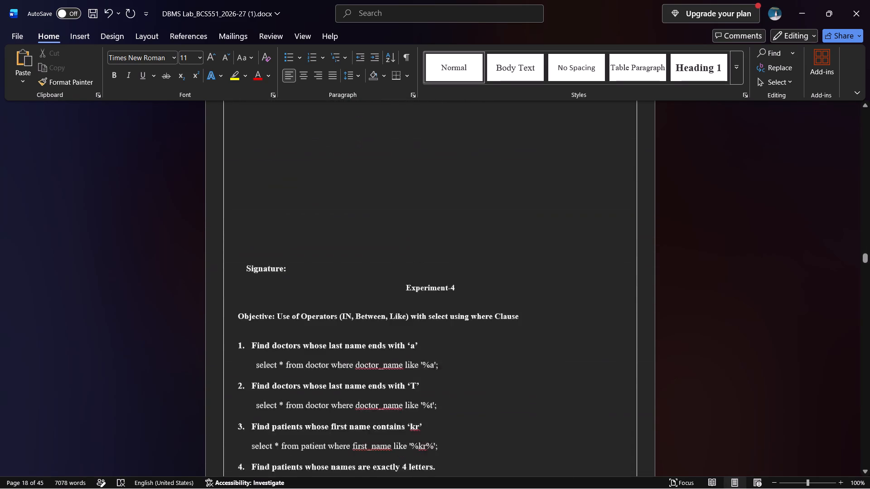
pyautogui.scroll(-1, 297, 426)
pyautogui.click(303, 354)
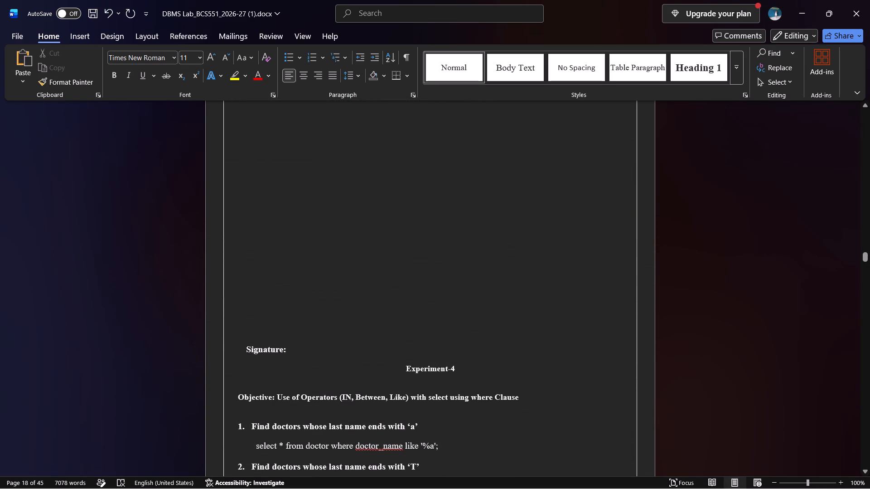
pyautogui.press('BackSpace')
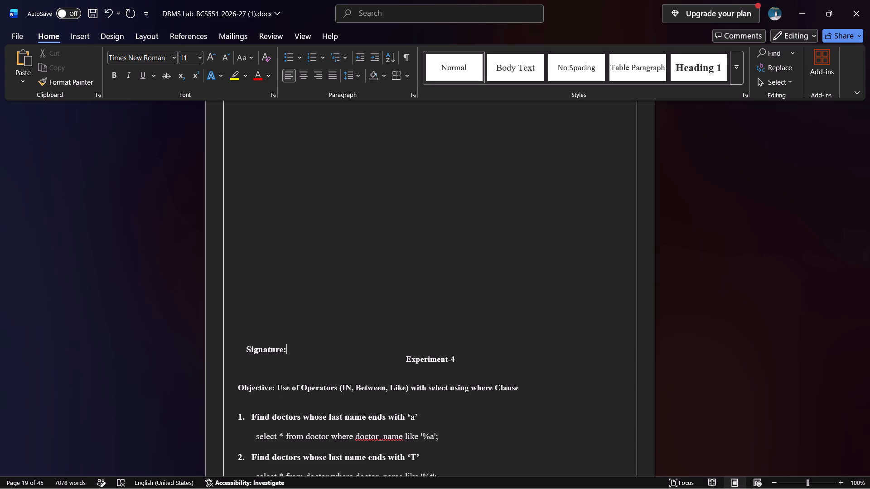
pyautogui.press('BackSpace')
pyautogui.press('BackSpace')
pyautogui.press('BackSpace')
pyautogui.press('BackSpace')
pyautogui.press('BackSpace')
pyautogui.press('BackSpace')
pyautogui.press('BackSpace')
pyautogui.press('BackSpace')
pyautogui.press('BackSpace')
pyautogui.press('BackSpace')
pyautogui.press('BackSpace')
pyautogui.press('BackSpace')
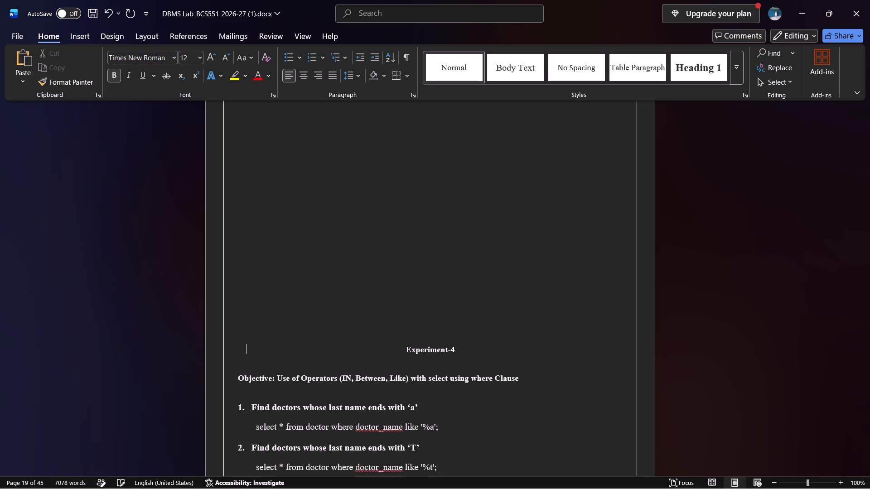
# Delete the long run of blank lines above the Experiment-4 heading so the heading starts at the top of its page.
pyautogui.press('BackSpace')
pyautogui.press('BackSpace')
pyautogui.press('BackSpace')
pyautogui.press('BackSpace')
pyautogui.press('BackSpace')
pyautogui.press('BackSpace')
pyautogui.press('BackSpace')
pyautogui.press('BackSpace')
pyautogui.press('BackSpace')
pyautogui.press('BackSpace')
pyautogui.press('BackSpace')
pyautogui.press('BackSpace')
pyautogui.press('BackSpace')
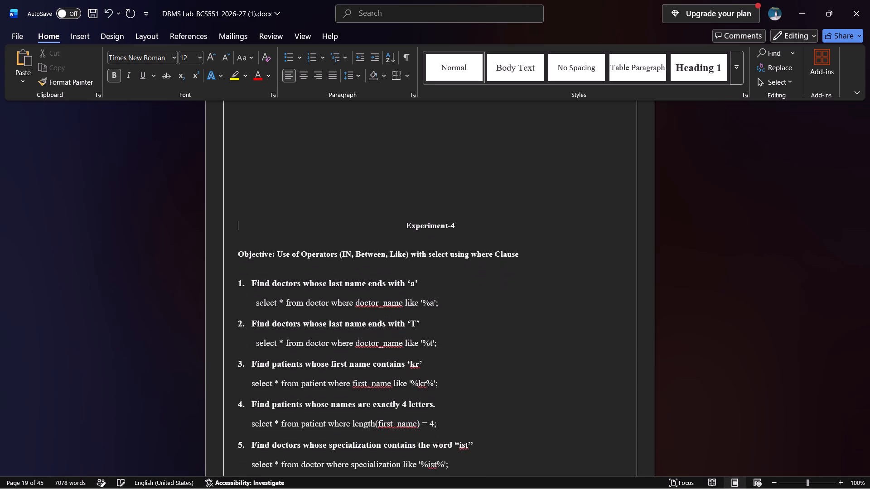
pyautogui.press('BackSpace')
pyautogui.press('BackSpace')
pyautogui.press('BackSpace')
pyautogui.press('BackSpace')
pyautogui.press('BackSpace')
pyautogui.press('BackSpace')
pyautogui.press('BackSpace')
pyautogui.press('BackSpace')
pyautogui.press('BackSpace')
pyautogui.press('BackSpace')
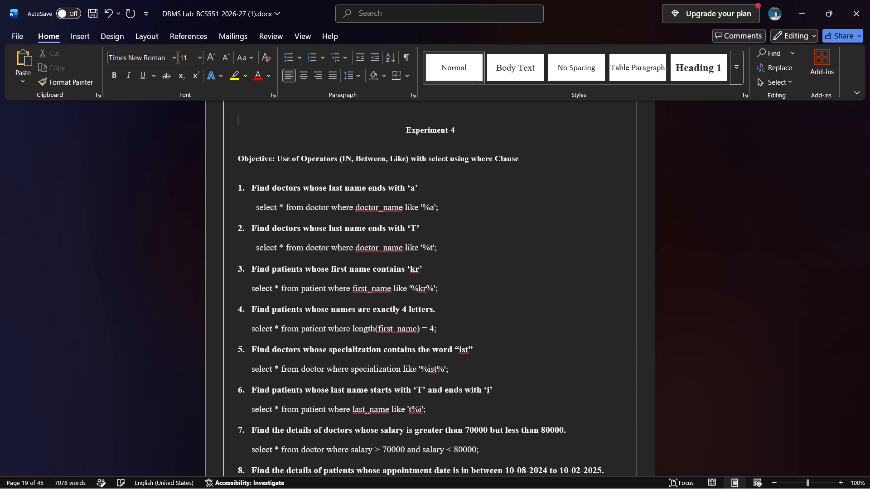
pyautogui.scroll(2, 303, 354)
pyautogui.press('BackSpace')
pyautogui.press('BackSpace')
pyautogui.press('BackSpace')
pyautogui.press('BackSpace')
pyautogui.press('BackSpace')
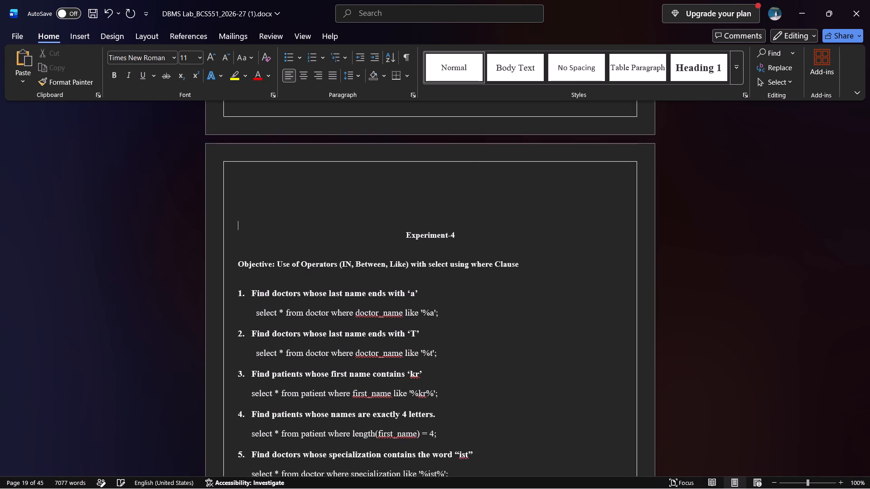
pyautogui.press('BackSpace')
pyautogui.press('BackSpace')
pyautogui.press('BackSpace')
pyautogui.press('BackSpace')
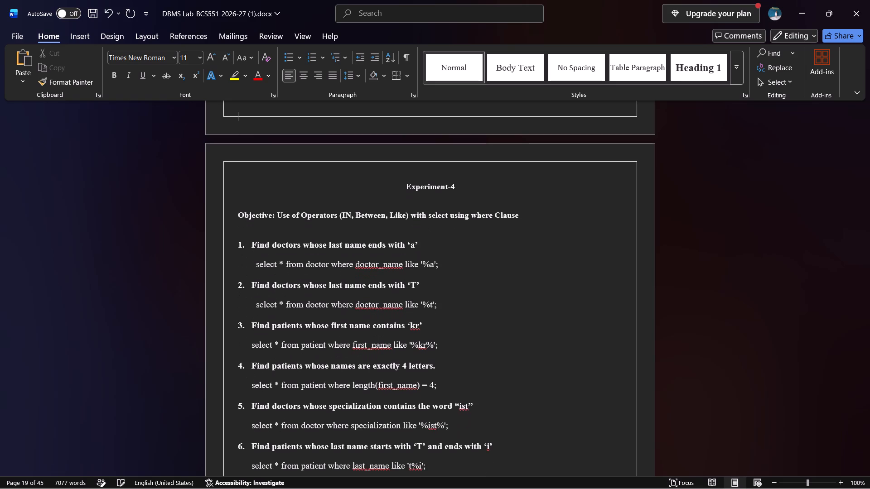
# Delete the 'Signature:' text and its indented line after query 12 at the end of Experiment 4.
pyautogui.scroll(-5, 482, 273)
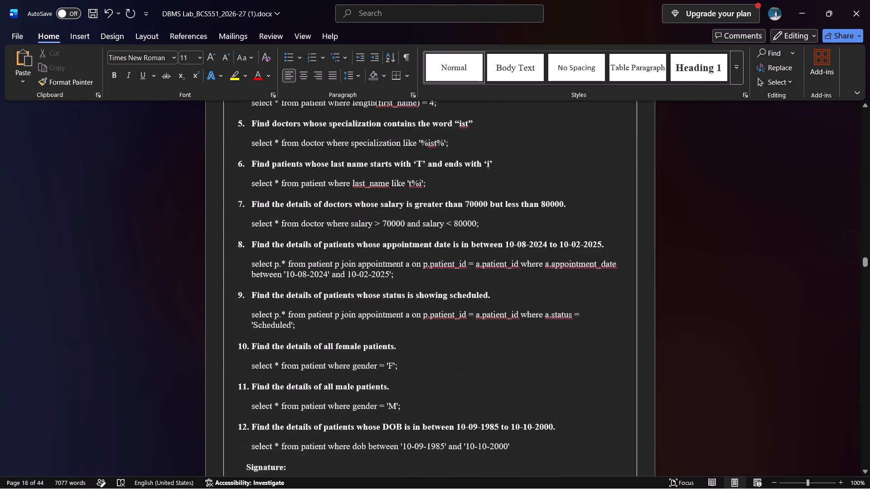
pyautogui.hscroll(1, 482, 273)
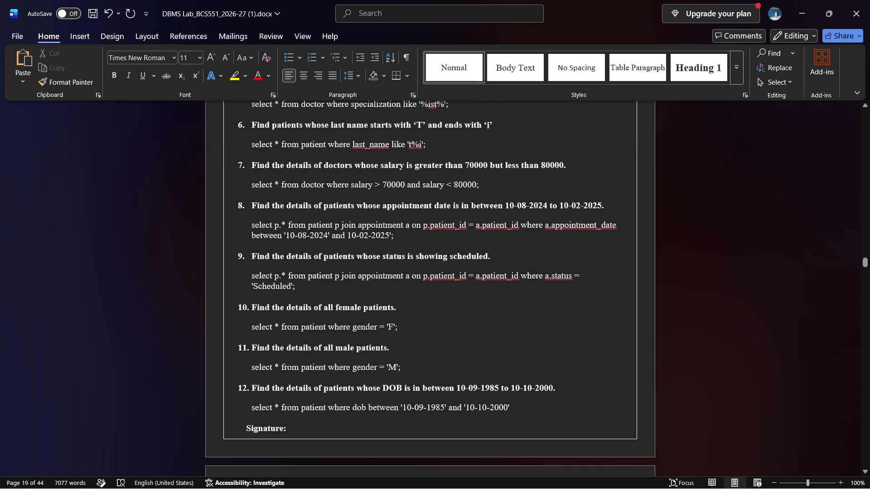
pyautogui.scroll(-2, 479, 311)
pyautogui.click(342, 257)
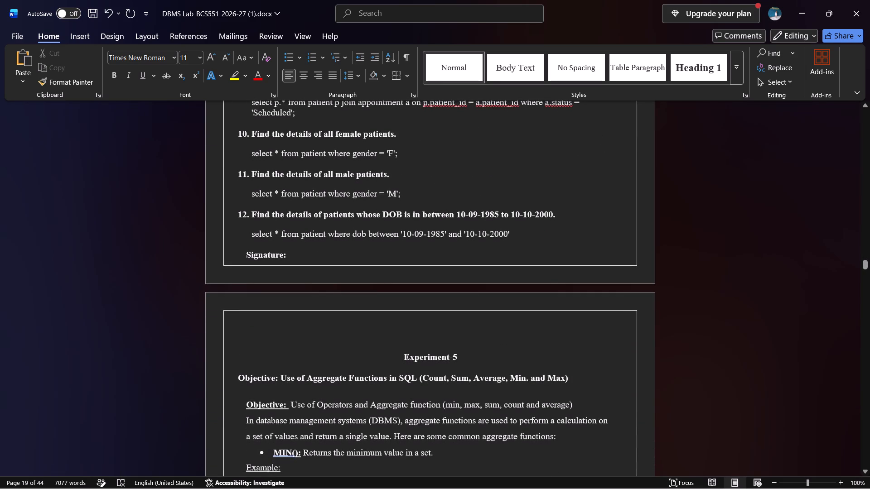
pyautogui.press('BackSpace')
pyautogui.press('BackSpace')
pyautogui.press('BackSpace')
pyautogui.press('BackSpace')
pyautogui.press('BackSpace')
pyautogui.press('BackSpace')
pyautogui.press('BackSpace')
pyautogui.press('BackSpace')
pyautogui.press('BackSpace')
pyautogui.press('BackSpace')
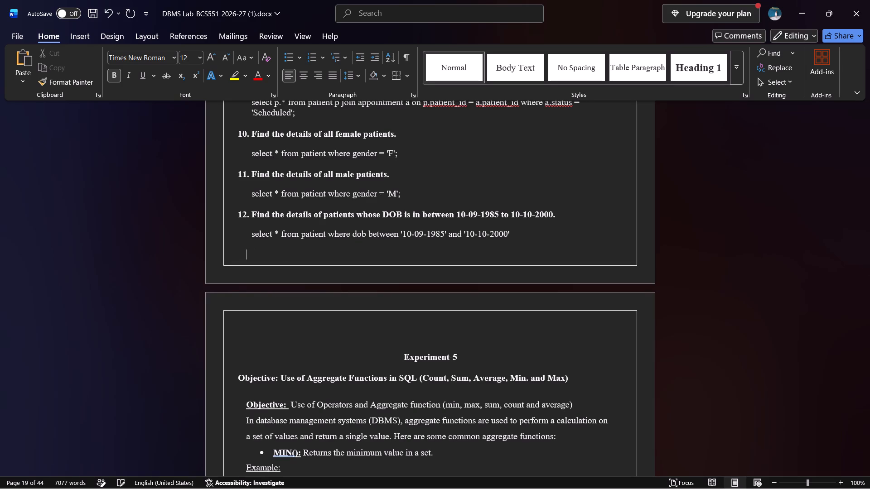
pyautogui.press('BackSpace')
pyautogui.press('BackSpace')
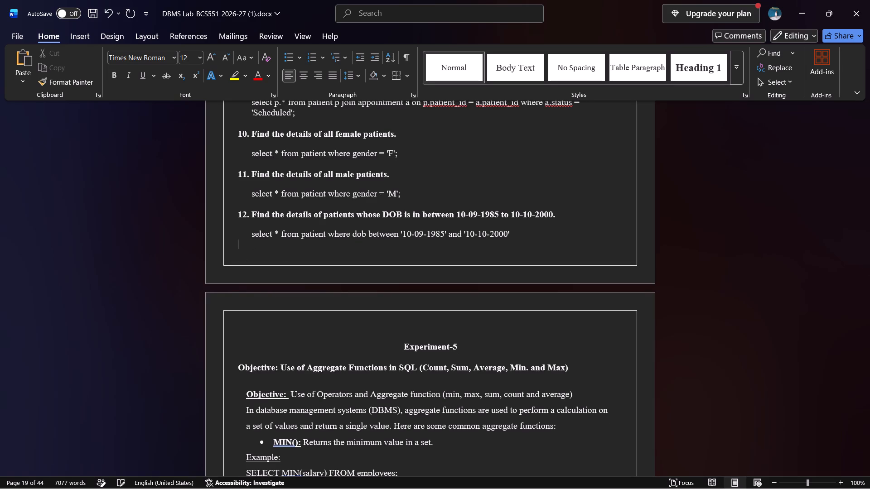
# Delete the blank line above the Experiment-5 heading at the top of its page.
pyautogui.click(387, 334)
pyautogui.press('BackSpace')
# Delete the surplus blank lines between the AVG() bullet and its Example heading, leaving one blank line.
pyautogui.scroll(-1, 378, 350)
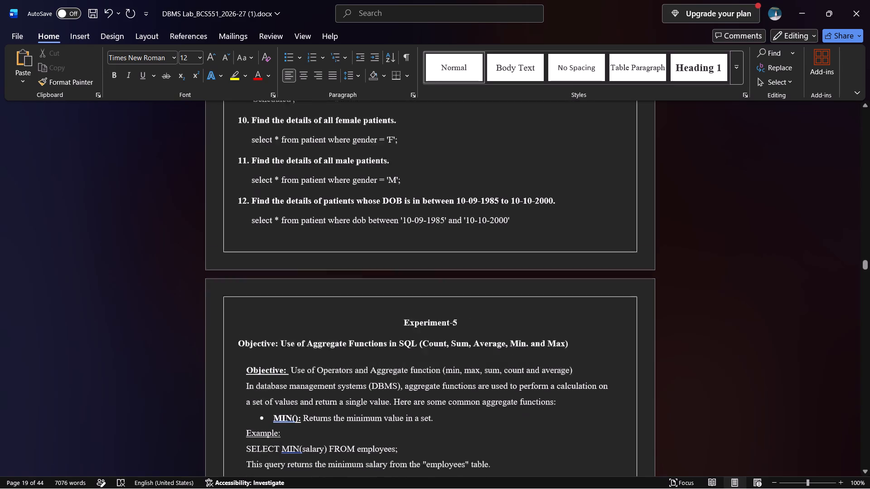
pyautogui.scroll(-5, 378, 350)
pyautogui.hscroll(3, 378, 350)
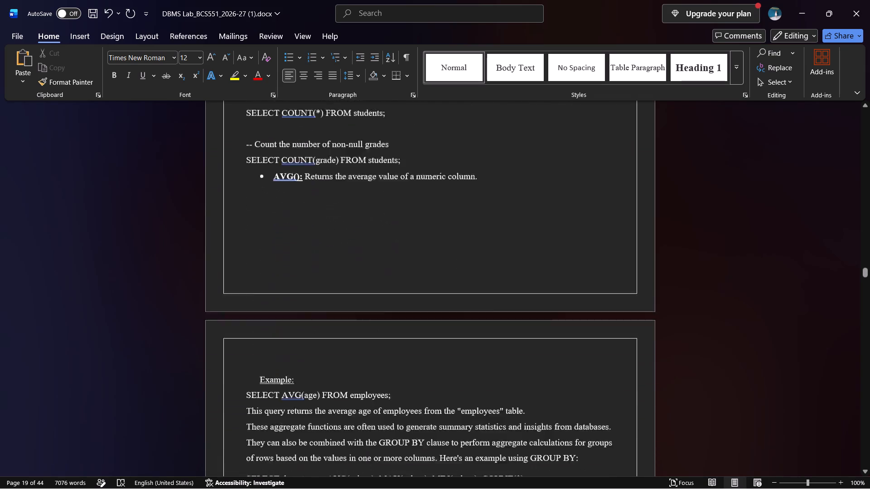
pyautogui.hscroll(1, 378, 350)
pyautogui.scroll(2, 378, 350)
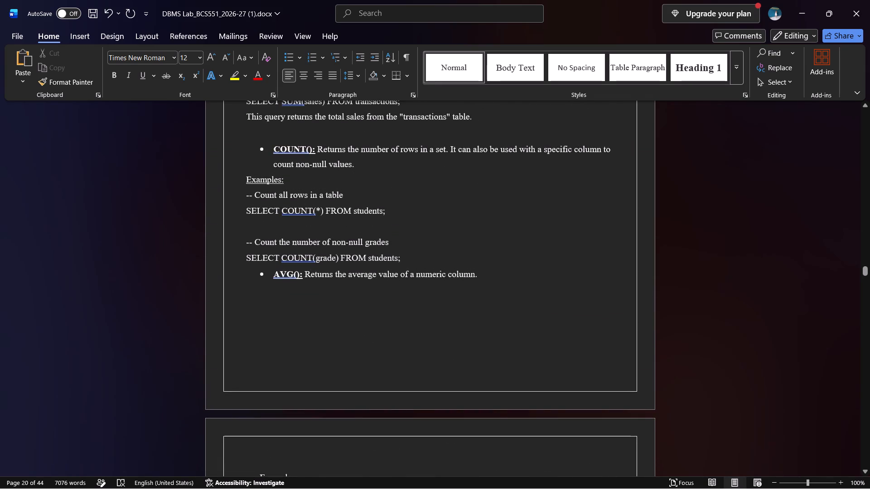
pyautogui.click(364, 379)
pyautogui.press('BackSpace')
pyautogui.press('BackSpace')
pyautogui.press('BackSpace')
pyautogui.press('BackSpace')
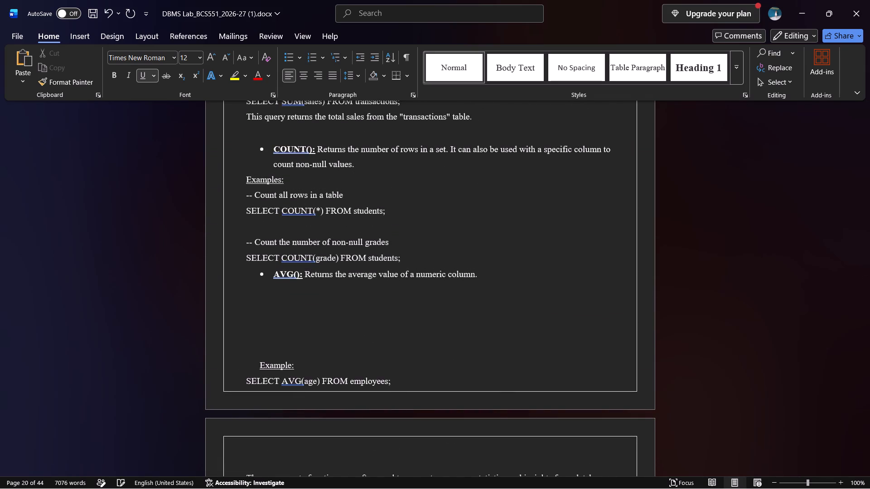
pyautogui.press('BackSpace')
pyautogui.press('BackSpace')
pyautogui.press('BackSpace')
pyautogui.press('BackSpace')
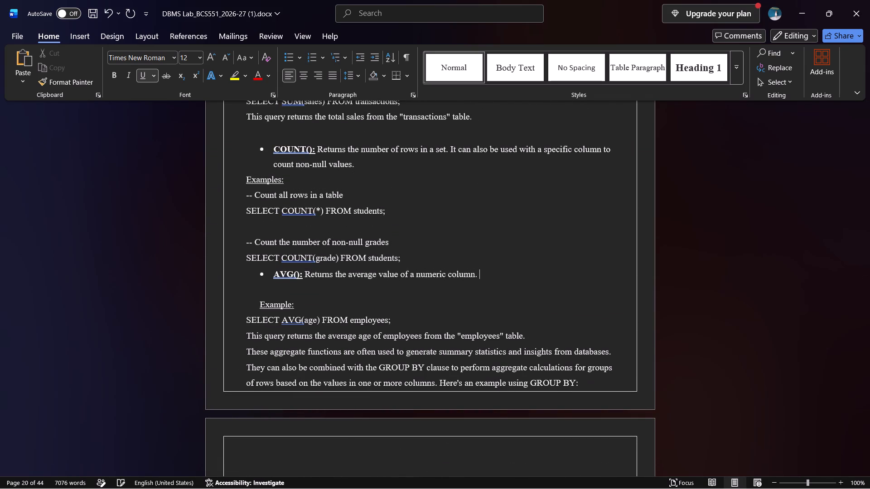
# Tighten the spacing by one blank line above the COUNT() bullet and one above '-- Count the number of non-null grades'.
pyautogui.scroll(-3, 364, 379)
pyautogui.hscroll(4, 364, 379)
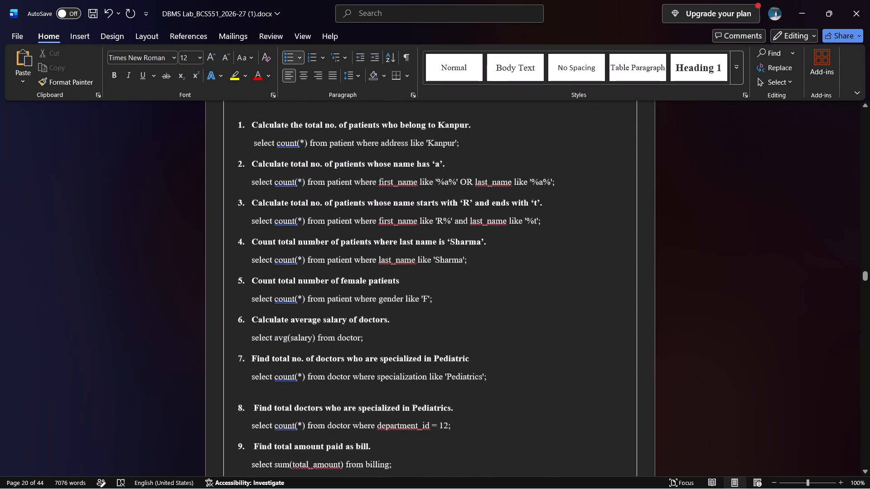
pyautogui.scroll(2, 364, 379)
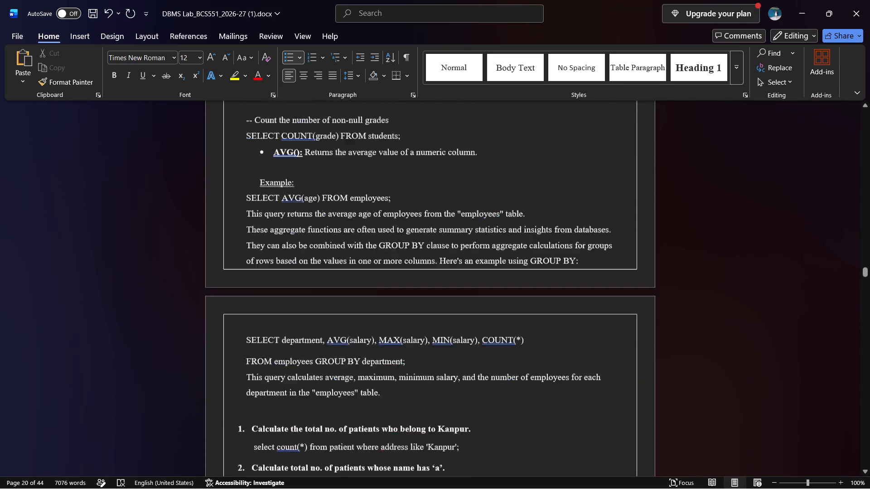
pyautogui.scroll(2, 364, 379)
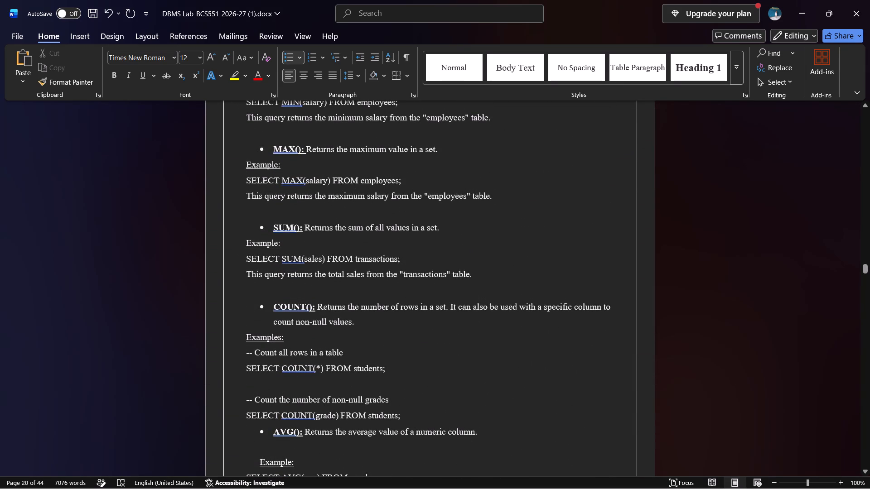
pyautogui.click(269, 286)
pyautogui.press('BackSpace')
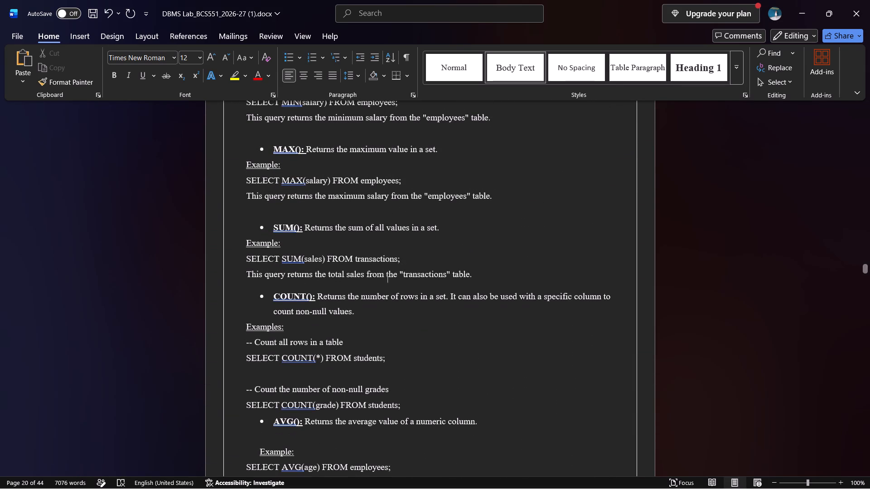
pyautogui.click(272, 374)
pyautogui.press('BackSpace')
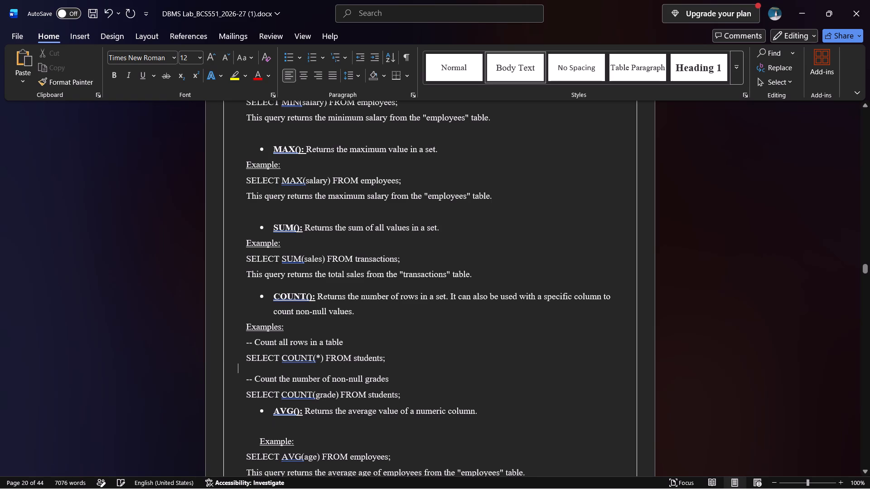
# Delete the remaining blank line between the AVG() bullet and its Example heading.
pyautogui.click(285, 432)
pyautogui.press('BackSpace')
pyautogui.press('BackSpace')
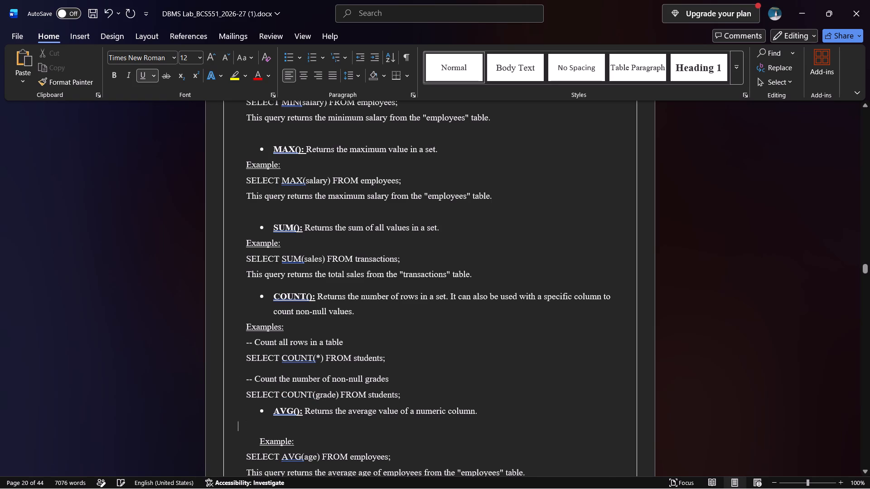
pyautogui.press('BackSpace')
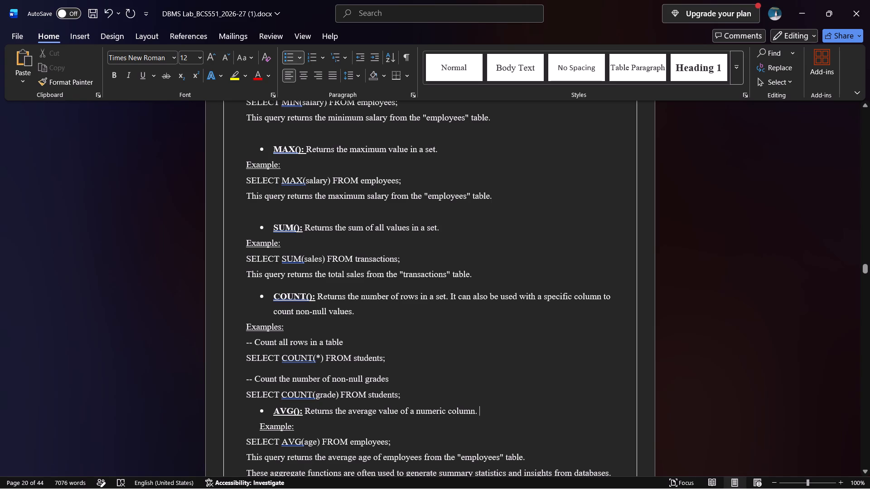
# Delete one blank line above the SUM() bullet and one above the MAX() bullet.
pyautogui.click(319, 208)
pyautogui.press('BackSpace')
pyautogui.scroll(1, 319, 208)
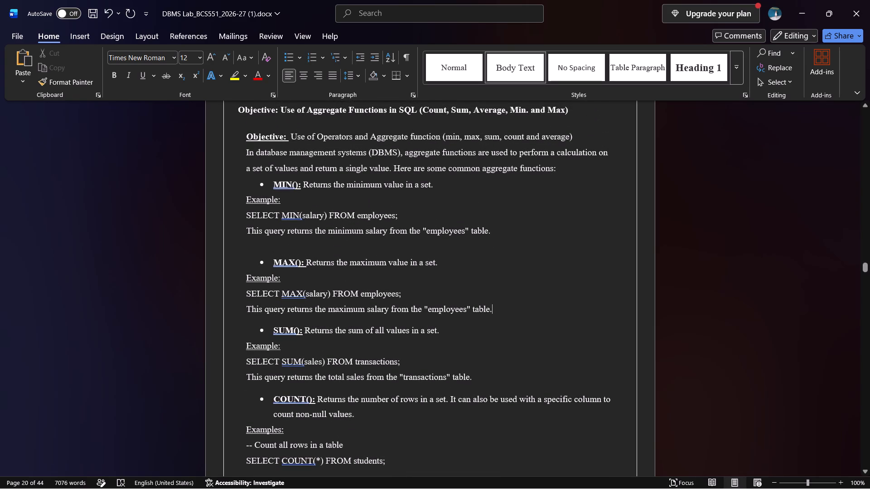
pyautogui.click(265, 245)
pyautogui.press('BackSpace')
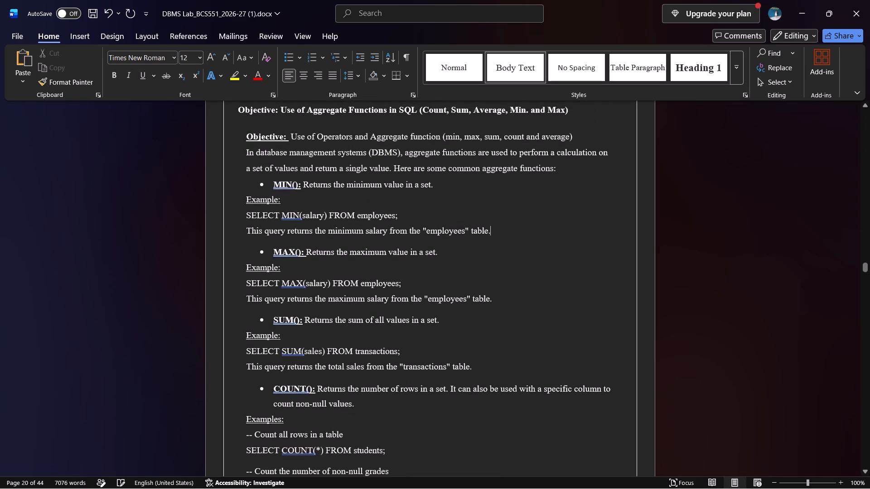
# Review the spacing of the preceding Experiment-4 pages and the aggregate-function section of Experiment-5.
pyautogui.scroll(3, 309, 199)
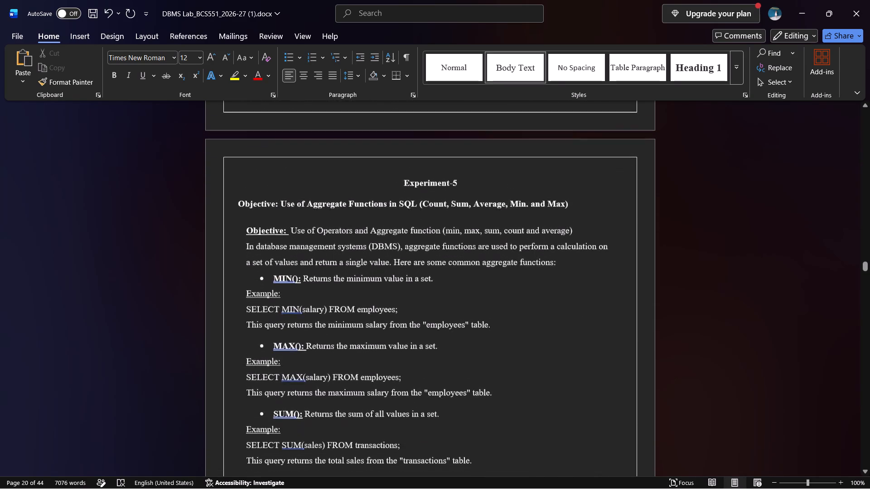
pyautogui.scroll(5, 309, 199)
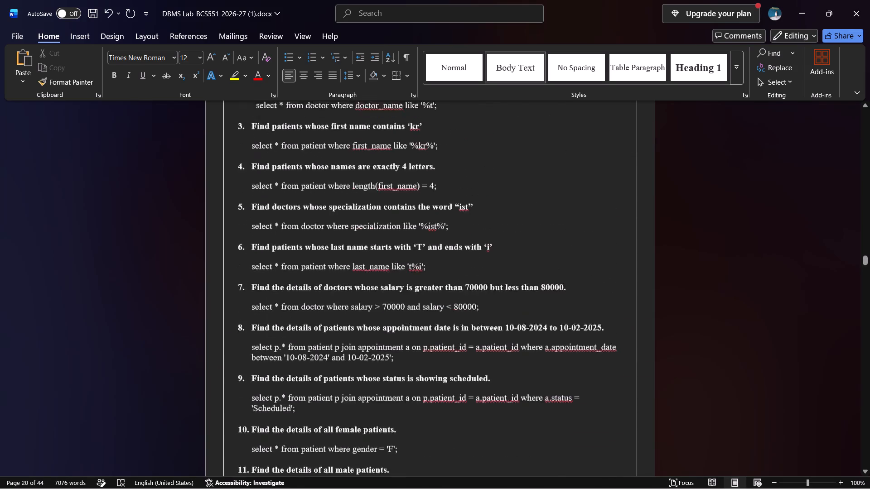
pyautogui.scroll(2, 309, 199)
pyautogui.hscroll(2, 309, 199)
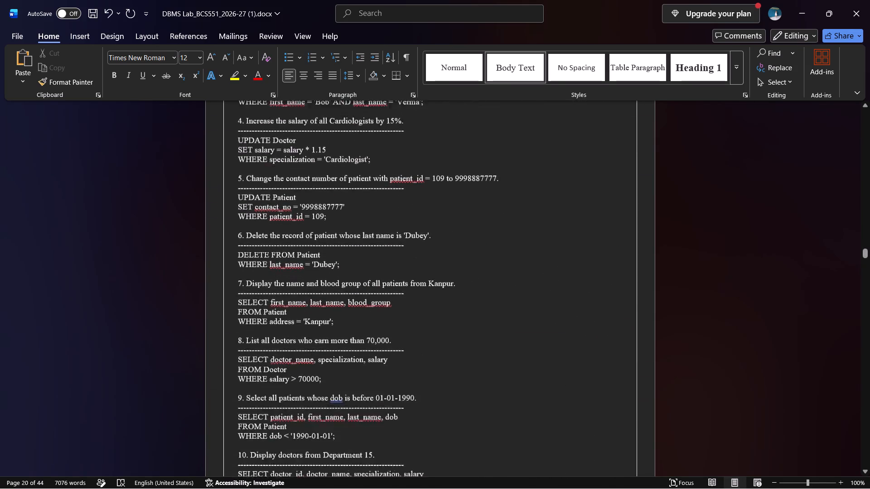
pyautogui.hscroll(6, 309, 199)
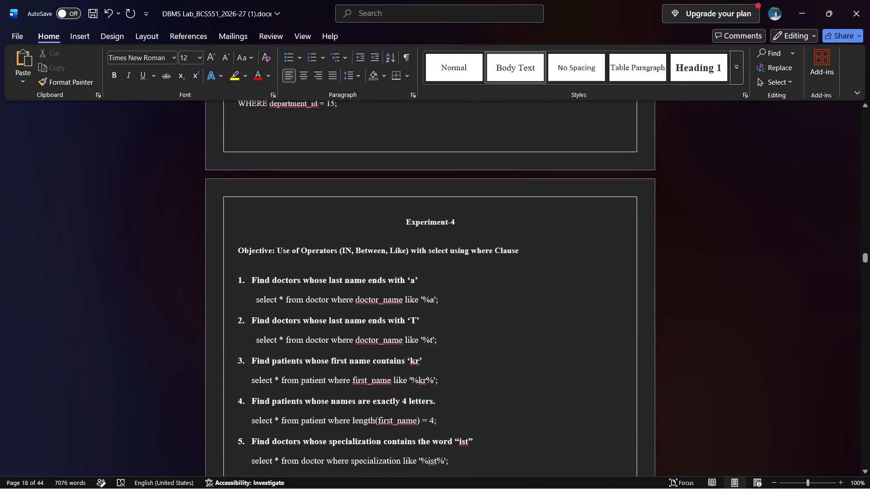
pyautogui.scroll(-7, 364, 309)
pyautogui.hscroll(4, 364, 309)
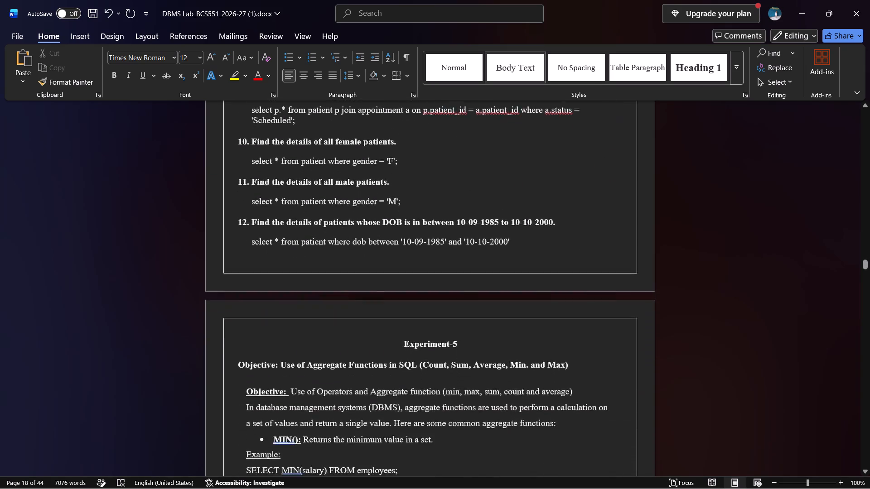
pyautogui.hscroll(6, 364, 309)
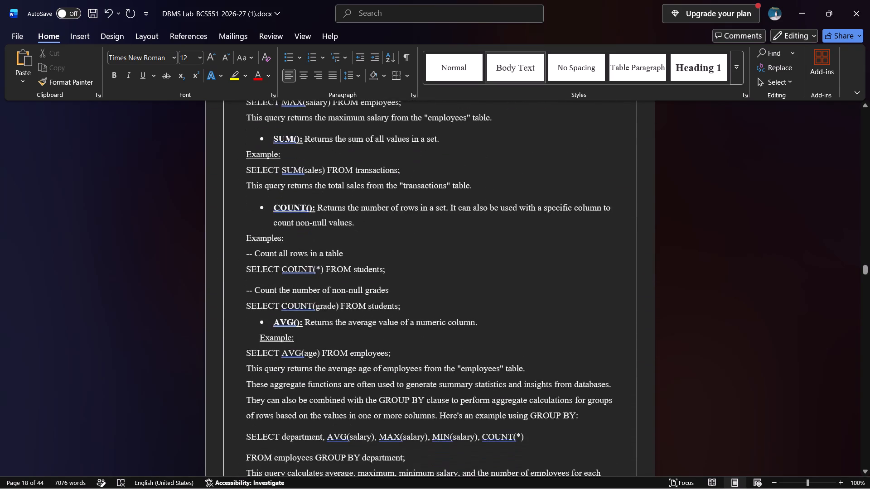
# Delete the two blank lines above question 1, 'Calculate the total no. of patients who belong to Kanpur.'.
pyautogui.hscroll(2, 364, 309)
pyautogui.scroll(-2, 364, 309)
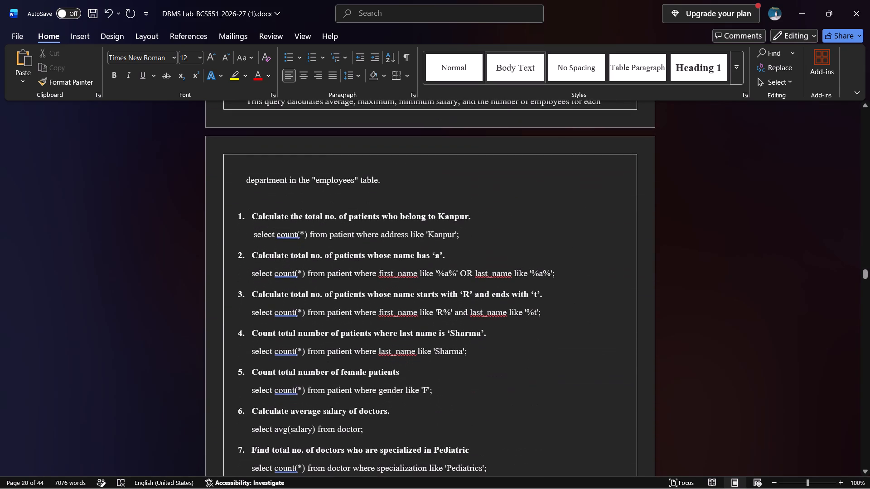
pyautogui.click(312, 201)
pyautogui.press('BackSpace')
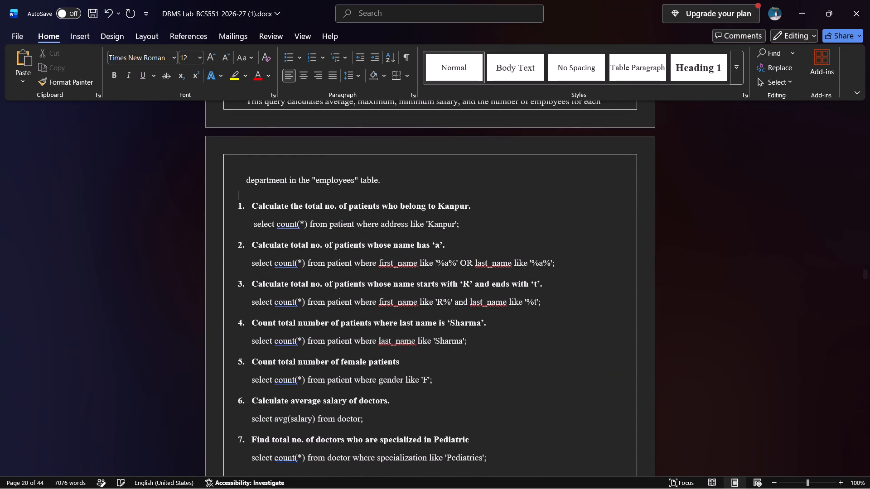
pyautogui.press('BackSpace')
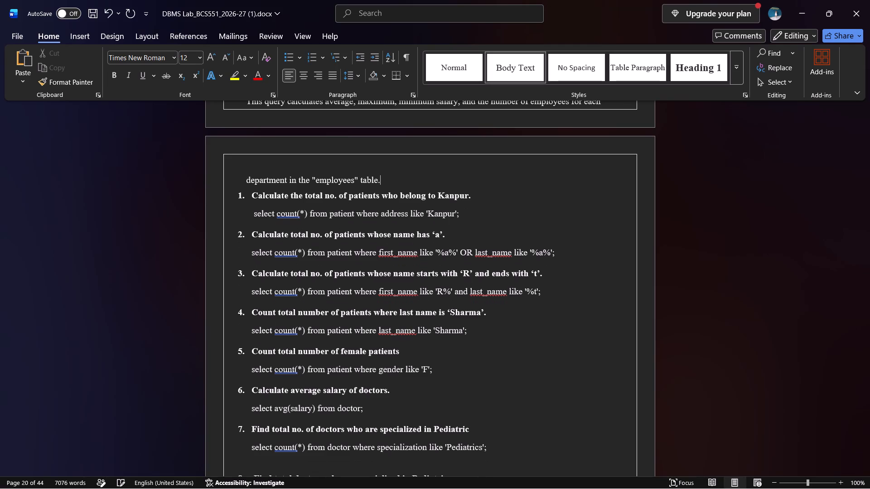
# Delete the surplus blank line above question 8, 'Find total doctors who are specialized in Pediatrics.'.
pyautogui.hscroll(2, 337, 320)
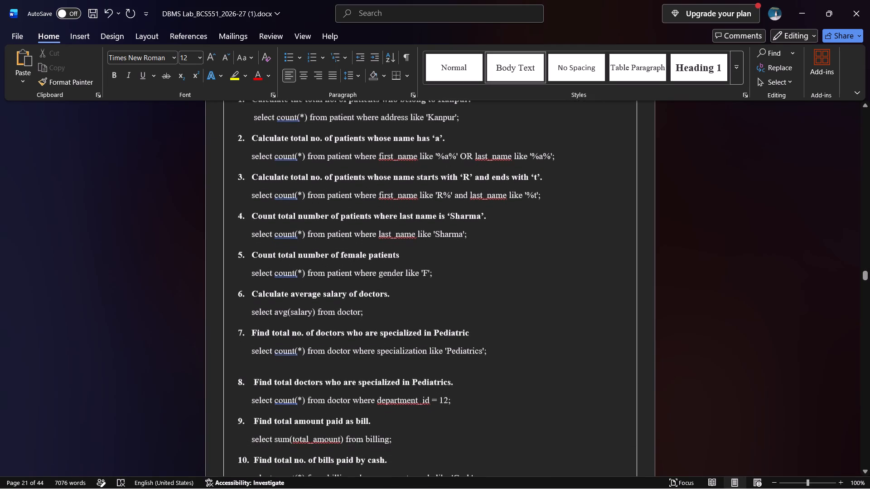
pyautogui.click(320, 371)
pyautogui.press('BackSpace')
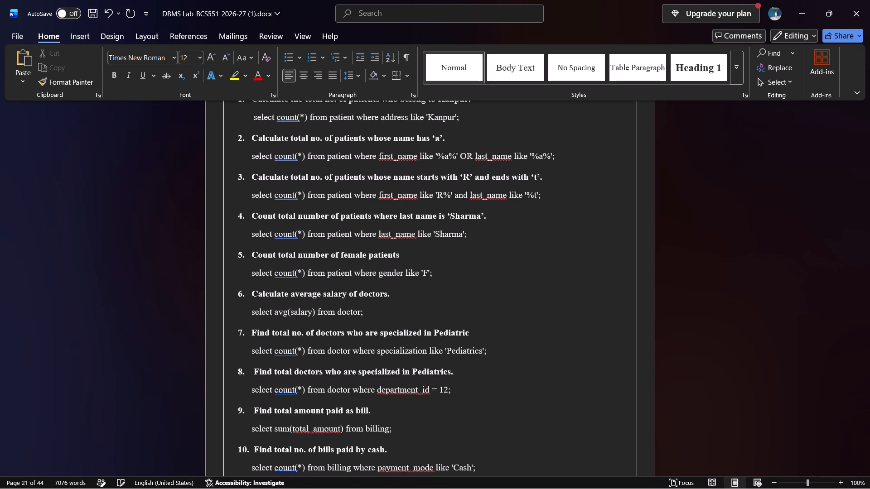
# Reduce the gap above question 13, 'Find number of patients from Delhi.', to a single blank line.
pyautogui.scroll(-1, 339, 399)
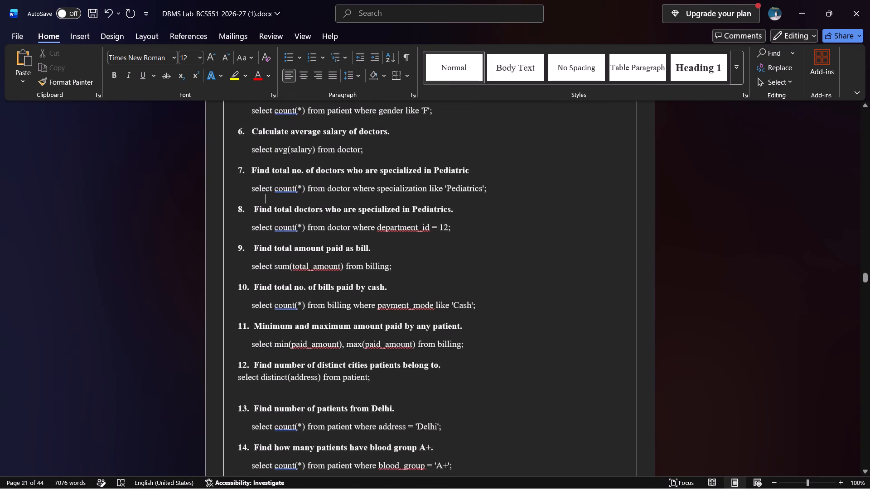
pyautogui.scroll(-1, 339, 399)
pyautogui.click(330, 396)
pyautogui.press('BackSpace')
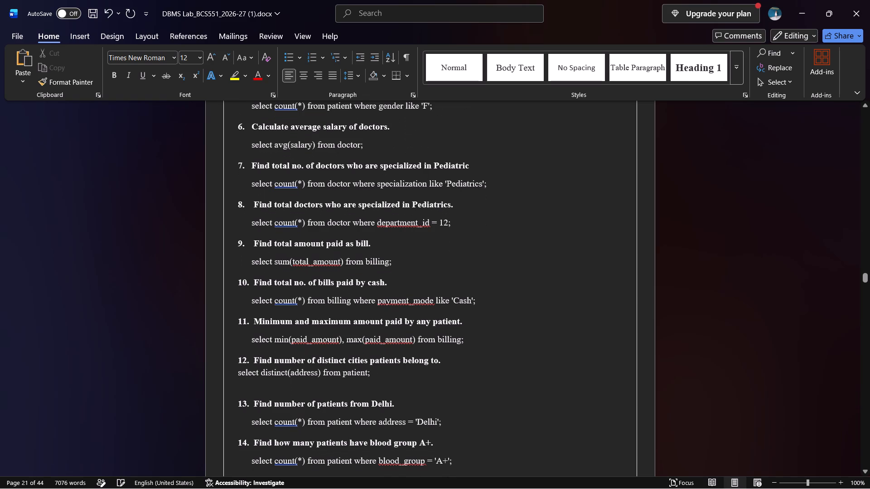
pyautogui.press('BackSpace')
pyautogui.press('BackSpace')
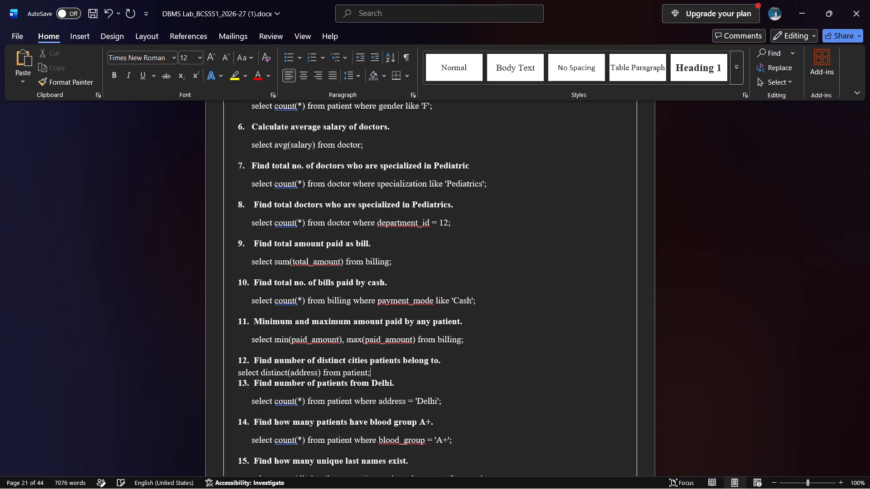
pyautogui.press('Return')
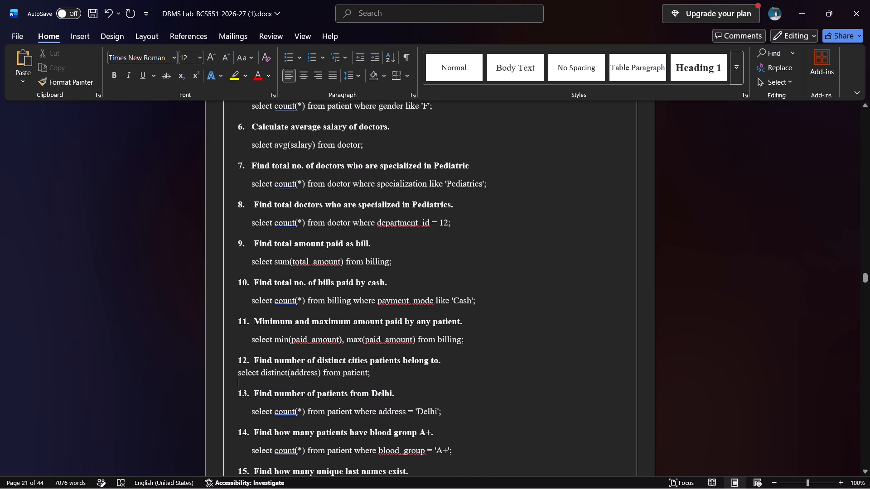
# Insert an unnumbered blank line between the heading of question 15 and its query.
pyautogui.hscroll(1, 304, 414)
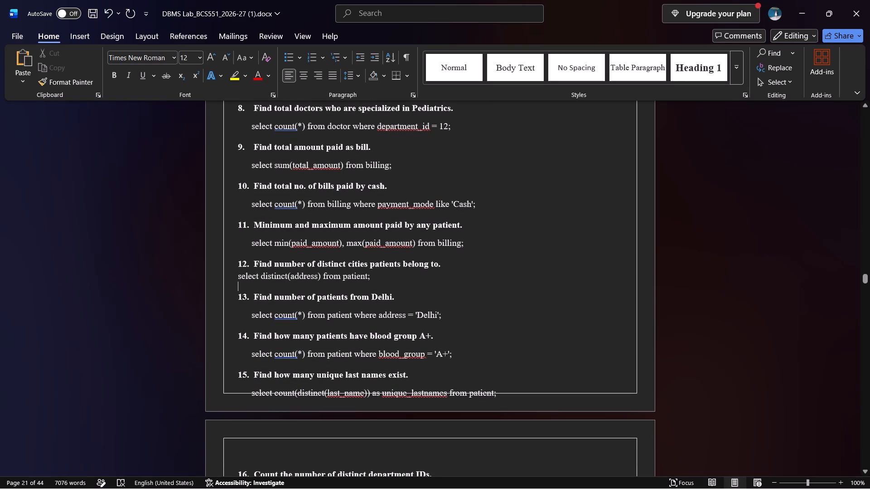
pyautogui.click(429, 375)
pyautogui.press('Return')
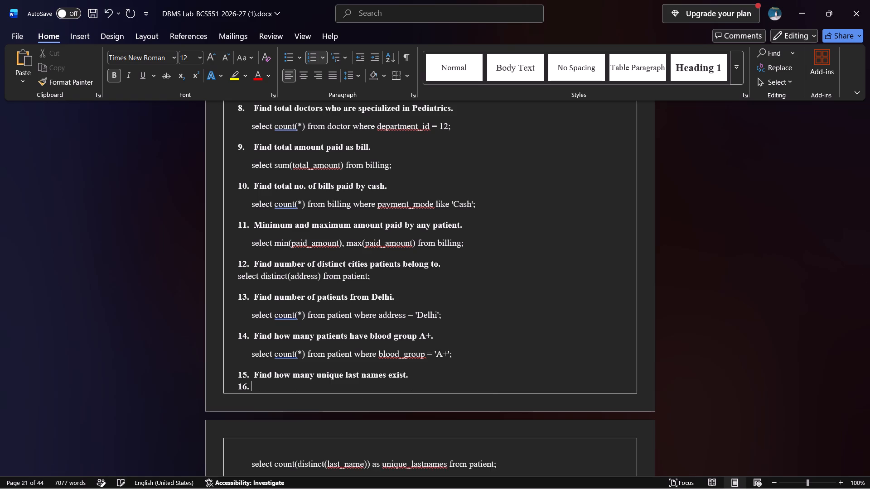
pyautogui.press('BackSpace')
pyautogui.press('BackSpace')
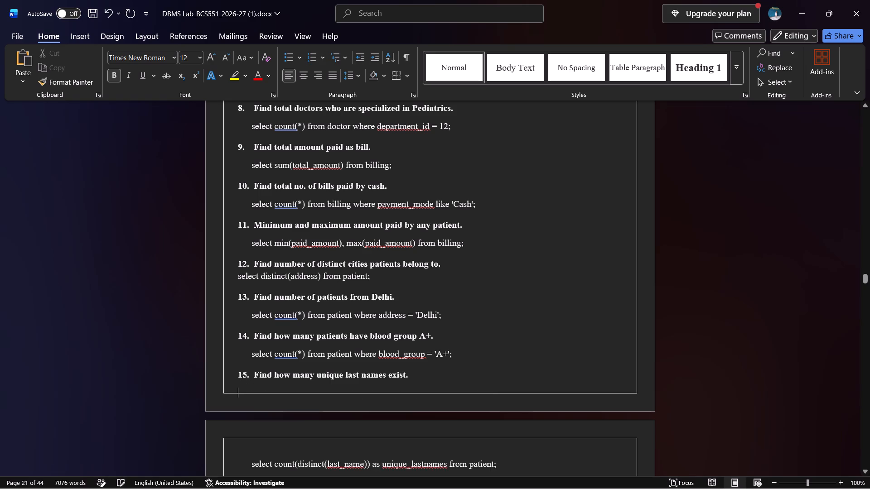
# Insert three blank lines above question 15 to push its heading onto the next page with its query.
pyautogui.click(423, 362)
pyautogui.press('Return')
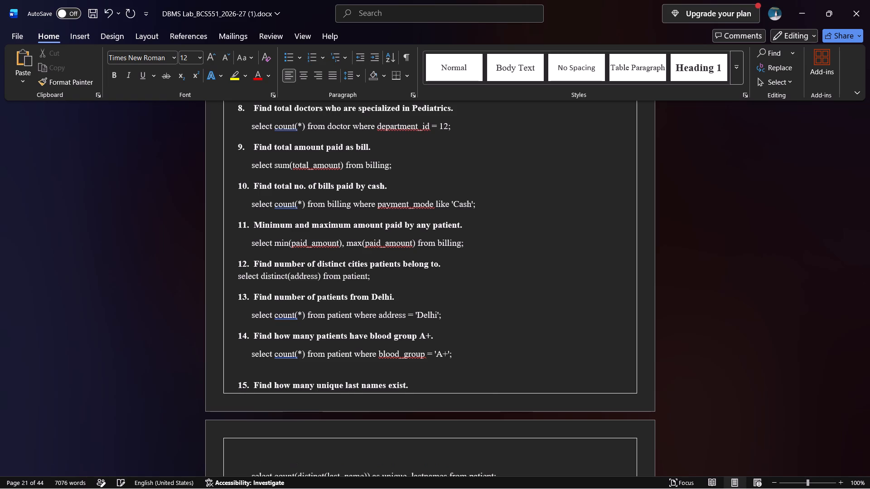
pyautogui.press('Return')
pyautogui.press('Return')
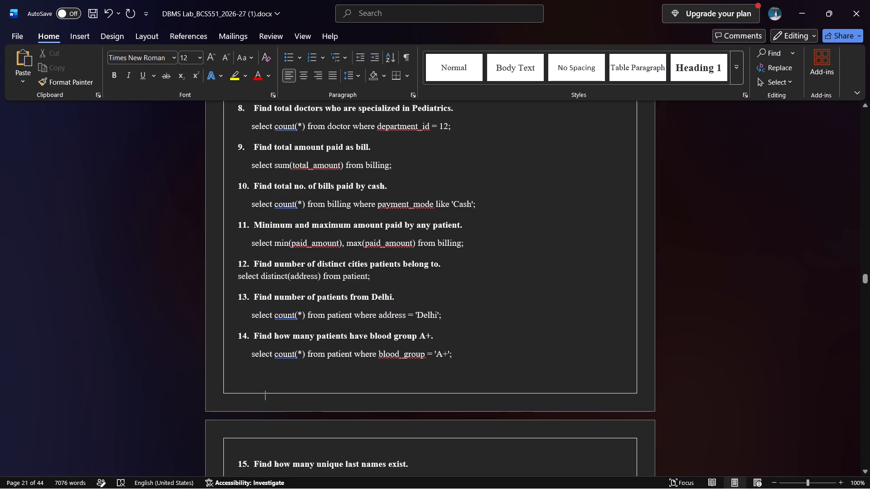
# Delete the blank line between the heading of question 15 and its query.
pyautogui.scroll(-1, 389, 375)
pyautogui.click(362, 352)
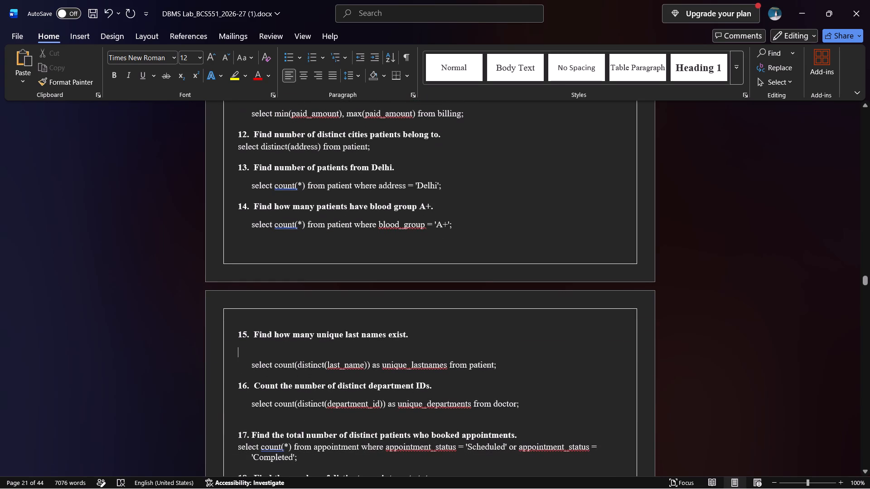
pyautogui.press('BackSpace')
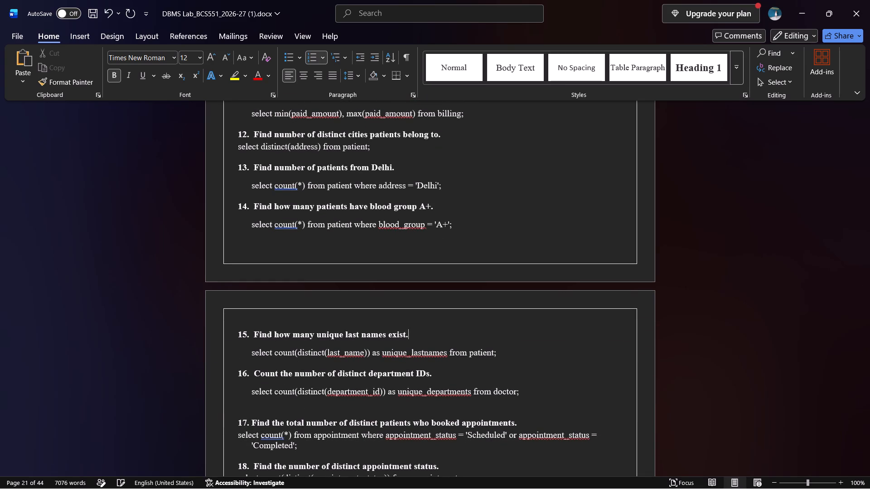
# Delete the surplus blank line above question 17, 'Find the total number of distinct patients who booked appointments.'.
pyautogui.click(276, 413)
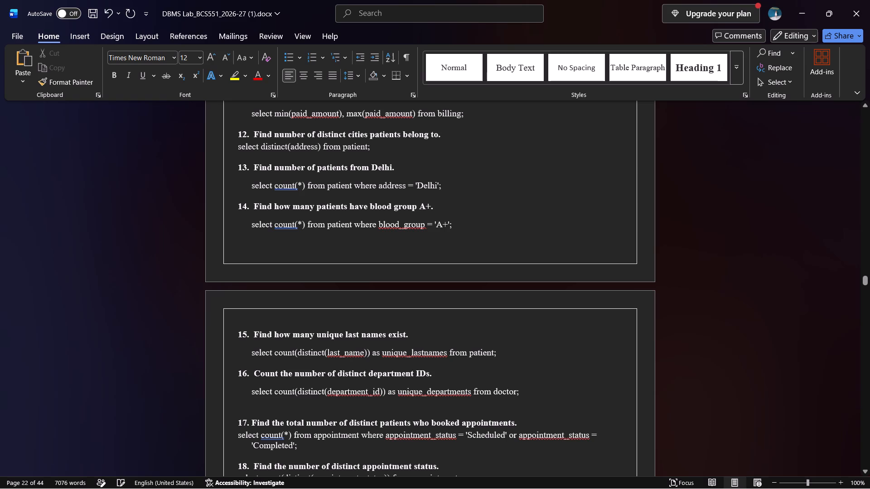
pyautogui.press('BackSpace')
pyautogui.press('BackSpace')
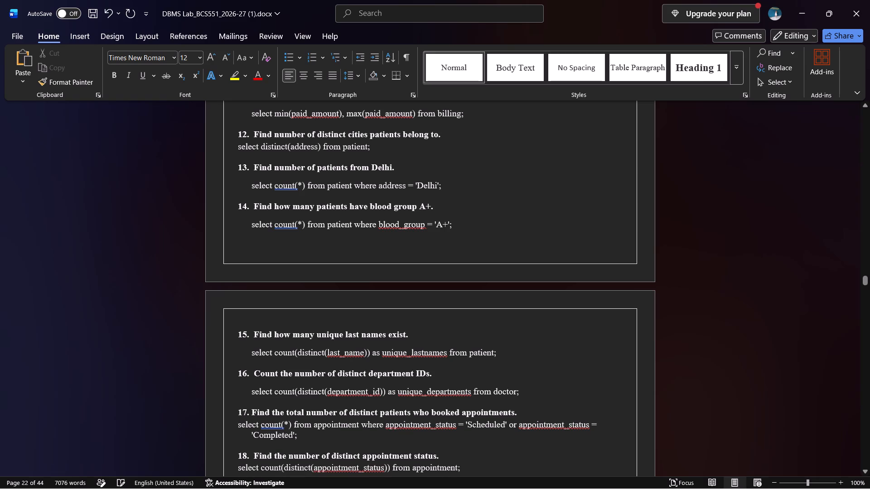
# Delete the 'Signature:' text above the Experiment-6 heading.
pyautogui.hscroll(4, 291, 438)
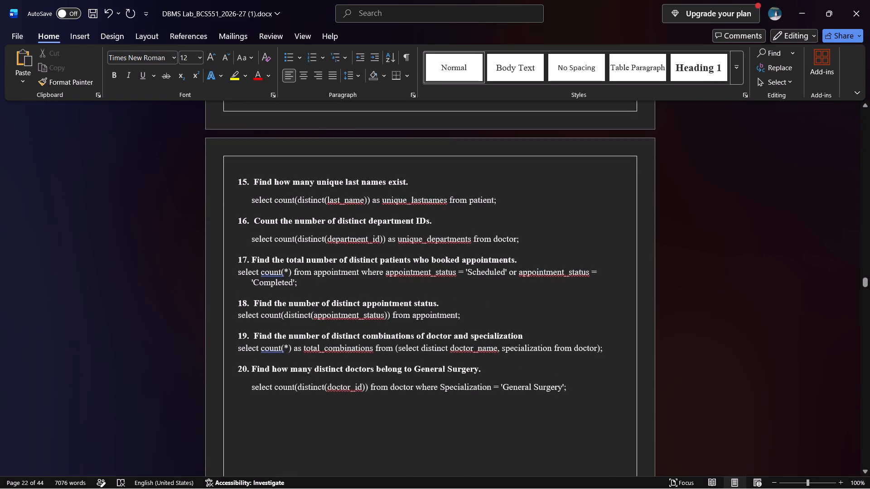
pyautogui.scroll(-4, 353, 424)
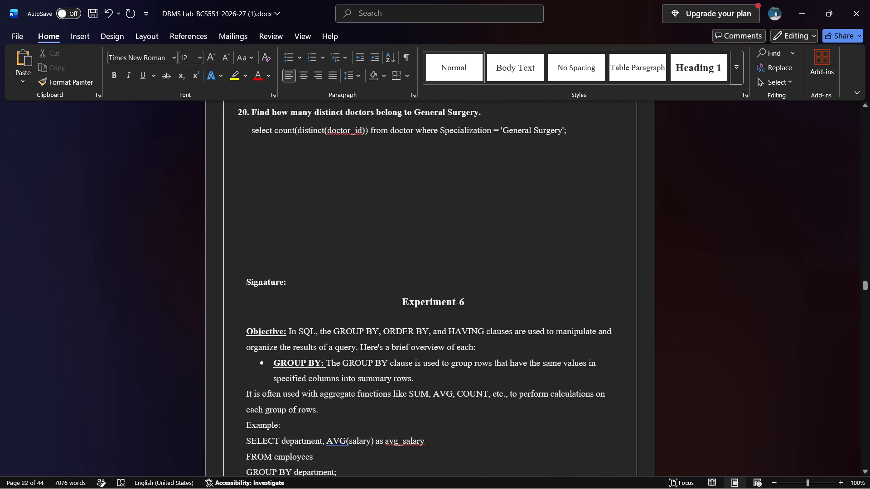
pyautogui.click(308, 287)
pyautogui.press('BackSpace')
pyautogui.press('BackSpace')
pyautogui.press('BackSpace')
pyautogui.press('BackSpace')
pyautogui.press('BackSpace')
pyautogui.press('BackSpace')
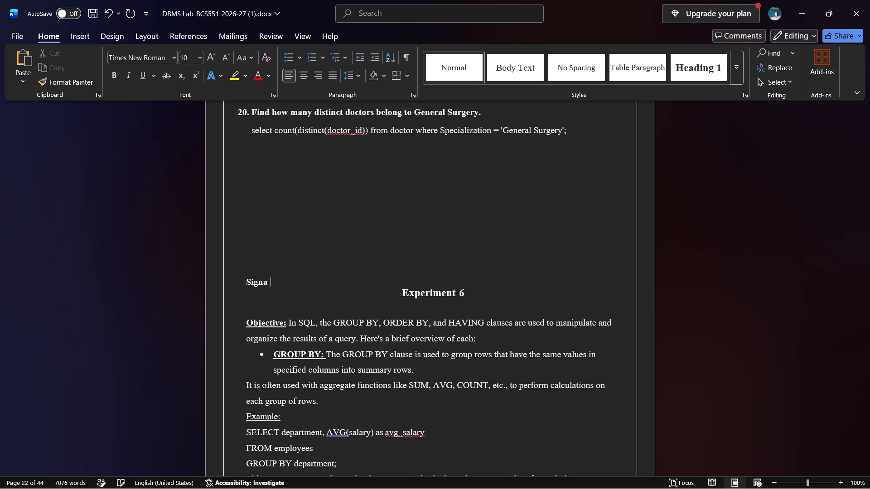
pyautogui.press('BackSpace')
pyautogui.press('BackSpace')
pyautogui.press('BackSpace')
pyautogui.press('BackSpace')
pyautogui.press('BackSpace')
# Insert twenty blank lines above the Experiment-6 heading to push it onto the top of the next page.
pyautogui.press('Return')
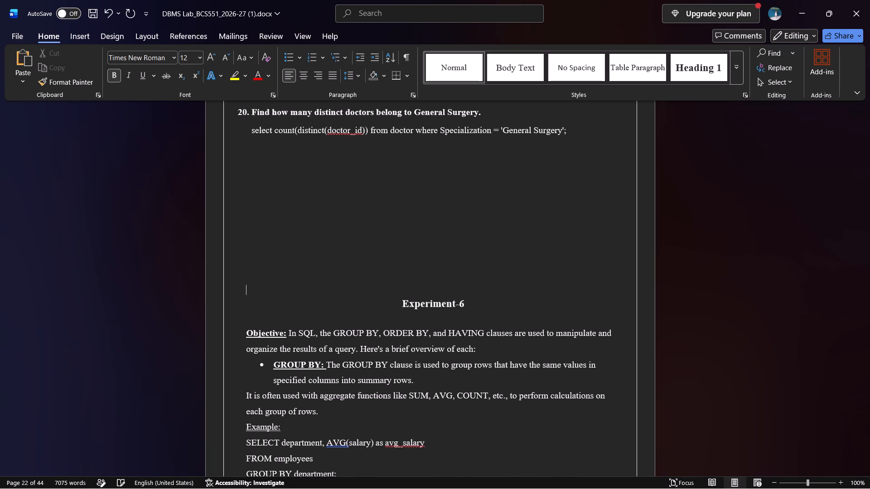
pyautogui.press('Return')
pyautogui.press('Return')
pyautogui.press('Return')
pyautogui.press('Return')
pyautogui.press('Return')
pyautogui.press('Return')
pyautogui.press('Return')
pyautogui.press('Return')
pyautogui.press('Return')
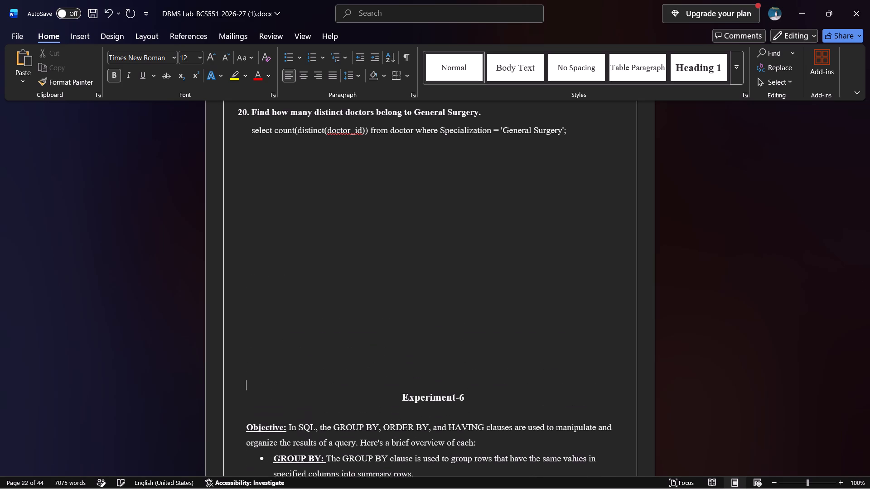
pyautogui.press('Return')
pyautogui.press('Return')
pyautogui.press('Return')
pyautogui.press('Return')
pyautogui.press('Return')
pyautogui.press('Return')
pyautogui.press('Return')
pyautogui.press('Return')
pyautogui.press('Return')
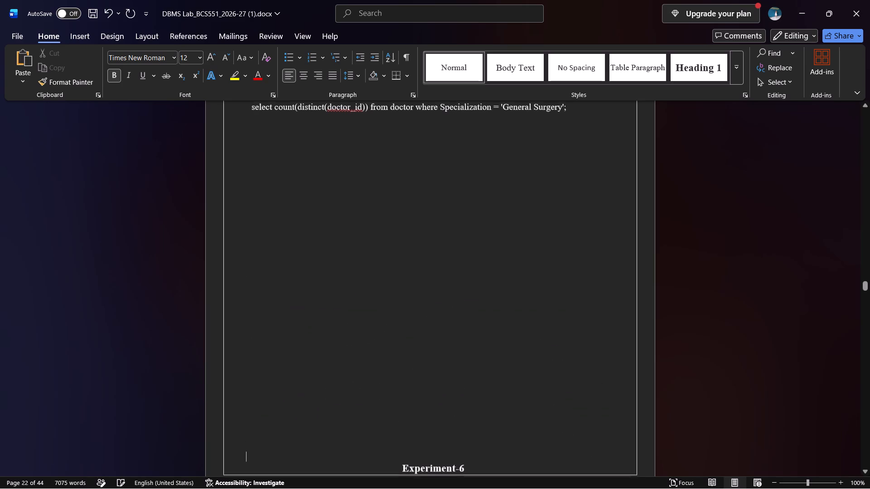
pyautogui.press('Return')
pyautogui.scroll(-2, 308, 287)
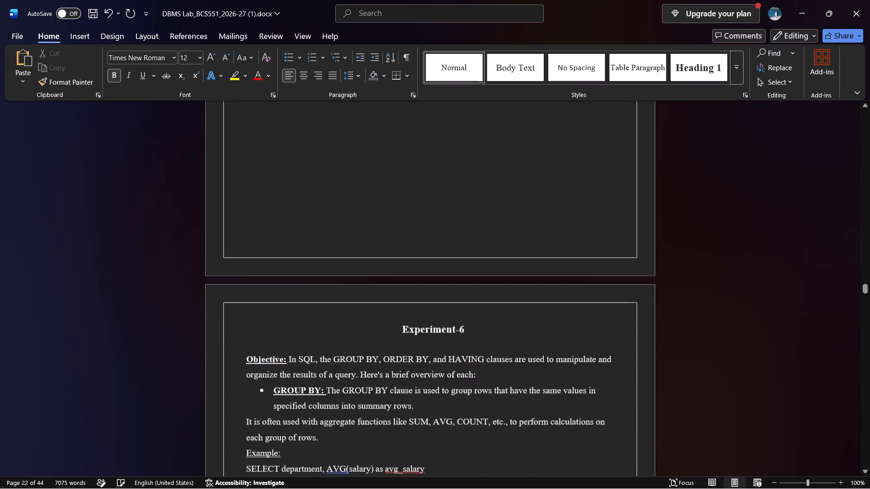
# Review the page layout of the Experiment-5 questions and theory, back to the end of the preceding experiment.
pyautogui.scroll(5, 394, 248)
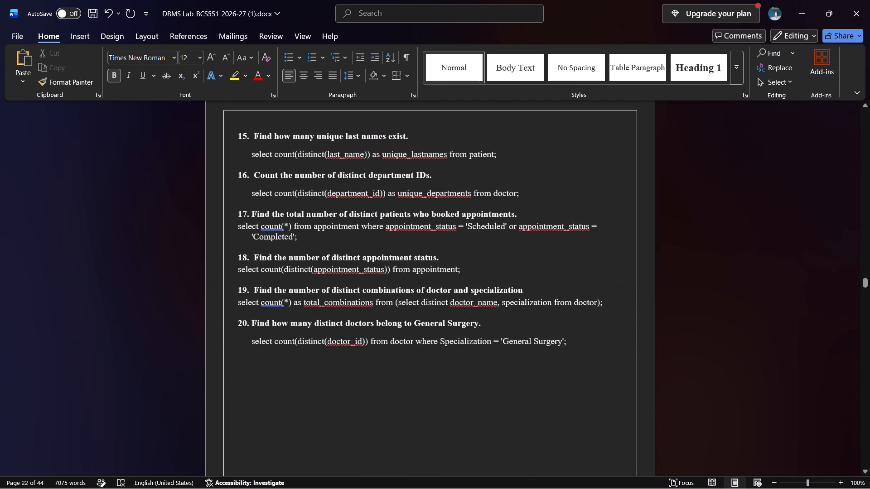
pyautogui.scroll(1, 346, 260)
pyautogui.keyDown('ctrl'); pyautogui.scroll(-1, 349, 276); pyautogui.keyUp('ctrl')
pyautogui.keyDown('ctrl'); pyautogui.scroll(1, 349, 276); pyautogui.keyUp('ctrl')
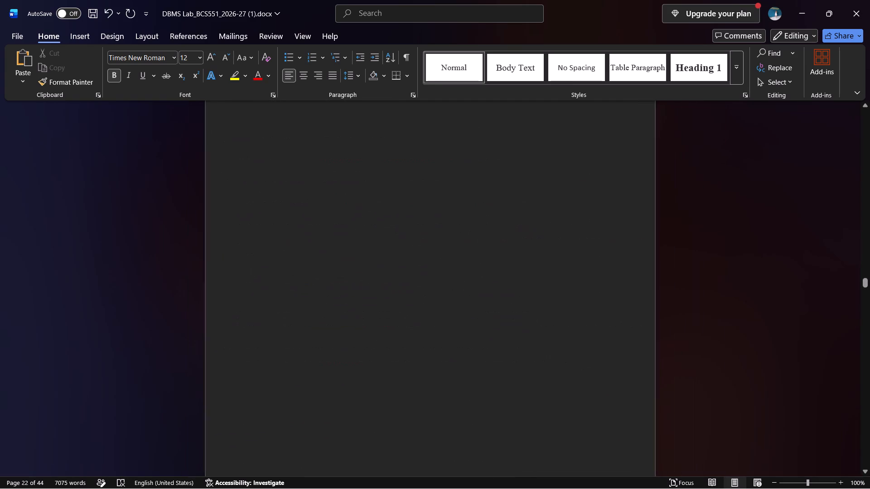
pyautogui.keyDown('ctrl'); pyautogui.scroll(1, 349, 276); pyautogui.keyUp('ctrl')
pyautogui.scroll(2, 349, 276)
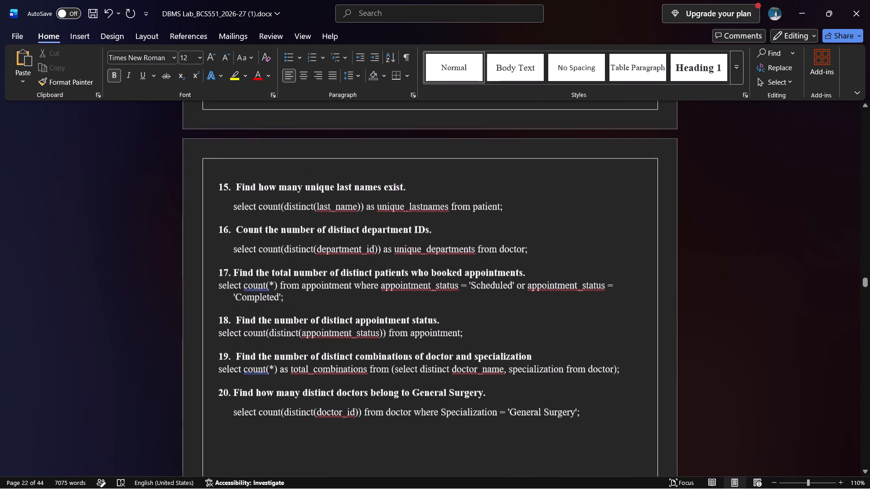
pyautogui.scroll(2, 349, 276)
pyautogui.scroll(-1, 349, 276)
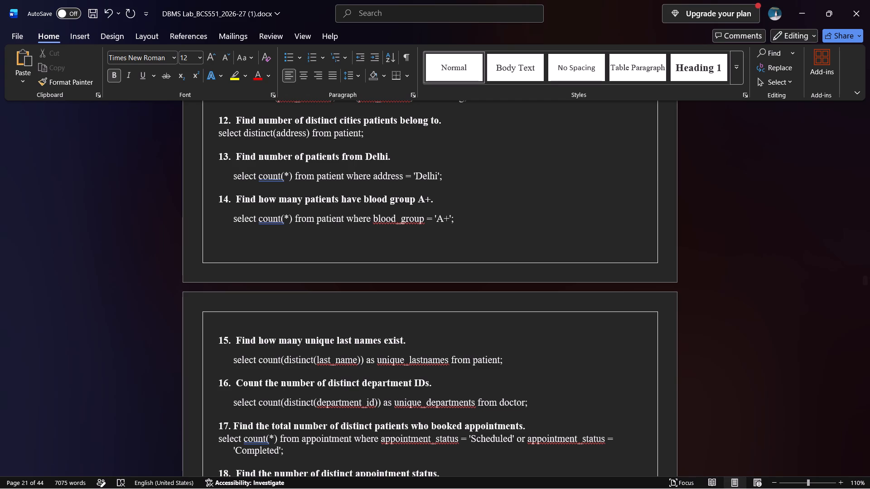
pyautogui.scroll(4, 427, 245)
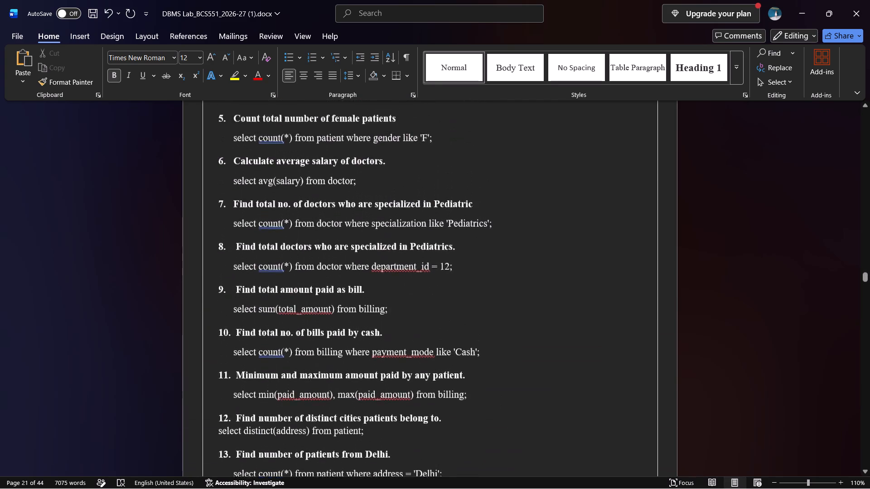
pyautogui.scroll(5, 427, 245)
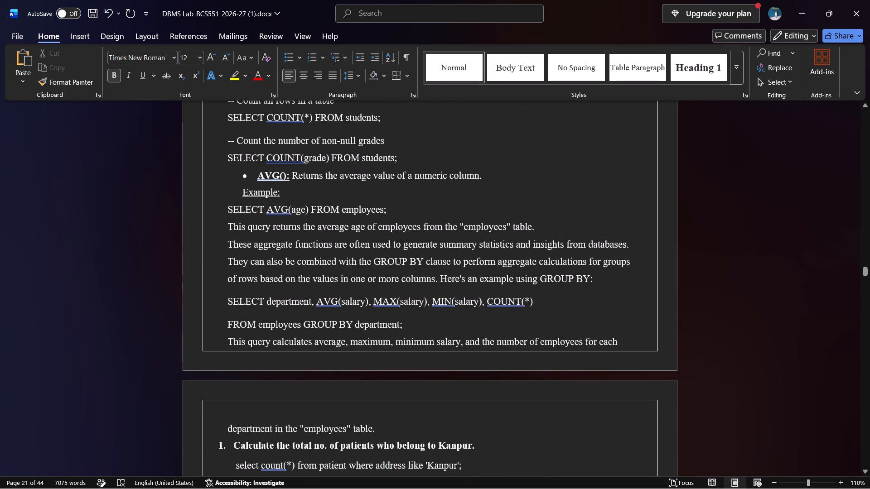
pyautogui.scroll(1, 433, 298)
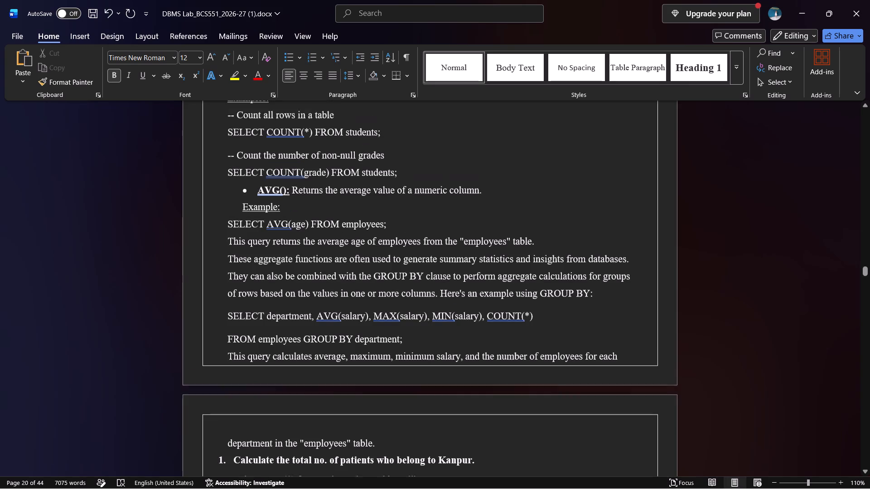
pyautogui.scroll(5, 433, 298)
# Reduce the gap between Experiment-6's closing theory paragraph and question 1 to two blank lines, pulling question 1 onto the theory's page.
pyautogui.scroll(-1, 433, 298)
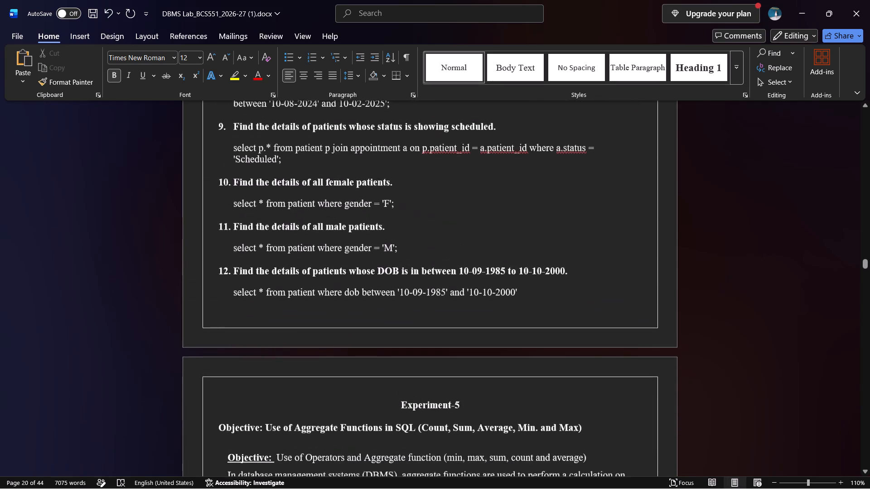
pyautogui.scroll(-1, 433, 298)
pyautogui.hscroll(4, 433, 298)
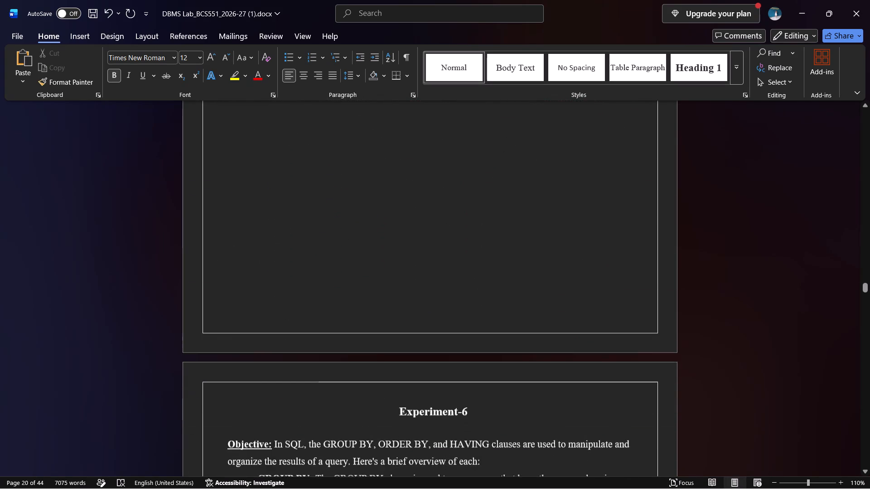
pyautogui.hscroll(1, 433, 298)
pyautogui.scroll(-3, 433, 298)
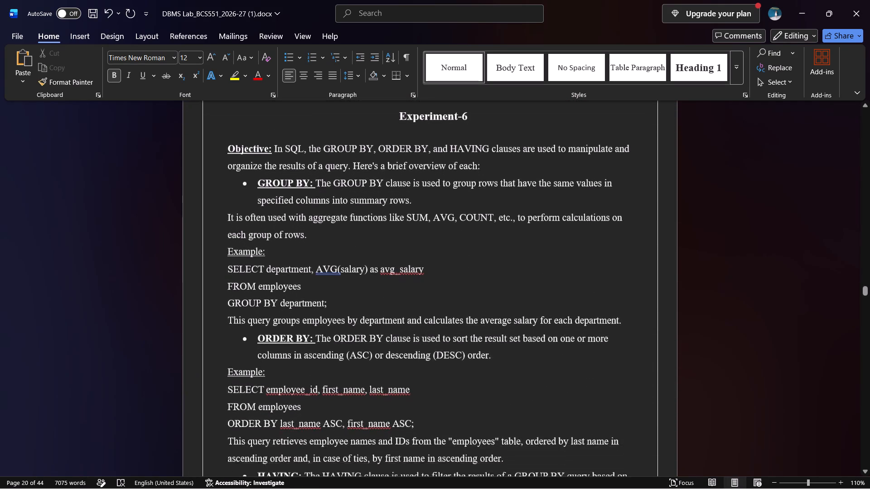
pyautogui.scroll(-2, 433, 298)
pyautogui.hscroll(2, 433, 298)
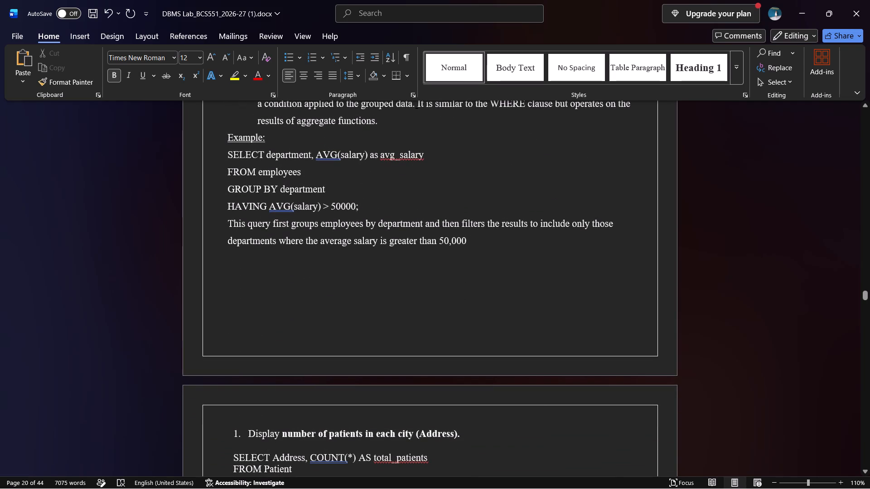
pyautogui.click(331, 416)
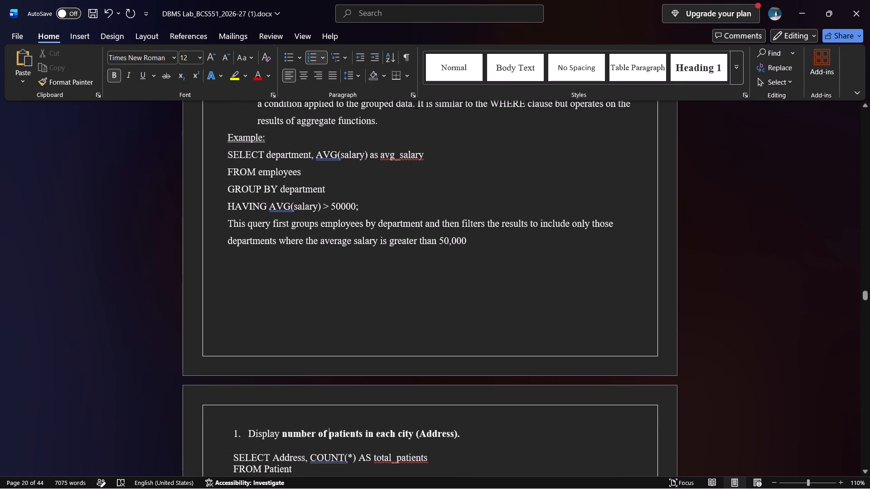
pyautogui.click(231, 433)
pyautogui.press('Left')
pyautogui.press('Left')
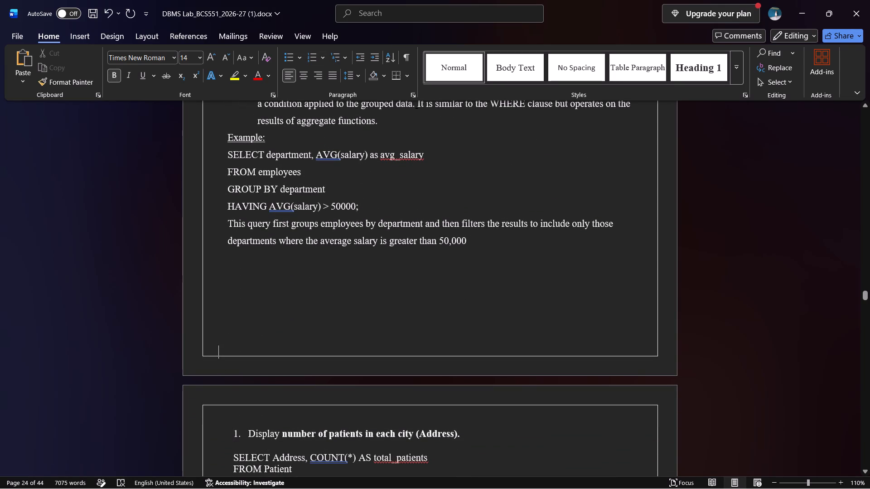
pyautogui.press('BackSpace')
pyautogui.press('BackSpace')
pyautogui.press('BackSpace')
pyautogui.press('BackSpace')
pyautogui.press('BackSpace')
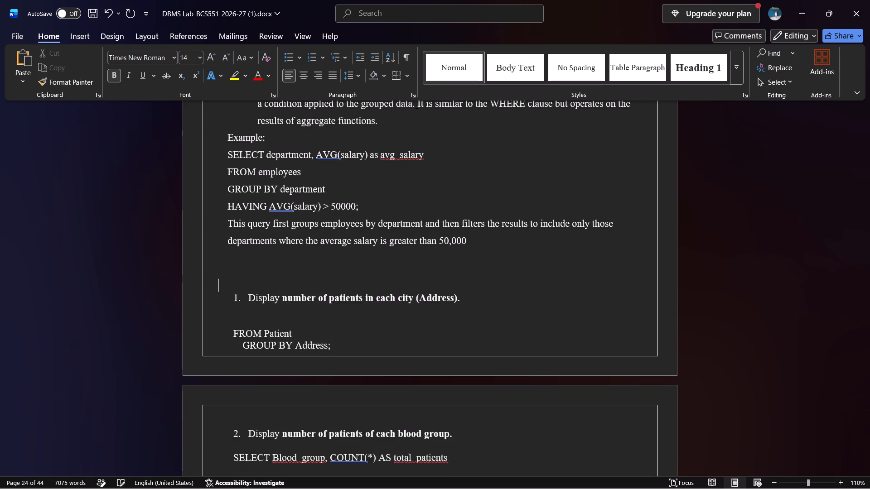
pyautogui.press('BackSpace')
pyautogui.press('BackSpace')
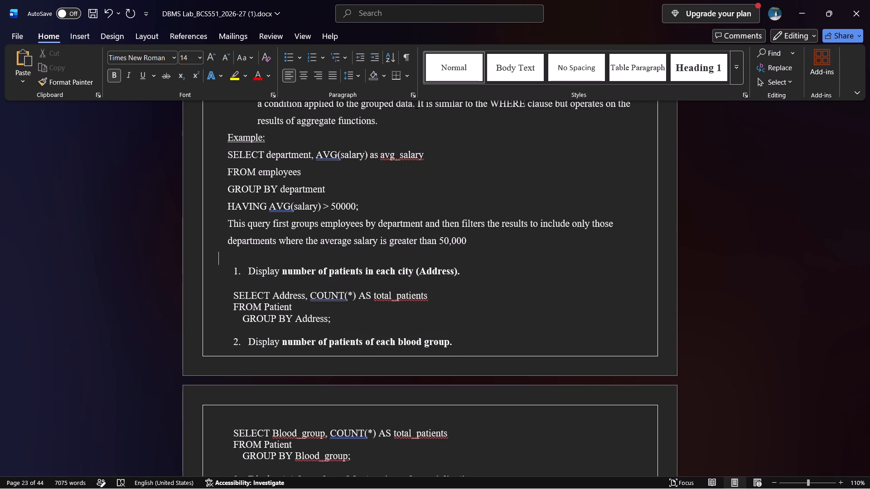
pyautogui.press('BackSpace')
pyautogui.press('Return')
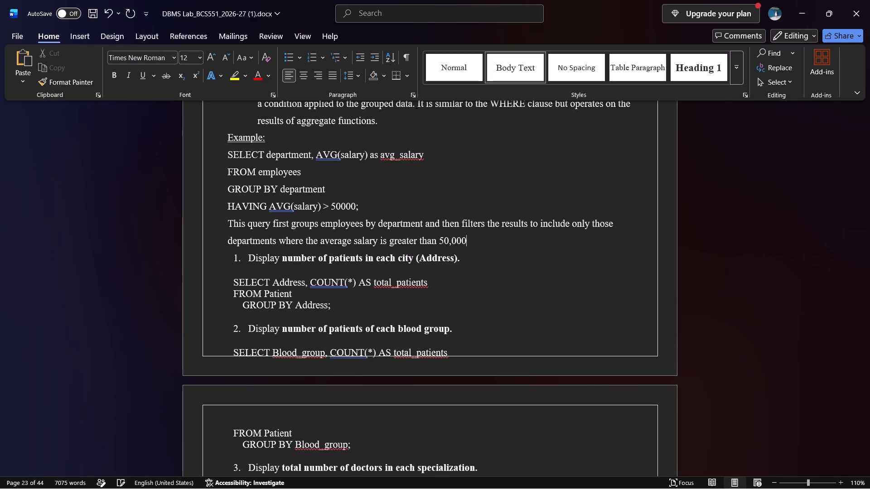
pyautogui.press('Return')
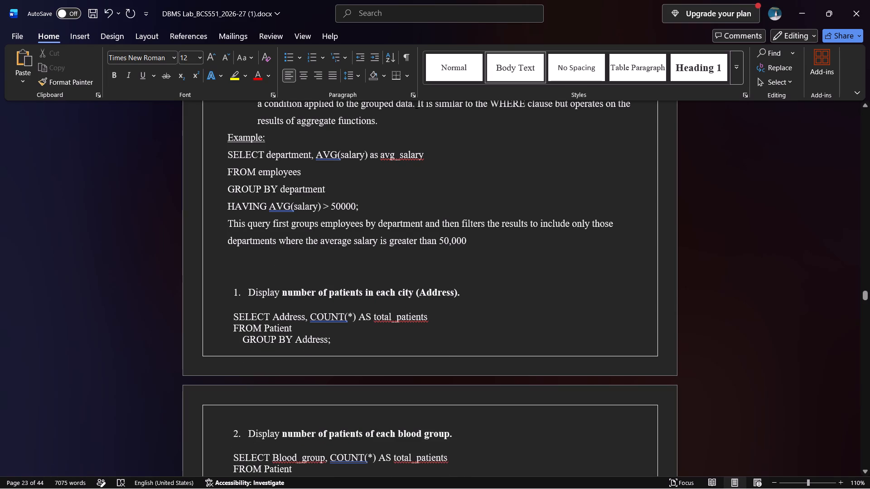
# Delete the surplus blank lines between question 8's query and the heading of question 9 in Experiment-6.
pyautogui.hscroll(5, 429, 372)
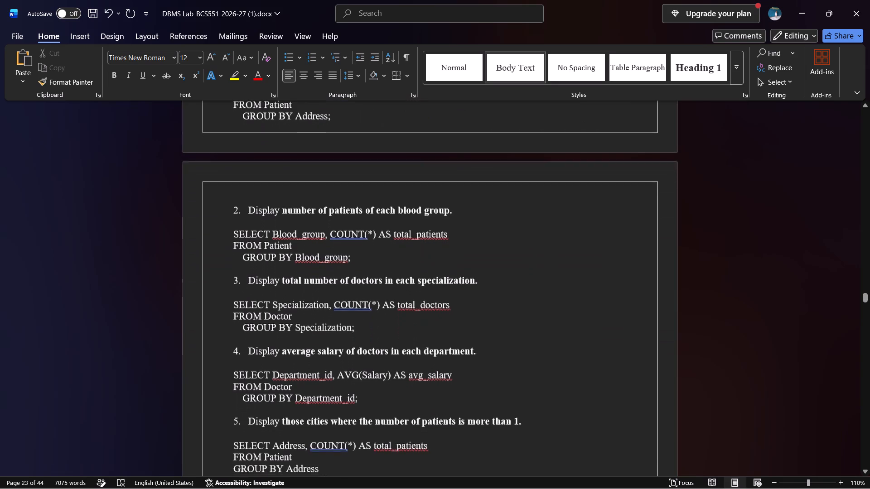
pyautogui.hscroll(4, 429, 372)
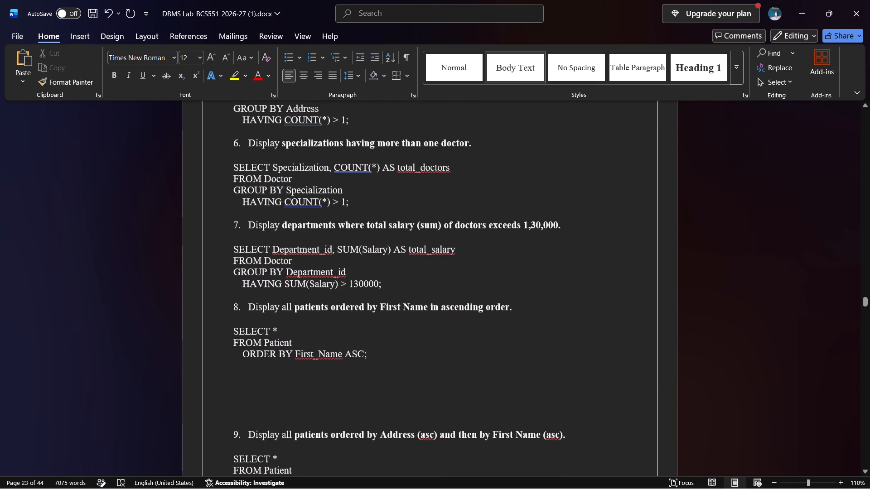
pyautogui.click(381, 415)
pyautogui.press('BackSpace')
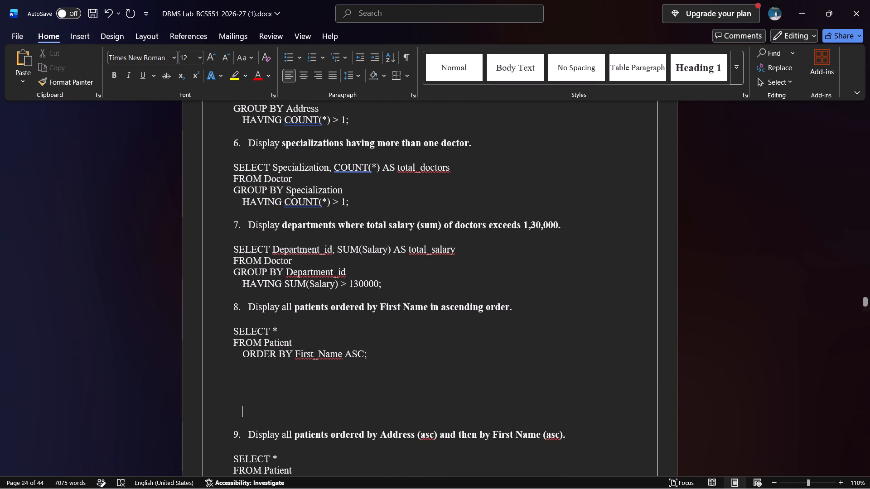
pyautogui.press('BackSpace')
pyautogui.press('BackSpace')
pyautogui.press('BackSpace')
pyautogui.press('BackSpace')
pyautogui.press('BackSpace')
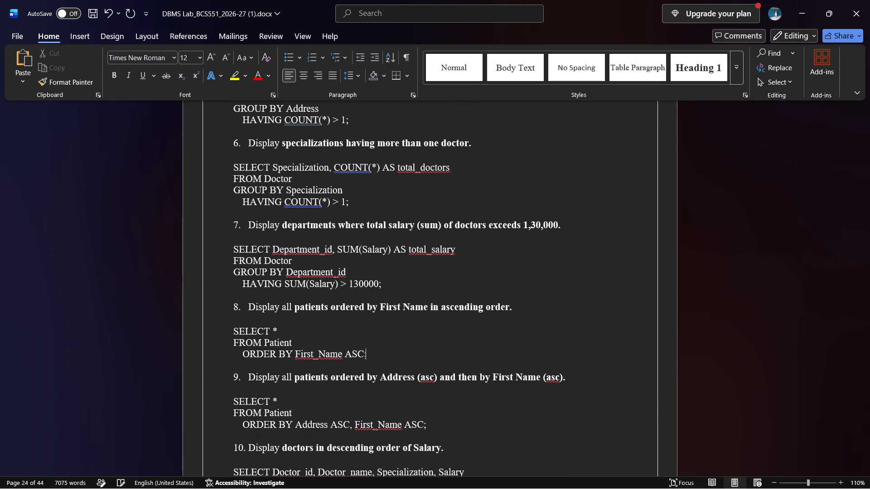
# Delete the 'Signature:' text above the Experiment:7 heading.
pyautogui.hscroll(1, 413, 409)
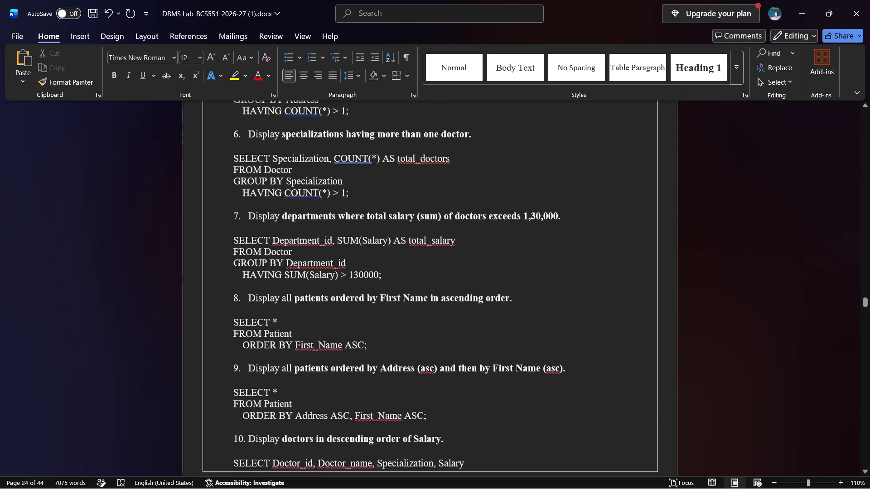
pyautogui.hscroll(4, 413, 409)
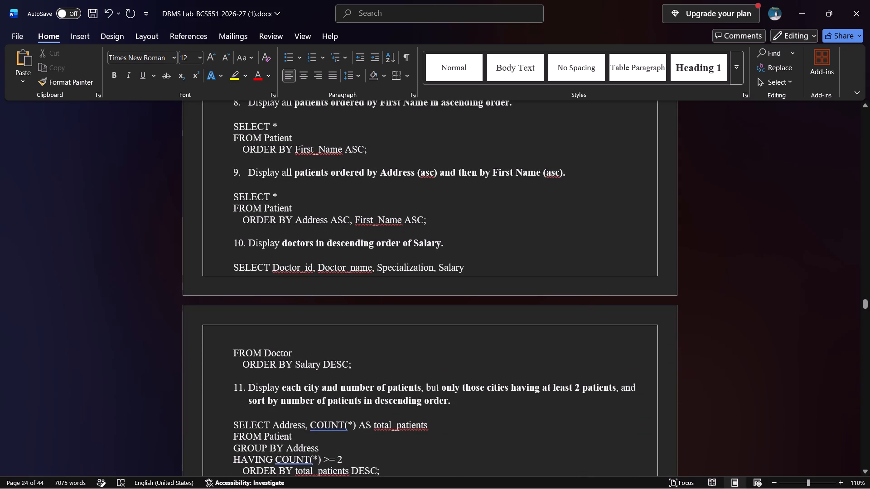
pyautogui.hscroll(6, 413, 381)
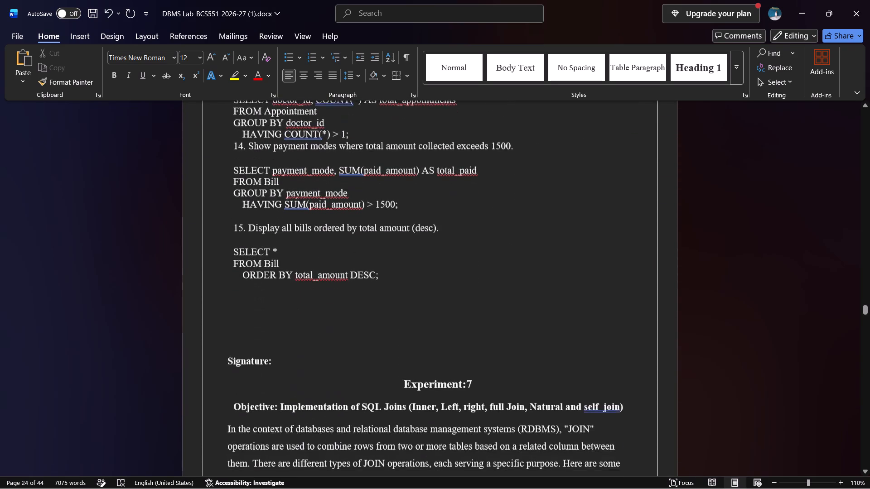
pyautogui.hscroll(1, 413, 381)
pyautogui.click(288, 332)
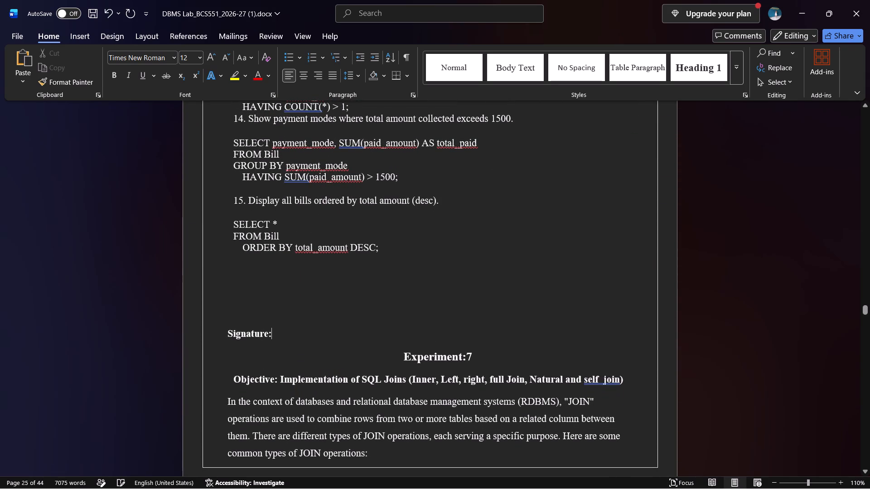
pyautogui.press('BackSpace')
pyautogui.press('BackSpace')
pyautogui.press('BackSpace')
pyautogui.press('BackSpace')
pyautogui.press('BackSpace')
pyautogui.press('BackSpace')
pyautogui.press('BackSpace')
pyautogui.press('BackSpace')
pyautogui.press('BackSpace')
pyautogui.press('BackSpace')
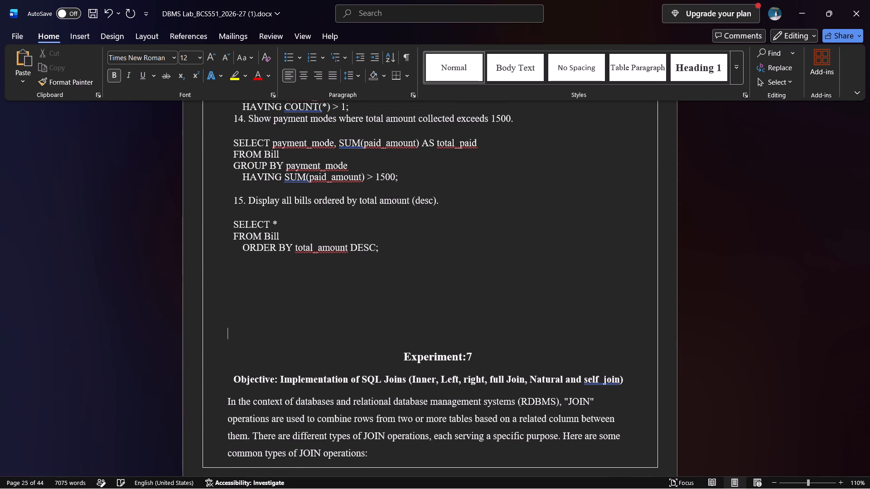
# Insert eleven blank lines above the Experiment:7 heading to push it onto the top of the next page.
pyautogui.press('Return')
pyautogui.press('Return')
pyautogui.press('Return')
pyautogui.press('Return')
pyautogui.press('Return')
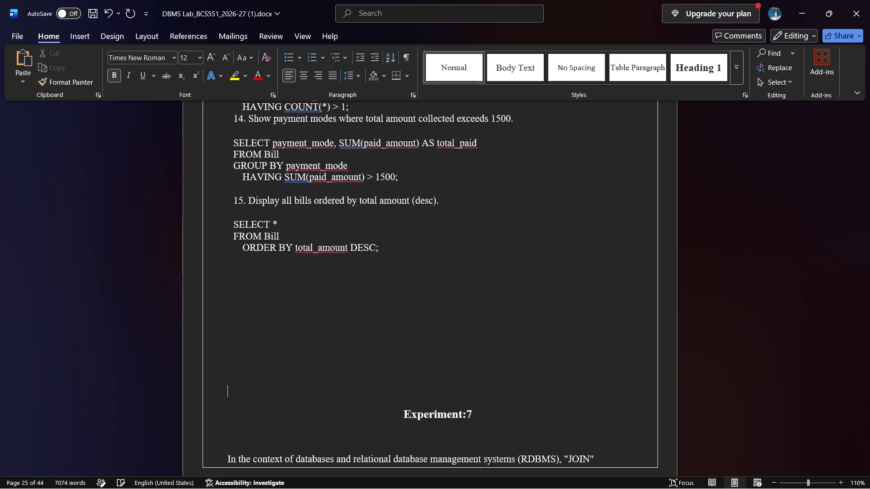
pyautogui.press('Return')
pyautogui.press('Return')
pyautogui.press('Return')
pyautogui.press('Return')
pyautogui.press('Return')
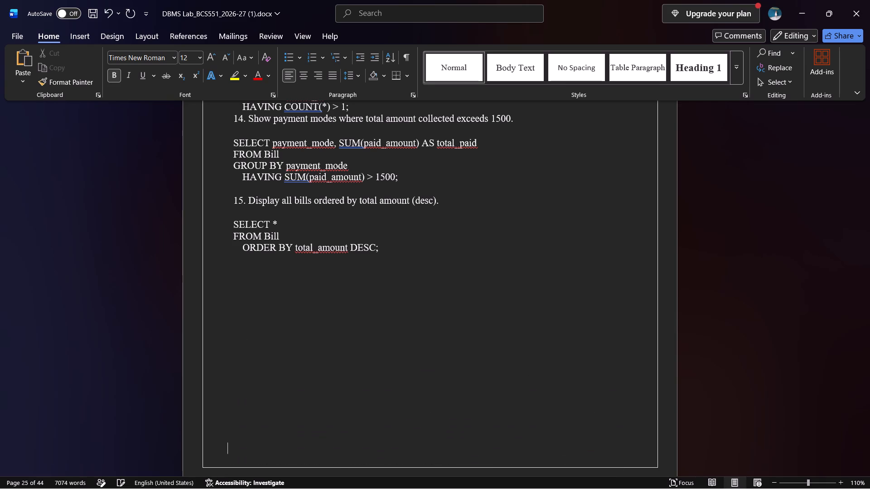
pyautogui.press('Return')
pyautogui.hscroll(2, 288, 332)
pyautogui.scroll(-3, 299, 343)
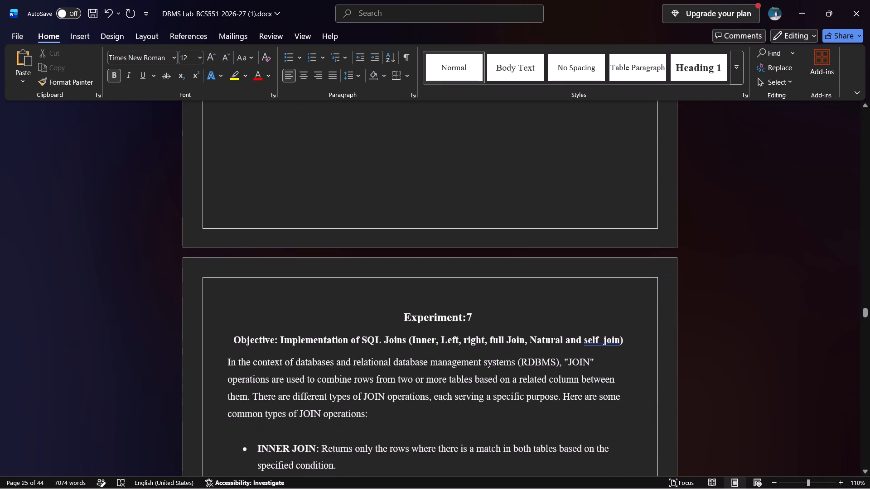
# Delete the 'Signature:' text above the Experiment:8 heading, keeping the blank space so the heading stays at the top of its page.
pyautogui.hscroll(4, 360, 389)
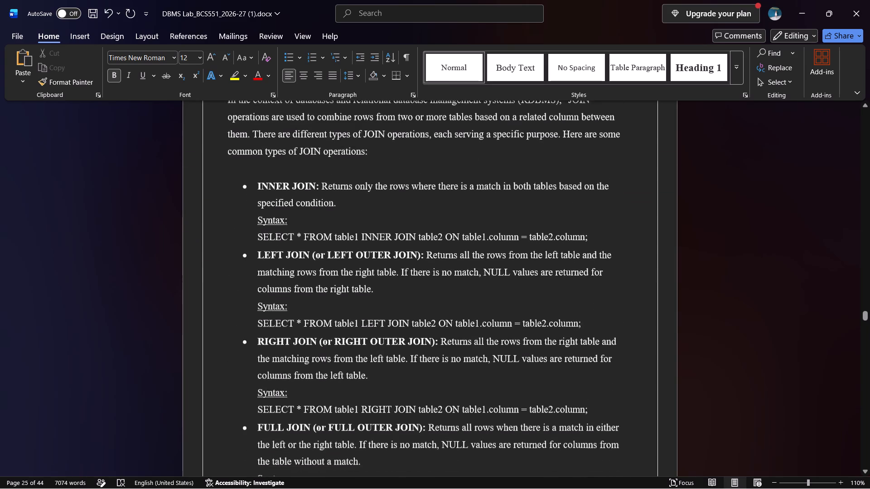
pyautogui.hscroll(4, 360, 389)
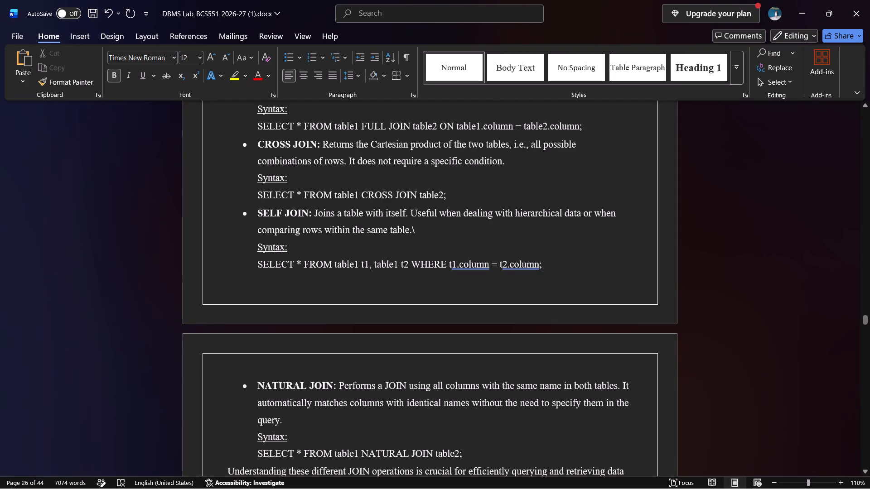
pyautogui.scroll(-9, 463, 308)
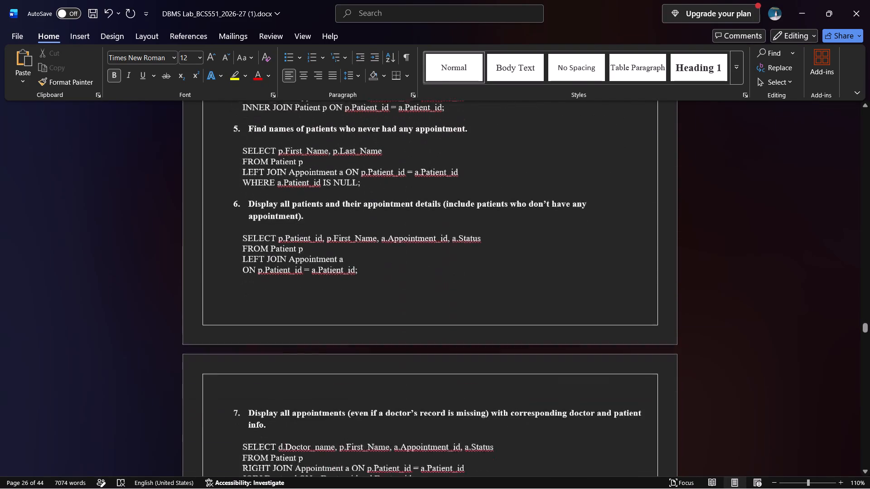
pyautogui.scroll(-1, 463, 308)
pyautogui.scroll(-3, 372, 298)
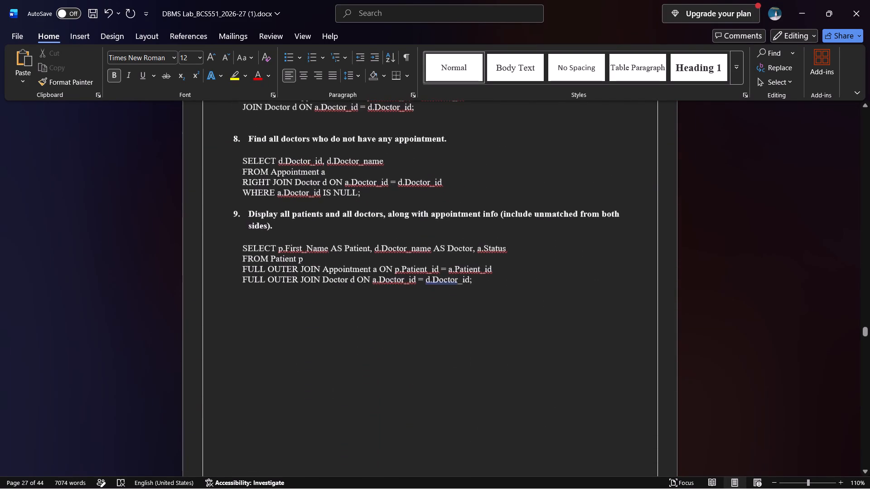
pyautogui.scroll(-5, 372, 298)
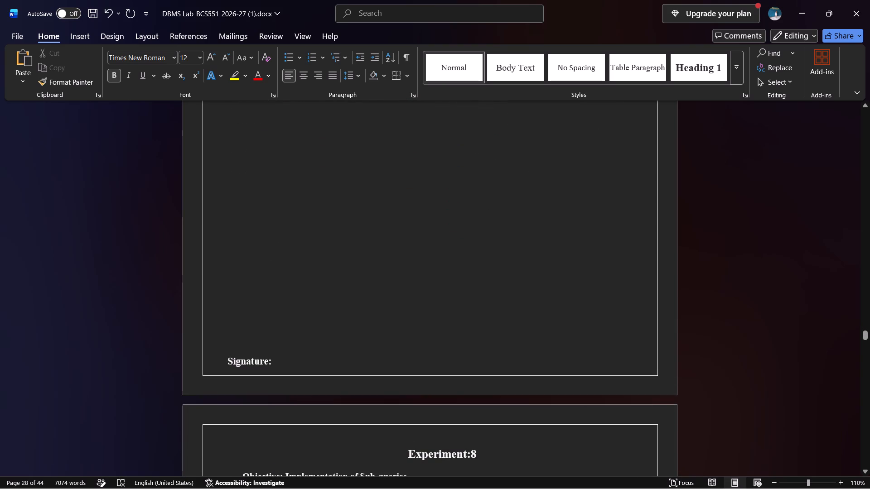
pyautogui.click(309, 361)
pyautogui.press('BackSpace')
pyautogui.press('BackSpace')
pyautogui.press('BackSpace')
pyautogui.press('BackSpace')
pyautogui.press('BackSpace')
pyautogui.press('BackSpace')
pyautogui.press('BackSpace')
pyautogui.press('BackSpace')
pyautogui.press('BackSpace')
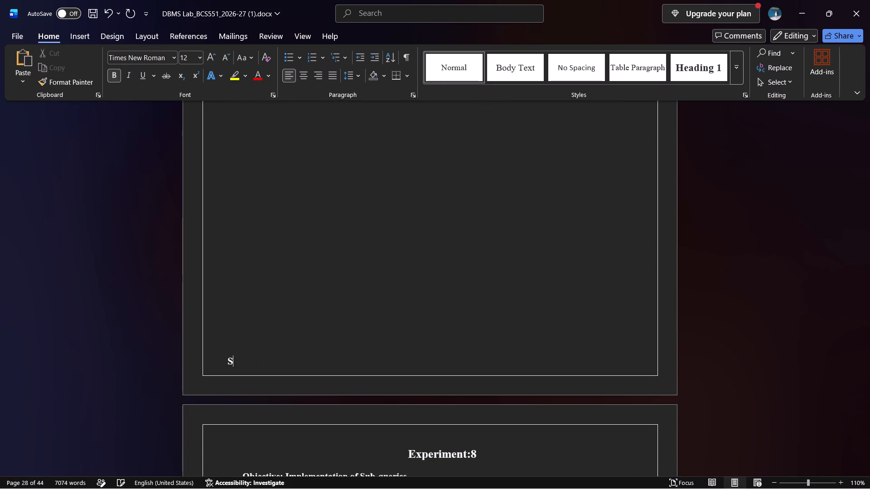
pyautogui.press('BackSpace')
pyautogui.press('BackSpace')
pyautogui.press('BackSpace')
pyautogui.press('Return')
# Delete the surplus blank lines between question 6's query and the heading of question 7 in Experiment:8.
pyautogui.scroll(-2, 409, 358)
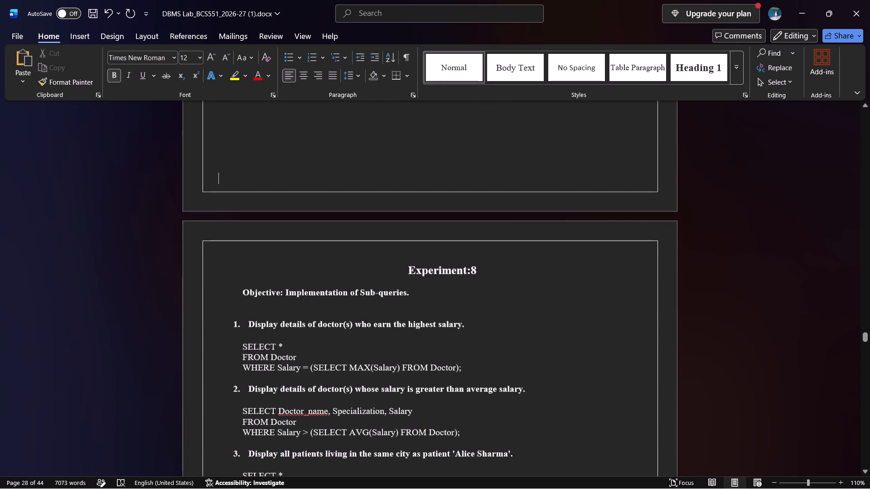
pyautogui.scroll(-7, 451, 344)
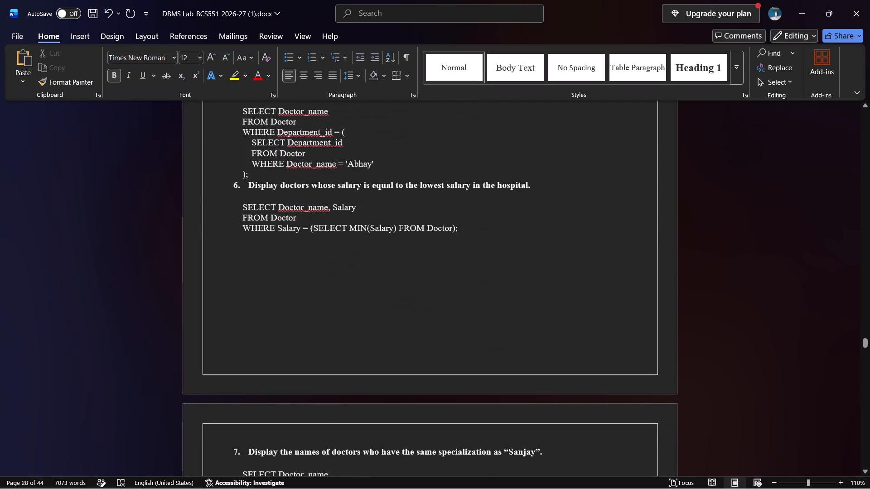
pyautogui.click(286, 441)
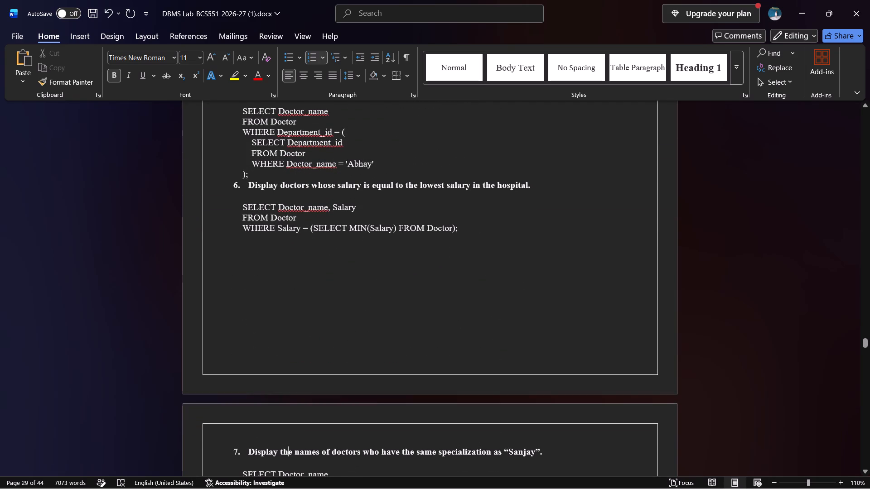
pyautogui.click(232, 447)
pyautogui.click(276, 367)
pyautogui.press('BackSpace')
pyautogui.press('BackSpace')
pyautogui.press('BackSpace')
pyautogui.press('BackSpace')
pyautogui.press('BackSpace')
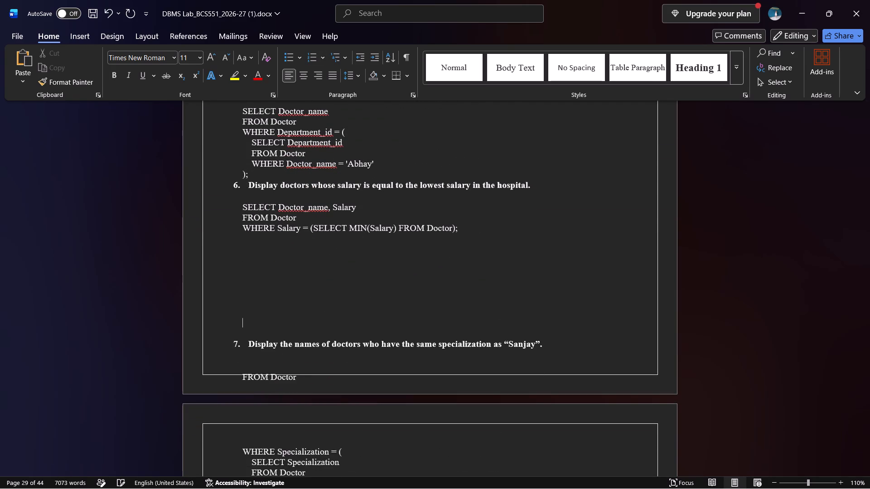
pyautogui.press('BackSpace')
pyautogui.press('BackSpace')
pyautogui.press('BackSpace')
pyautogui.press('BackSpace')
pyautogui.press('BackSpace')
pyautogui.press('BackSpace')
pyautogui.press('BackSpace')
pyautogui.press('BackSpace')
pyautogui.press('BackSpace')
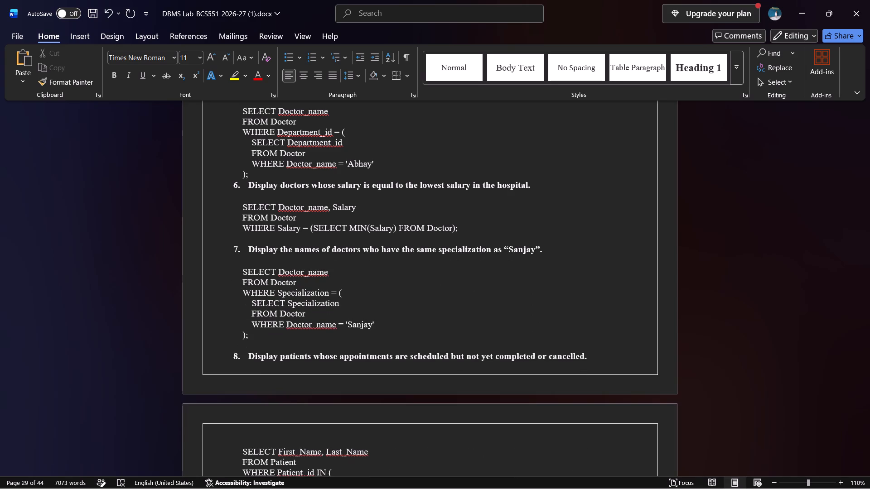
# Insert three blank lines after question 7's query in Experiment:8 to push question 8 onto the next page.
pyautogui.press('Down')
pyautogui.press('Down')
pyautogui.press('Down')
pyautogui.press('Down')
pyautogui.press('Down')
pyautogui.press('Down')
pyautogui.press('Down')
pyautogui.press('Down')
pyautogui.press('Down')
pyautogui.press('Down')
pyautogui.press('Down')
pyautogui.press('Up')
pyautogui.press('Return')
pyautogui.press('Return')
pyautogui.press('Return')
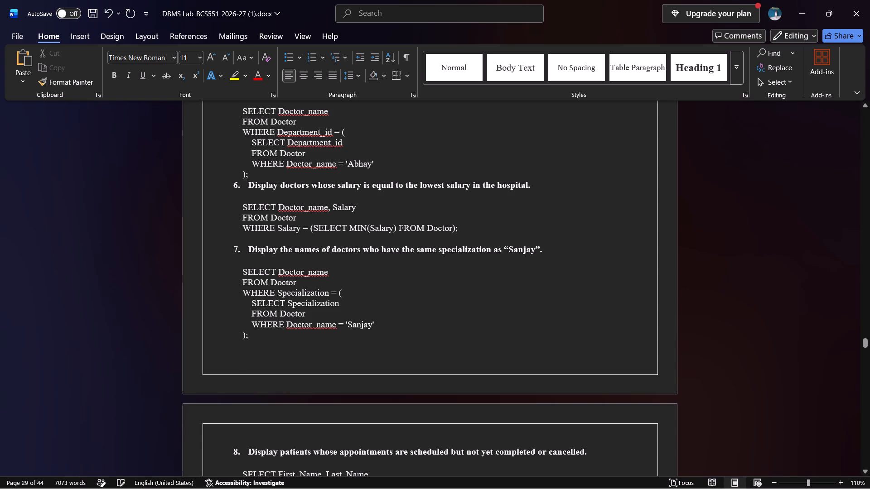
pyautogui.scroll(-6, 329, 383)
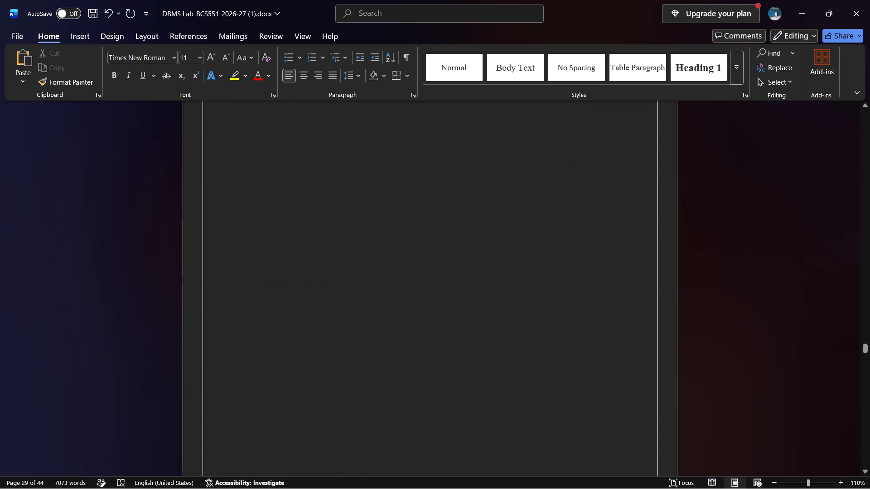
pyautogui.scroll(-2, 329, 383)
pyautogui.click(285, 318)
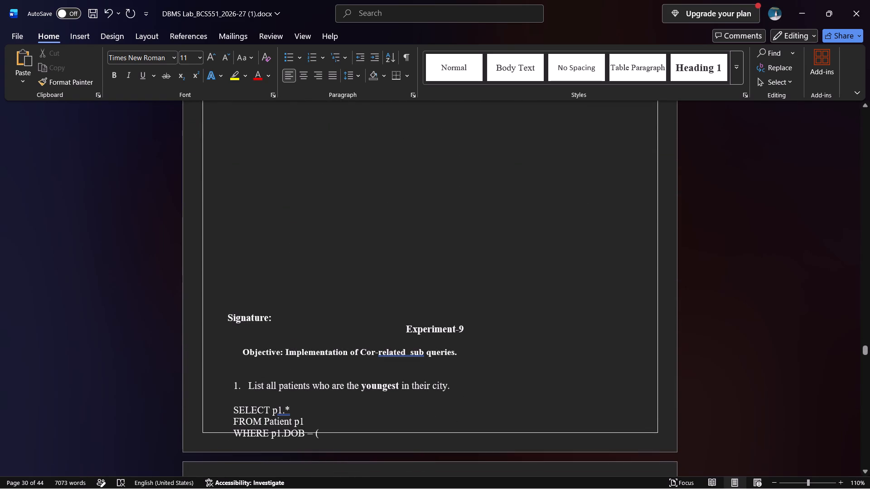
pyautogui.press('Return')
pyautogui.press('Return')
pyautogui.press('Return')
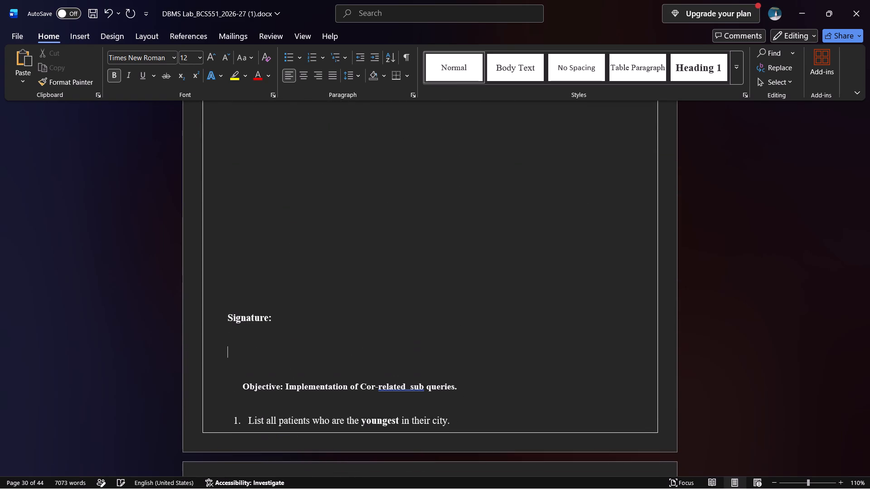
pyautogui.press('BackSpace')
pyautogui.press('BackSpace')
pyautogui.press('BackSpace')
# Delete the 'Signature:' text above the Experiment-9 heading.
pyautogui.press('BackSpace')
pyautogui.press('BackSpace')
pyautogui.press('BackSpace')
pyautogui.press('BackSpace')
pyautogui.press('BackSpace')
pyautogui.press('BackSpace')
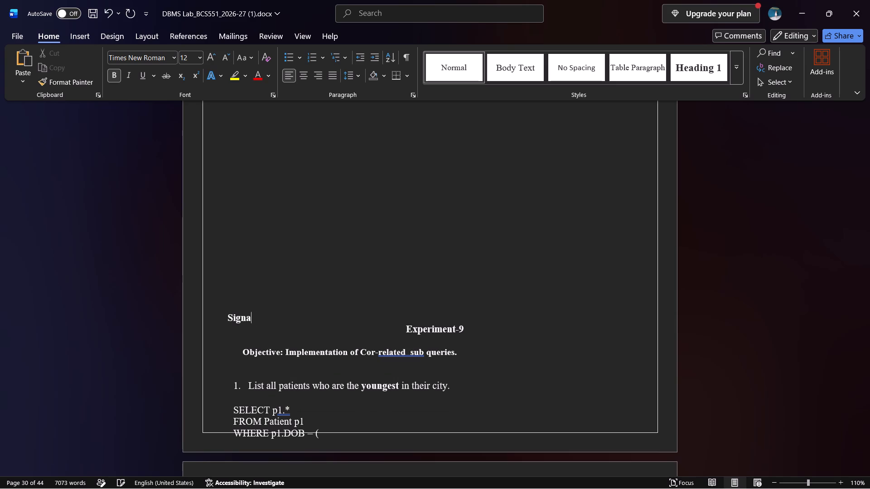
pyautogui.press('BackSpace')
pyautogui.press('BackSpace')
pyautogui.press('BackSpace')
pyautogui.press('BackSpace')
pyautogui.press('BackSpace')
# Insert eleven blank lines above the Experiment-9 heading to push it onto the top of the next page.
pyautogui.press('Return')
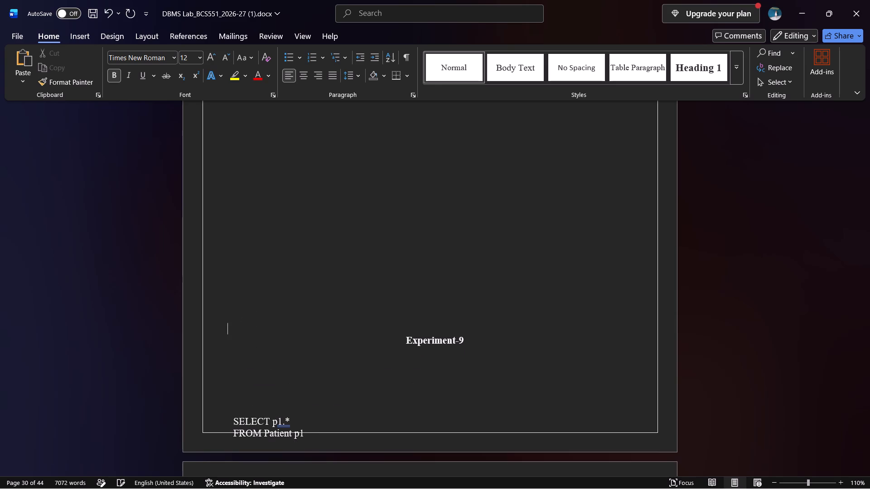
pyautogui.press('Return')
pyautogui.press('Return')
pyautogui.press('Return')
pyautogui.press('Return')
pyautogui.press('Return')
pyautogui.press('Return')
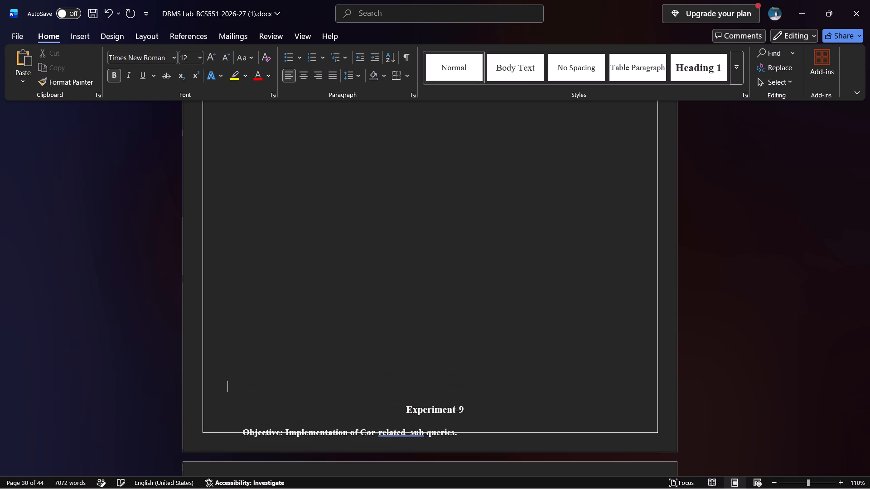
pyautogui.press('Return')
pyautogui.press('Return')
pyautogui.press('Return')
pyautogui.press('Return')
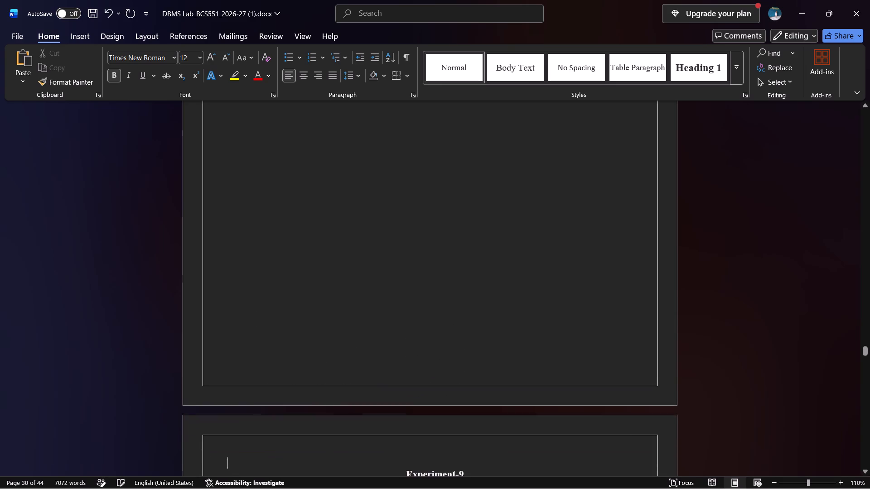
# Reduce the gap between question 4's query and question 5 in Experiment-9 to one blank line, pulling question 5 onto the same page.
pyautogui.scroll(-1, 338, 320)
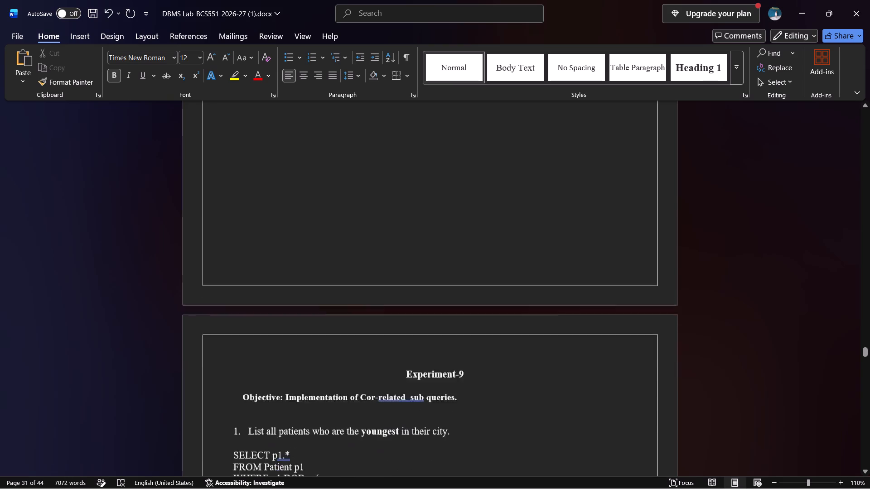
pyautogui.scroll(-1, 338, 320)
pyautogui.scroll(-4, 334, 387)
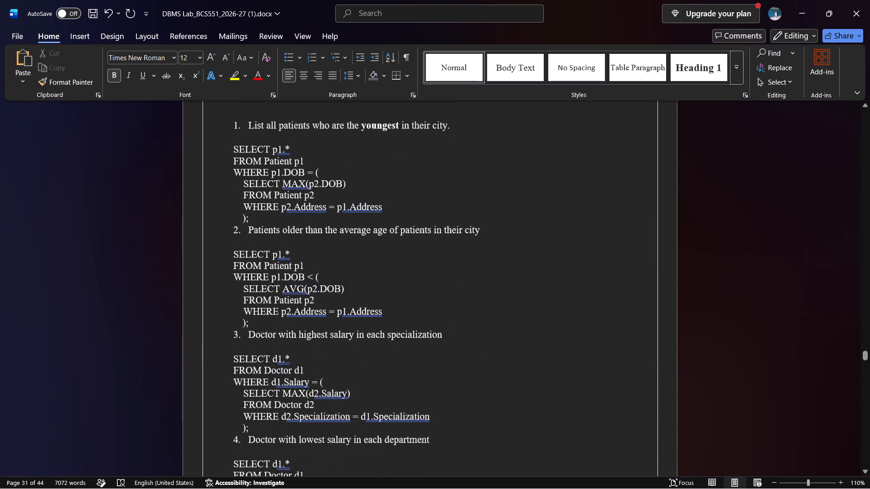
pyautogui.scroll(-3, 334, 387)
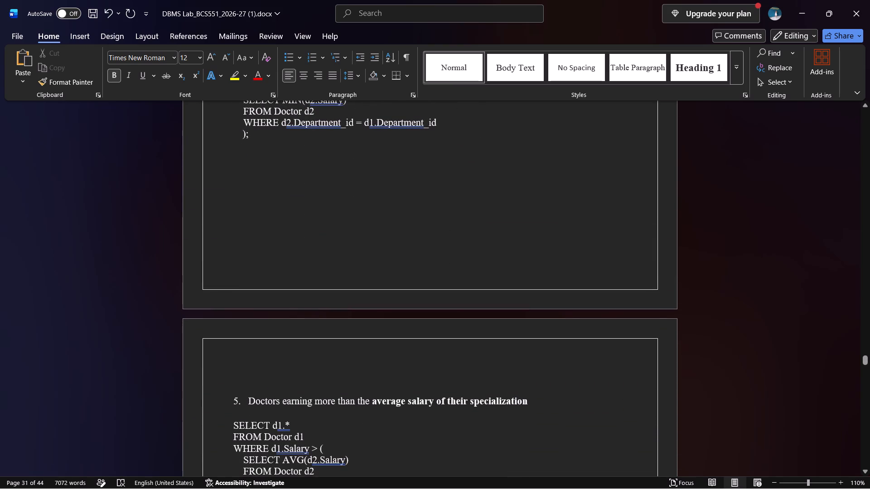
pyautogui.click(256, 277)
pyautogui.press('BackSpace')
pyautogui.press('BackSpace')
pyautogui.press('BackSpace')
pyautogui.press('BackSpace')
pyautogui.press('BackSpace')
pyautogui.press('BackSpace')
pyautogui.press('BackSpace')
pyautogui.press('BackSpace')
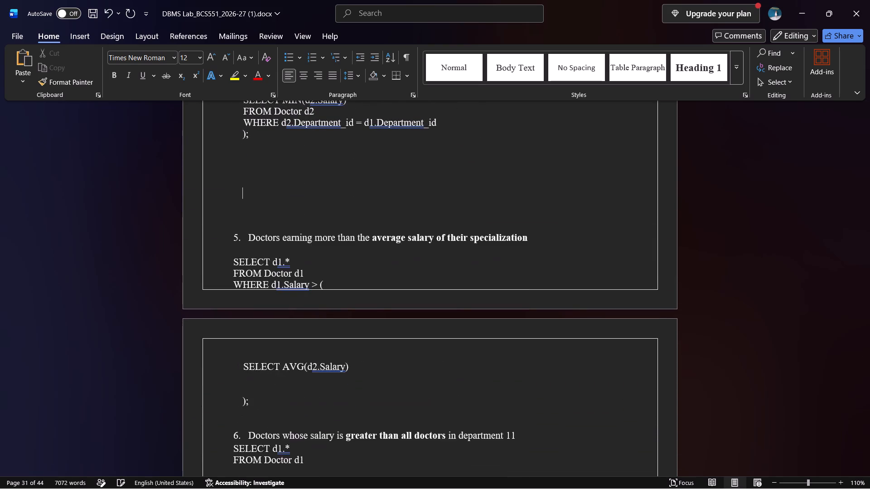
pyautogui.press('BackSpace')
pyautogui.press('BackSpace')
pyautogui.press('BackSpace')
pyautogui.press('BackSpace')
pyautogui.press('BackSpace')
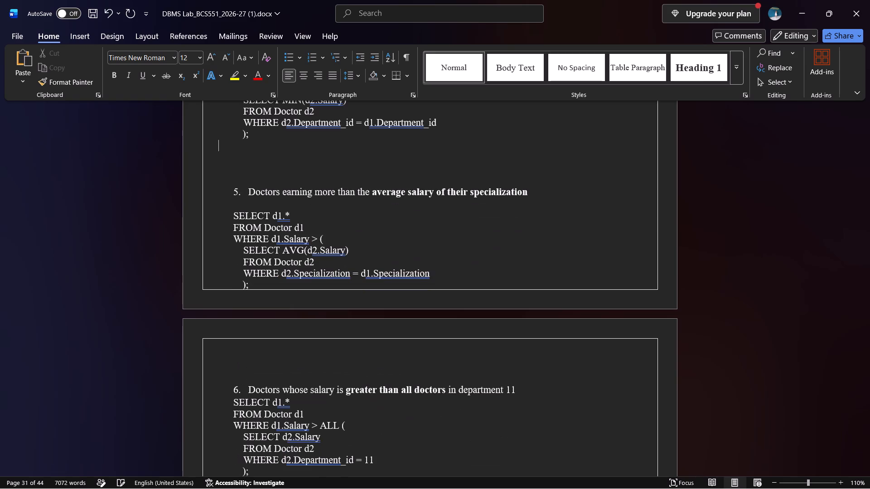
pyautogui.press('Down')
pyautogui.press('BackSpace')
pyautogui.press('BackSpace')
pyautogui.press('BackSpace')
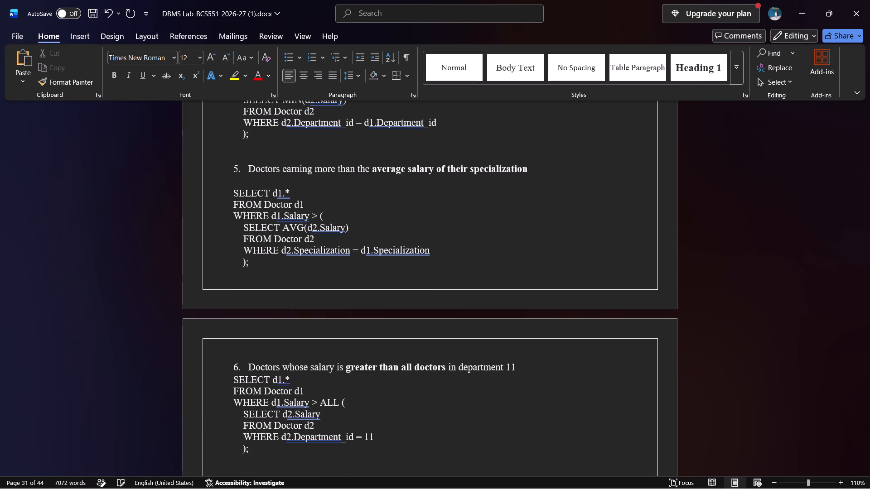
pyautogui.press('Down')
pyautogui.press('Down')
pyautogui.press('BackSpace')
pyautogui.press('BackSpace')
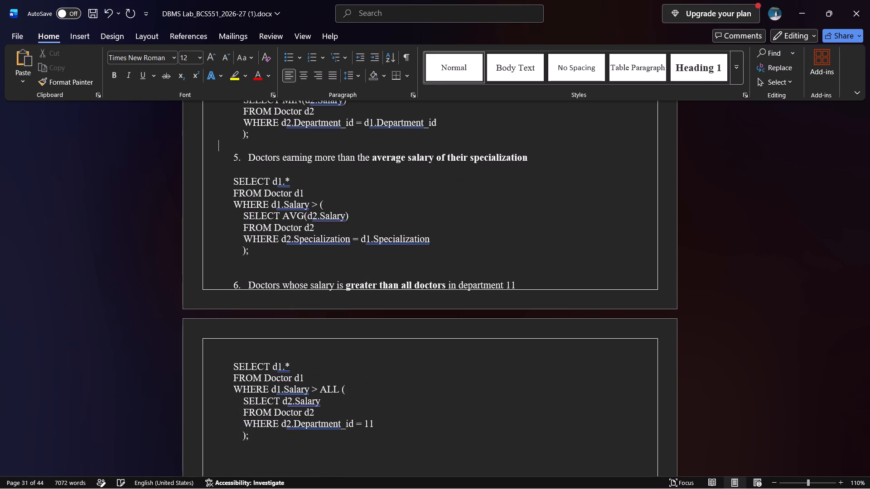
pyautogui.press('BackSpace')
pyautogui.press('Return')
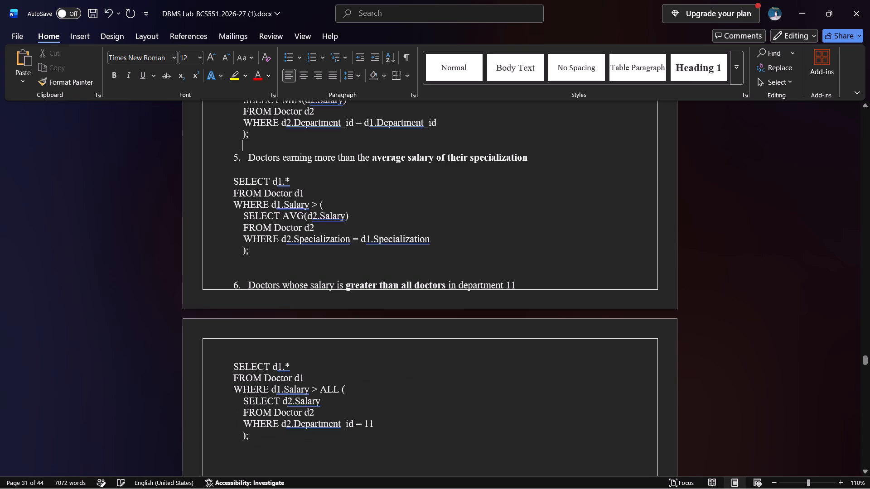
# Insert a blank line after question 5's query in Experiment-9 to push question 6 onto the next page.
pyautogui.scroll(-2, 256, 268)
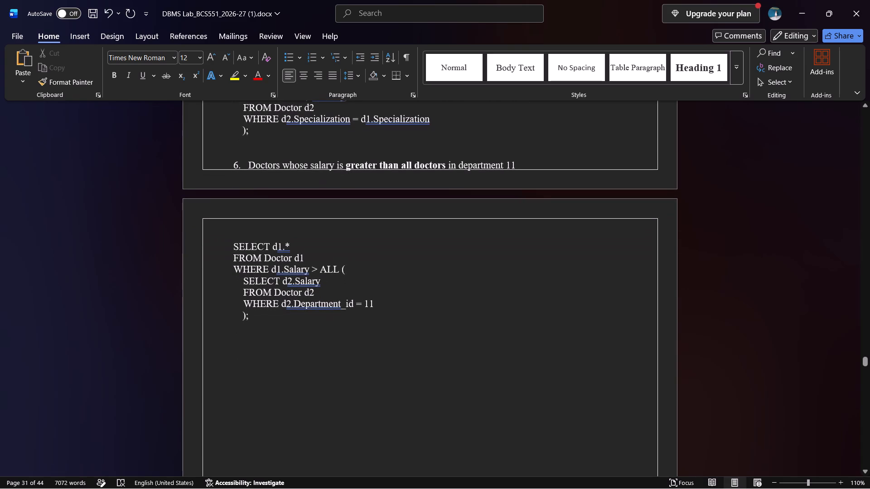
pyautogui.click(251, 144)
pyautogui.press('Return')
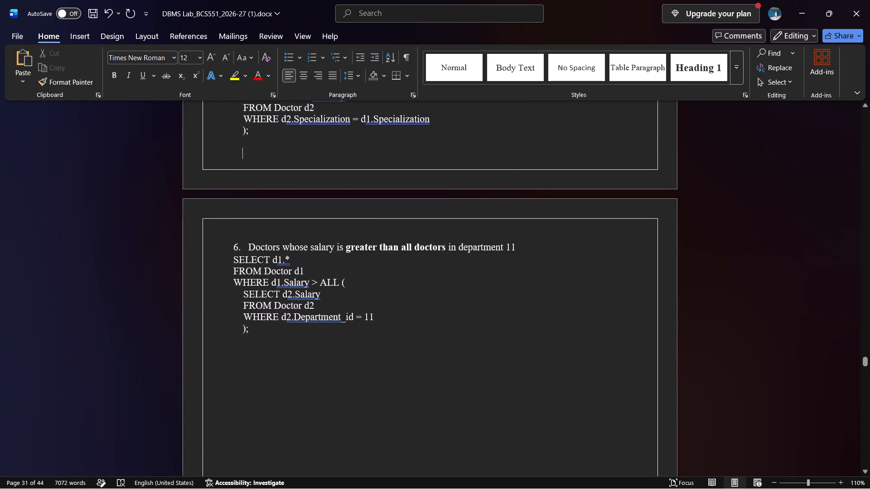
# Insert an unnumbered blank line between question 6's heading and its query in Experiment-9.
pyautogui.click(521, 247)
pyautogui.press('Return')
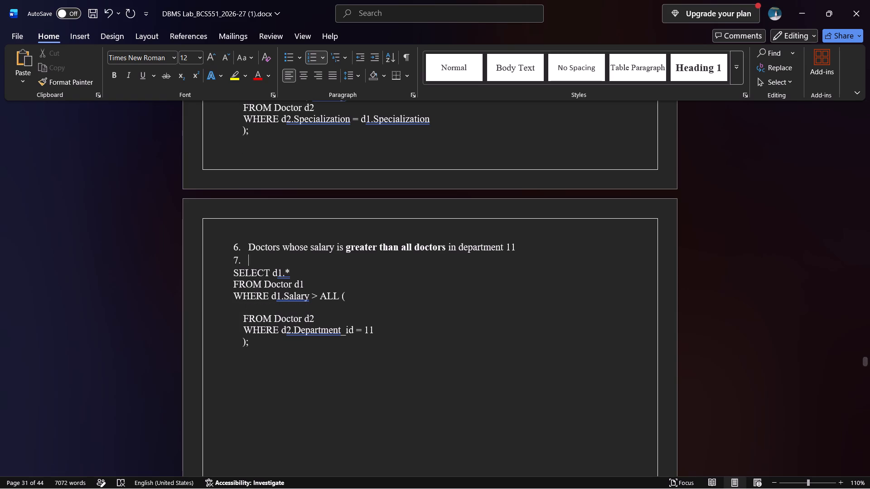
pyautogui.press('BackSpace')
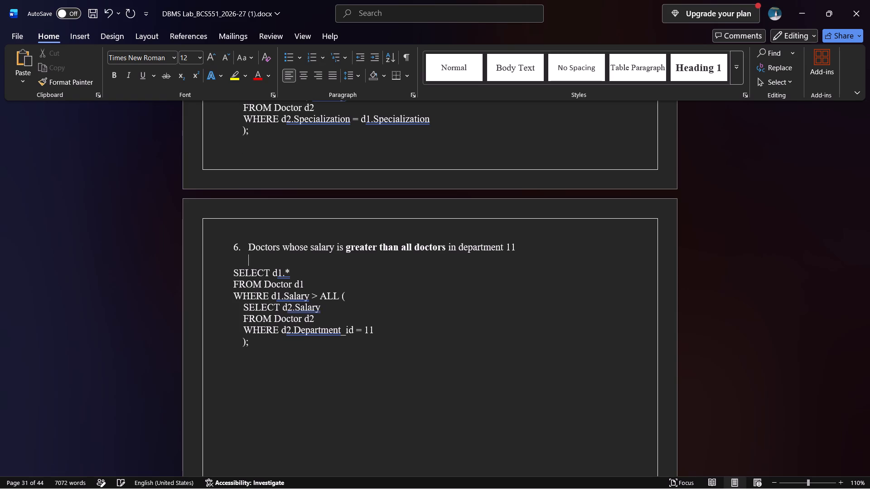
# Insert one blank line after each of the queries for questions 1, 2 and 3 in Experiment-9.
pyautogui.scroll(1, 392, 208)
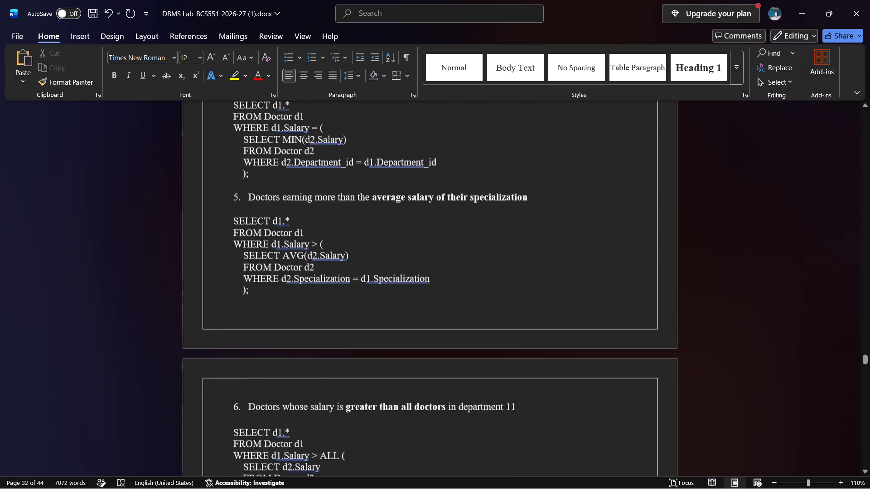
pyautogui.scroll(1, 392, 208)
pyautogui.scroll(1, 305, 219)
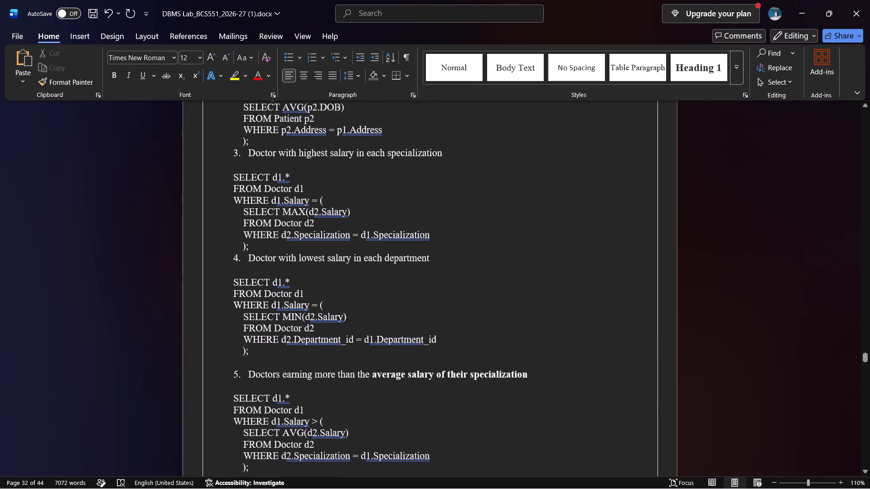
pyautogui.scroll(6, 298, 190)
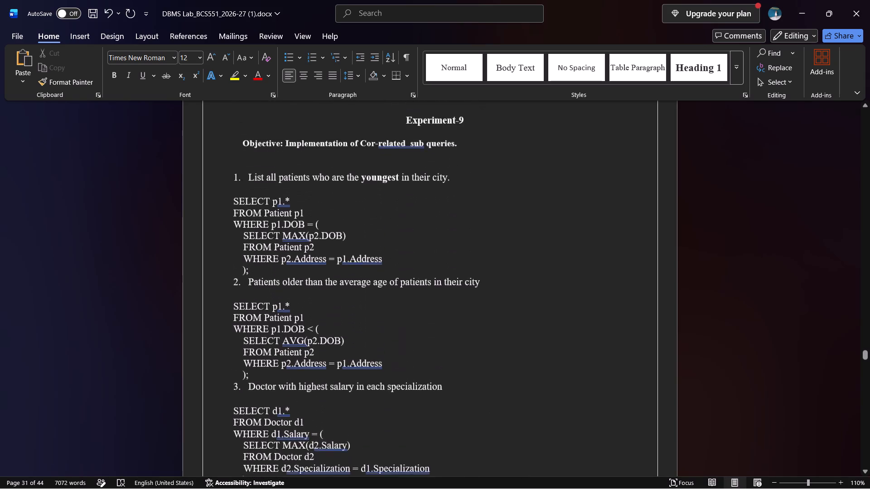
pyautogui.click(256, 317)
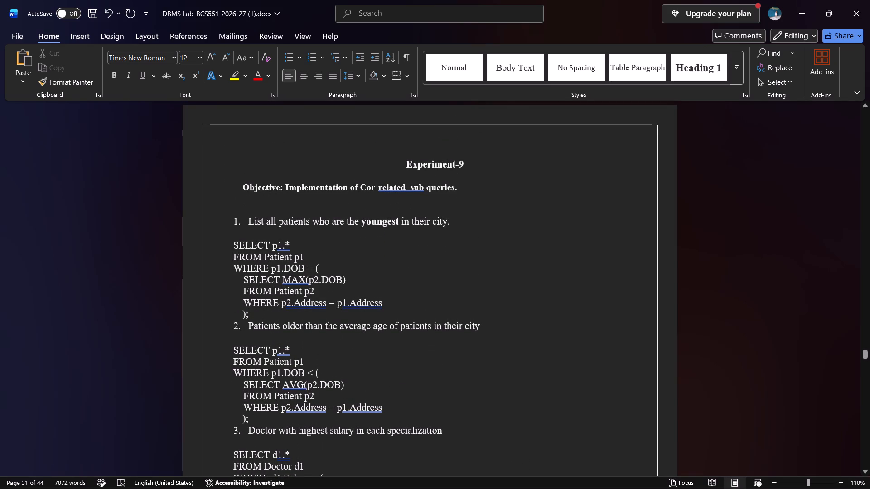
pyautogui.press('Return')
pyautogui.scroll(-1, 256, 317)
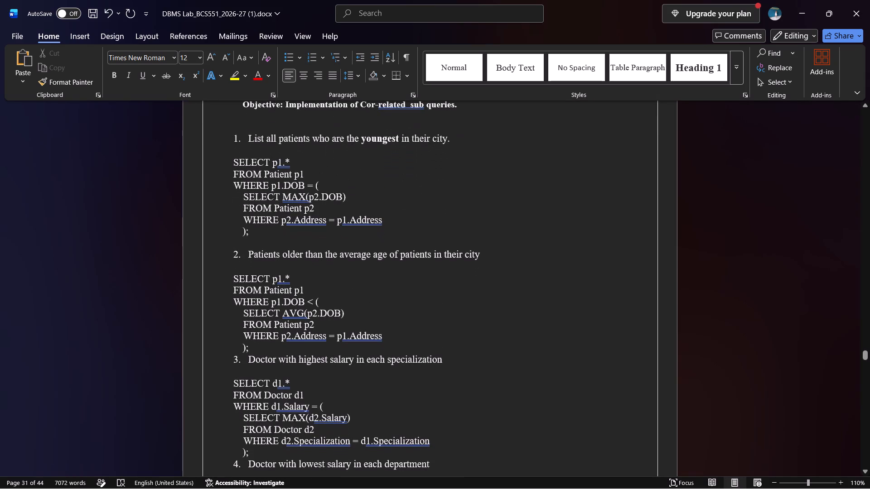
pyautogui.click(263, 346)
pyautogui.press('Return')
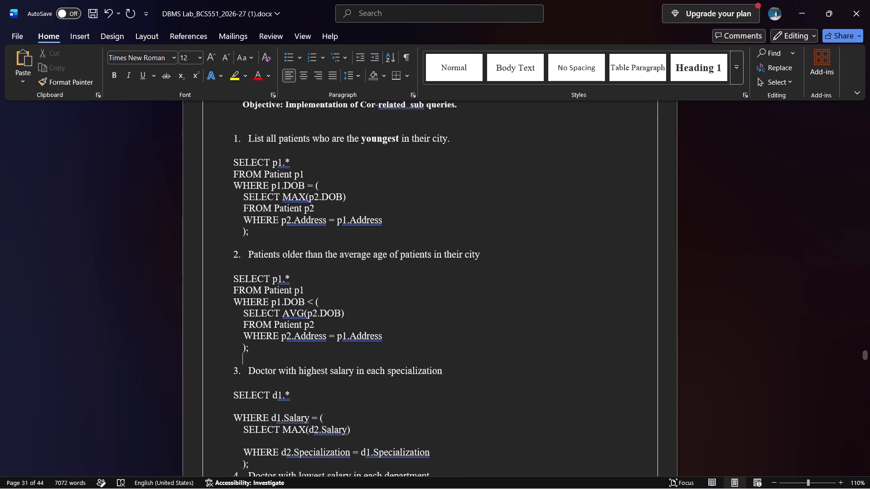
pyautogui.scroll(-2, 282, 354)
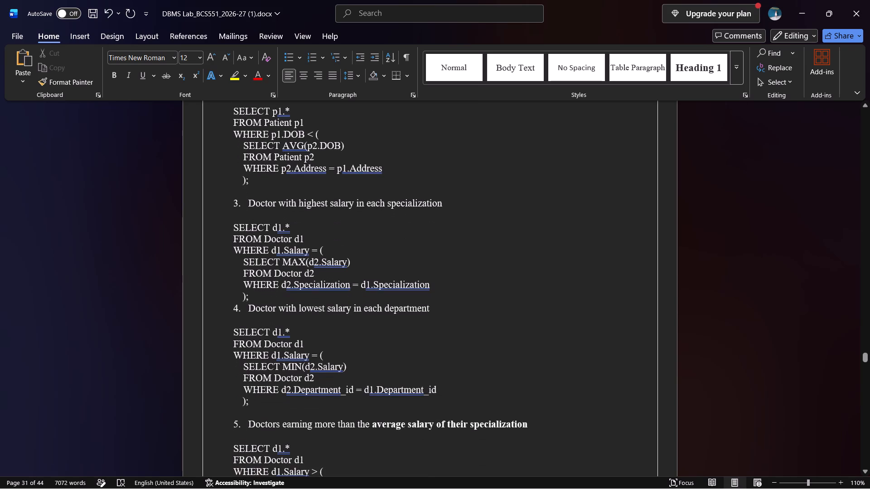
pyautogui.click(257, 294)
pyautogui.press('Return')
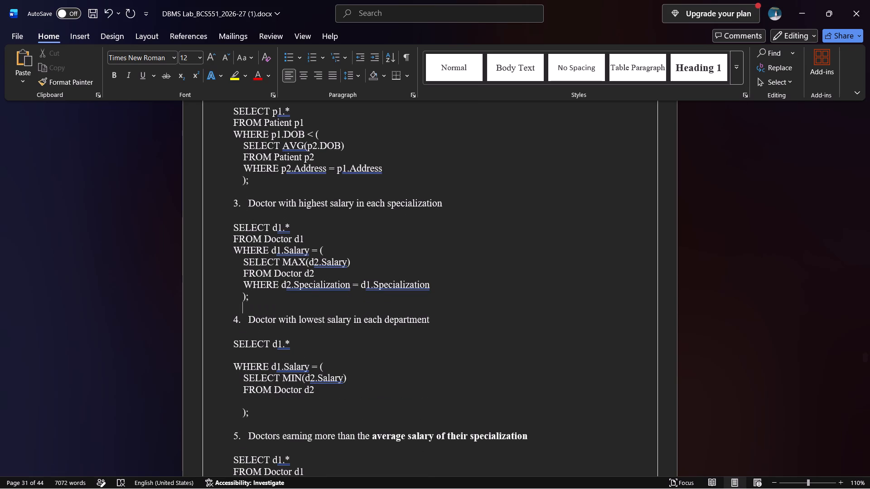
# Delete the 'Signature:' text at the end of Experiment-9, above the Experiment-10 heading.
pyautogui.scroll(-1, 263, 418)
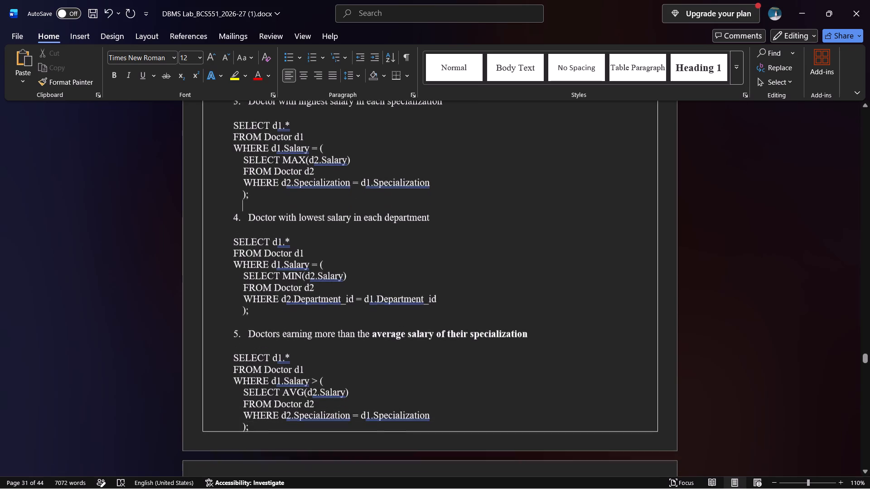
pyautogui.scroll(-1, 263, 418)
pyautogui.hscroll(3, 318, 393)
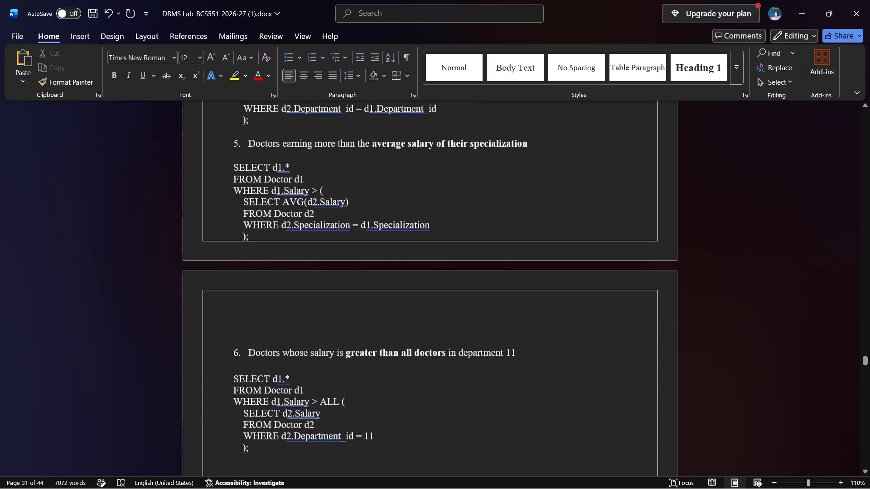
pyautogui.hscroll(4, 318, 393)
pyautogui.scroll(-3, 318, 393)
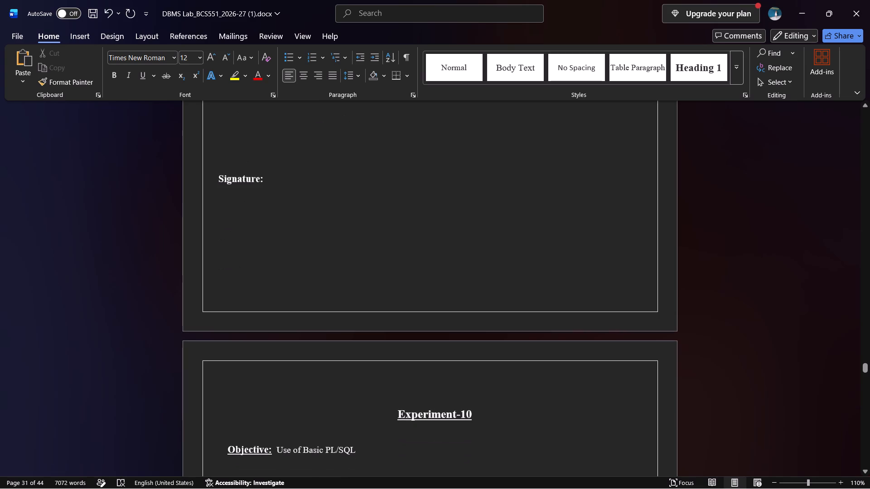
pyautogui.click(272, 179)
pyautogui.press('BackSpace')
pyautogui.press('BackSpace')
pyautogui.press('BackSpace')
pyautogui.press('BackSpace')
pyautogui.press('BackSpace')
pyautogui.press('BackSpace')
pyautogui.press('BackSpace')
pyautogui.press('BackSpace')
pyautogui.press('BackSpace')
pyautogui.press('BackSpace')
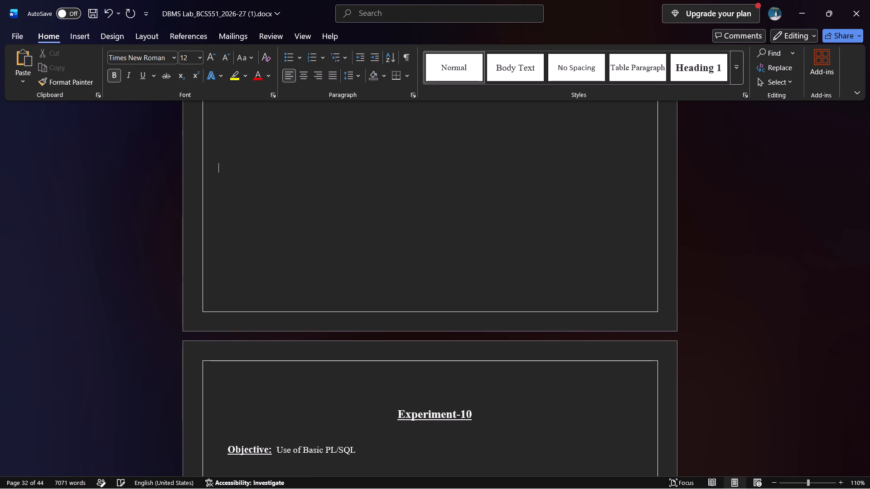
# Delete the 'Signature:' text at the end of Experiment-10, on the page before the Experiment-11 heading.
pyautogui.scroll(-2, 394, 331)
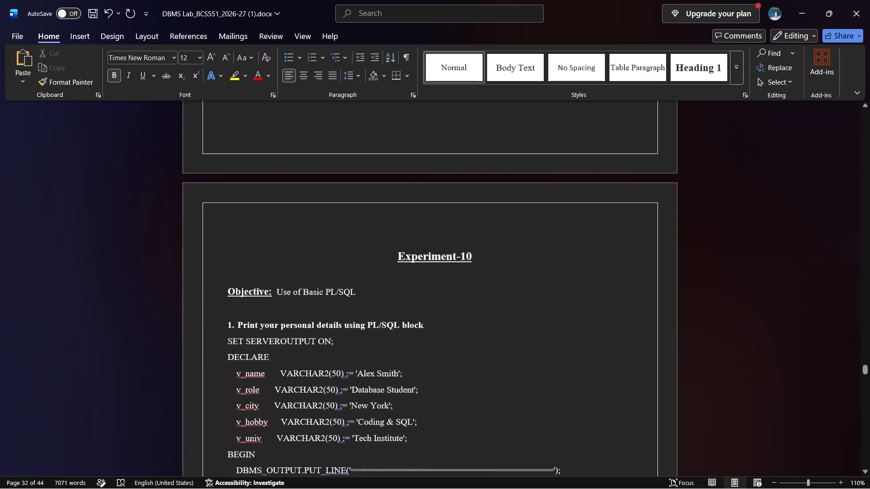
pyautogui.scroll(-2, 394, 331)
pyautogui.hscroll(5, 394, 331)
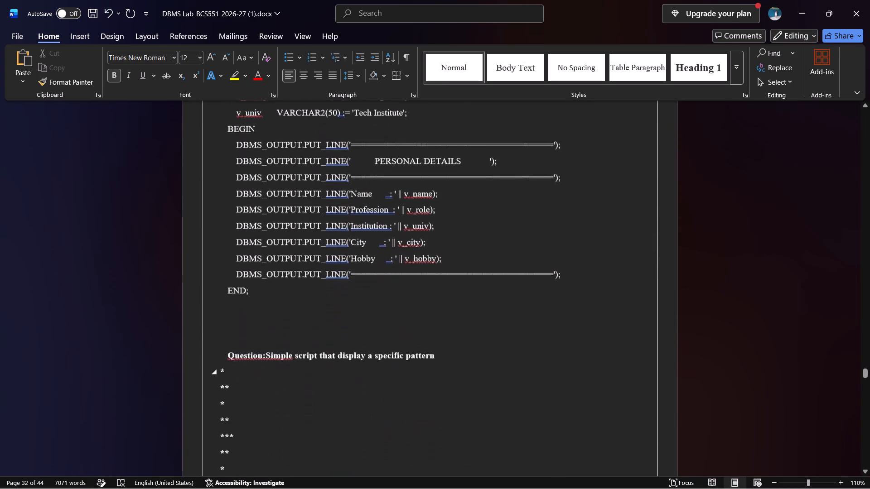
pyautogui.hscroll(1, 394, 331)
pyautogui.scroll(-2, 394, 331)
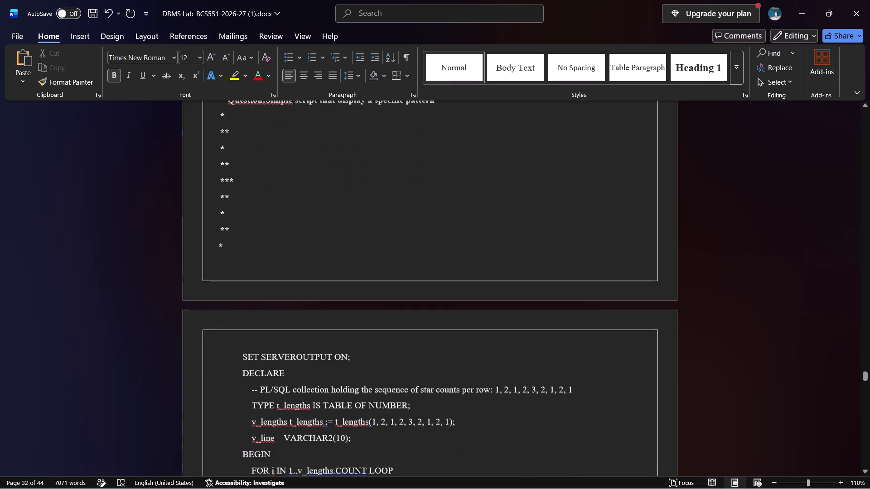
pyautogui.scroll(-6, 394, 331)
pyautogui.hscroll(2, 394, 331)
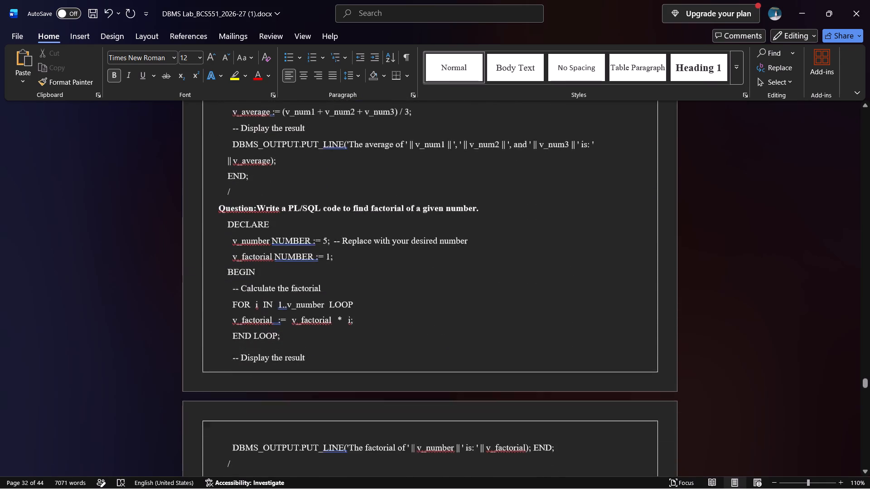
pyautogui.hscroll(4, 394, 331)
pyautogui.scroll(-2, 394, 331)
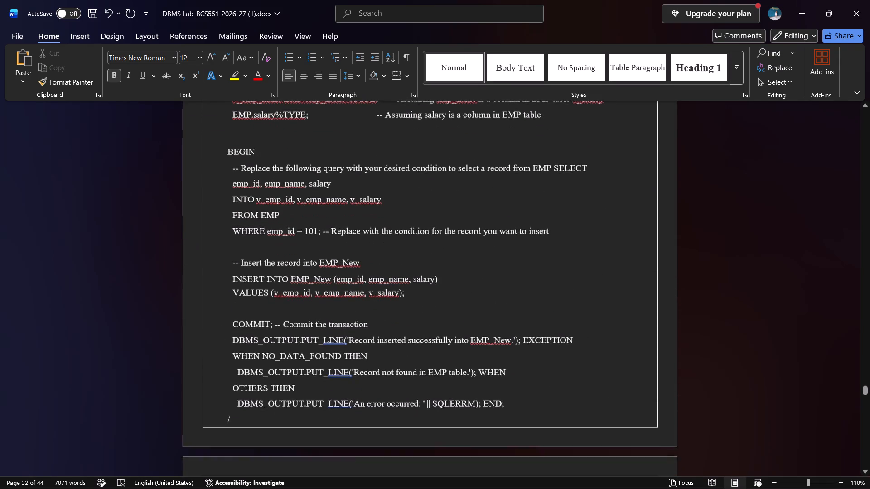
pyautogui.scroll(-8, 394, 331)
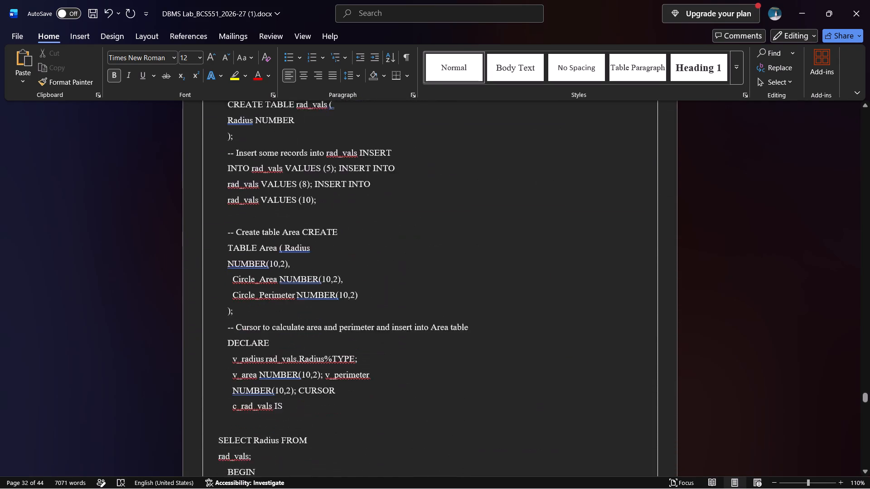
pyautogui.hscroll(4, 394, 331)
pyautogui.scroll(-1, 394, 331)
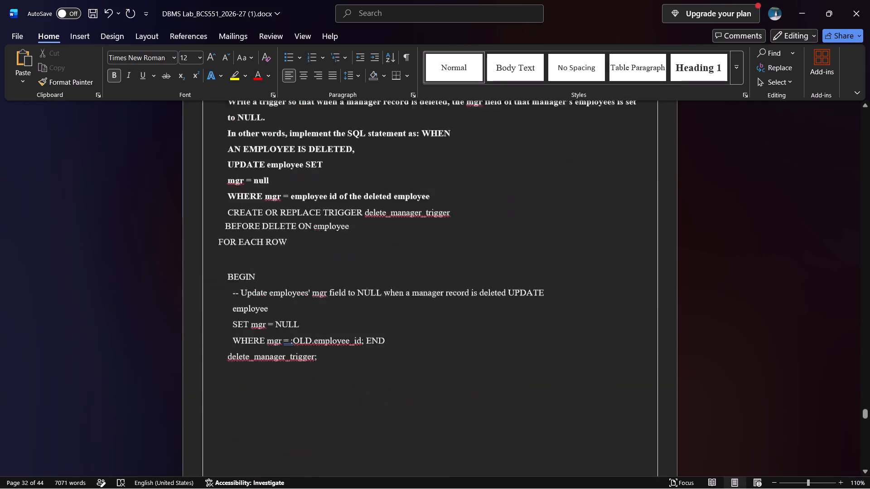
pyautogui.scroll(-1, 394, 331)
pyautogui.click(284, 340)
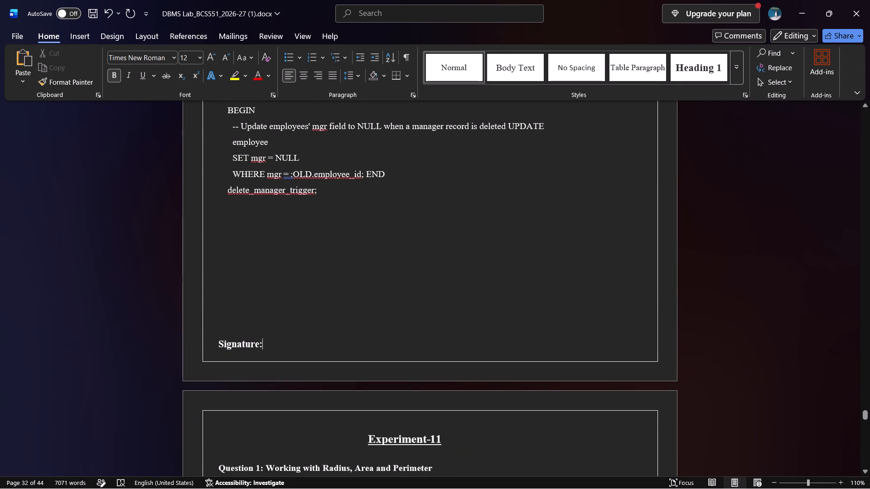
pyautogui.press('BackSpace')
pyautogui.press('BackSpace')
pyautogui.press('BackSpace')
pyautogui.press('BackSpace')
pyautogui.press('BackSpace')
pyautogui.press('BackSpace')
pyautogui.press('BackSpace')
pyautogui.press('BackSpace')
pyautogui.press('BackSpace')
pyautogui.press('BackSpace')
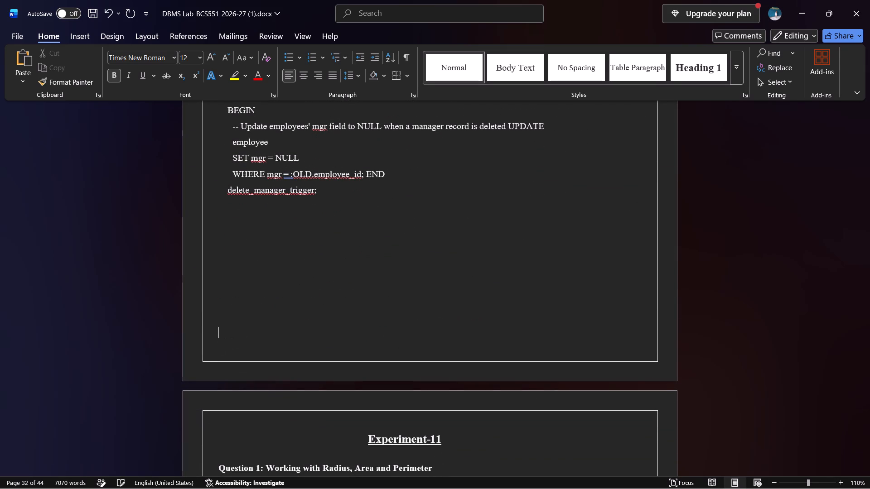
# Delete the 'Signature:' text at the bottom of the document's last page, after the Employee_Trigger query.
pyautogui.hscroll(6, 284, 340)
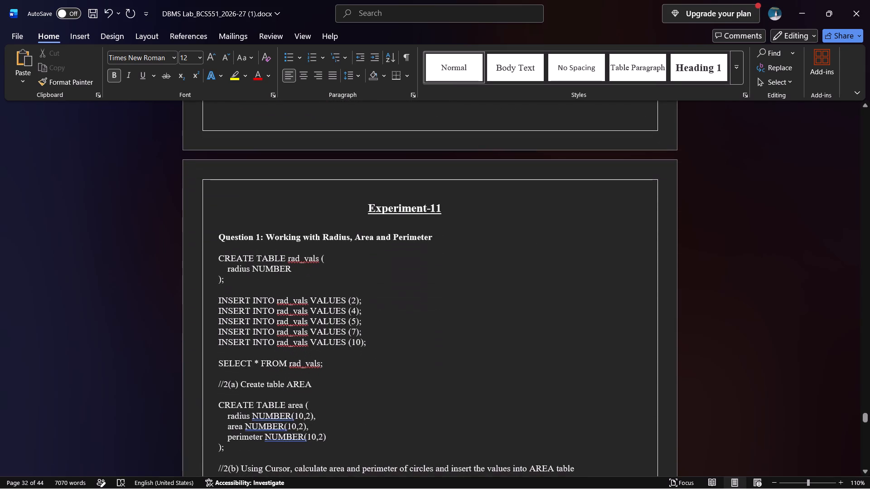
pyautogui.scroll(-7, 394, 372)
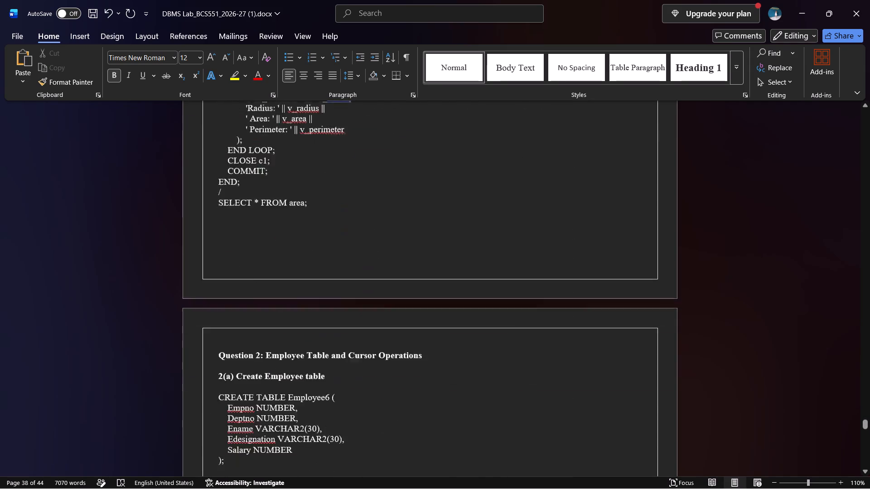
pyautogui.scroll(-6, 394, 372)
pyautogui.hscroll(1, 394, 372)
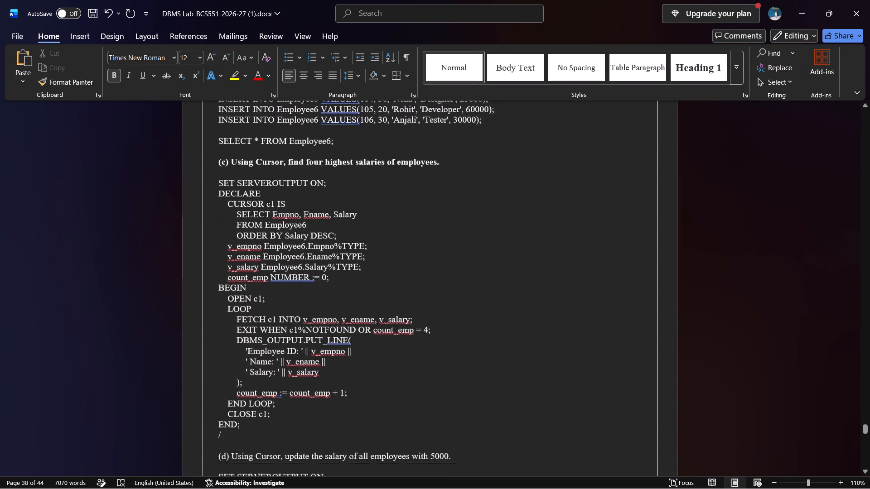
pyautogui.hscroll(4, 394, 372)
pyautogui.scroll(-1, 394, 372)
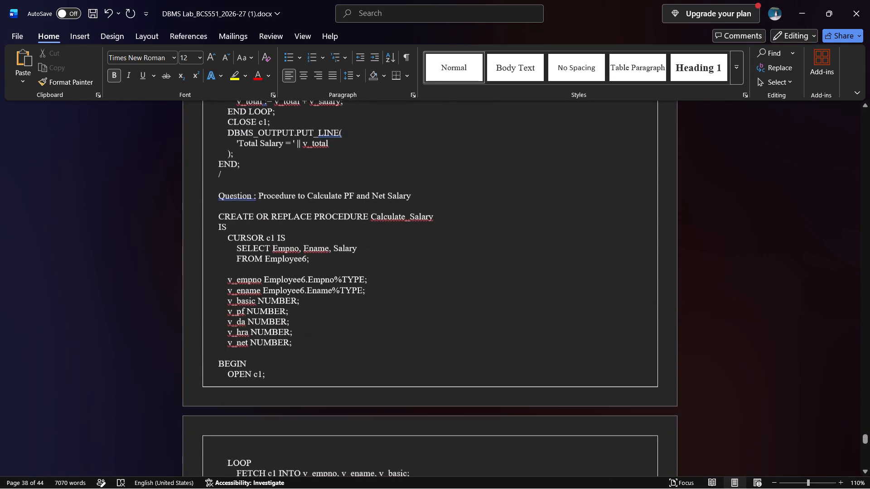
pyautogui.scroll(-6, 328, 373)
pyautogui.hscroll(2, 328, 373)
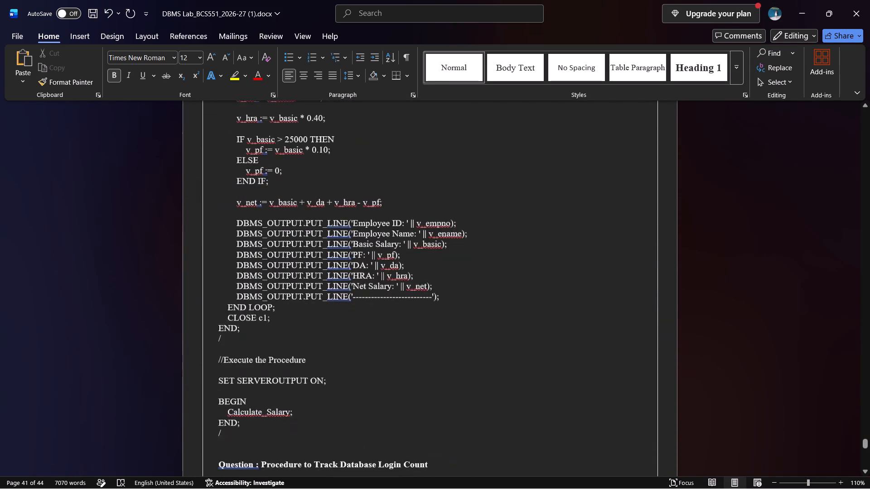
pyautogui.hscroll(4, 328, 373)
pyautogui.scroll(-1, 328, 373)
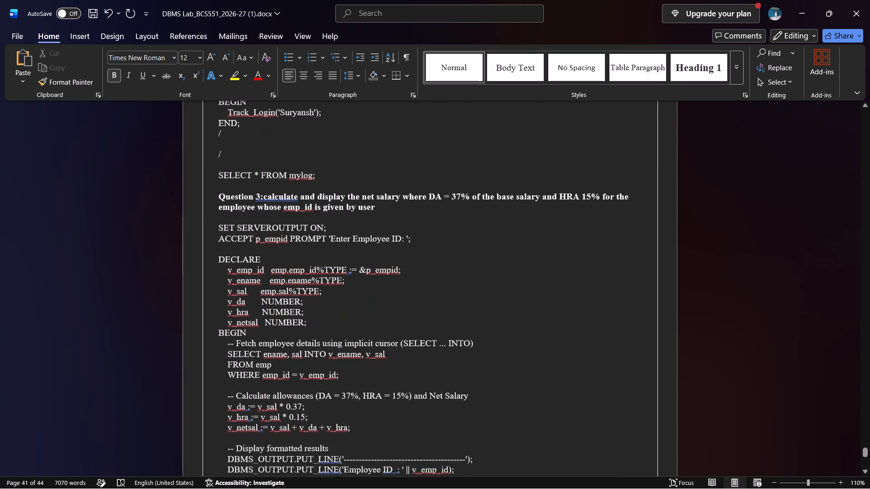
pyautogui.scroll(-3, 328, 373)
pyautogui.hscroll(3, 328, 373)
pyautogui.scroll(-1, 328, 373)
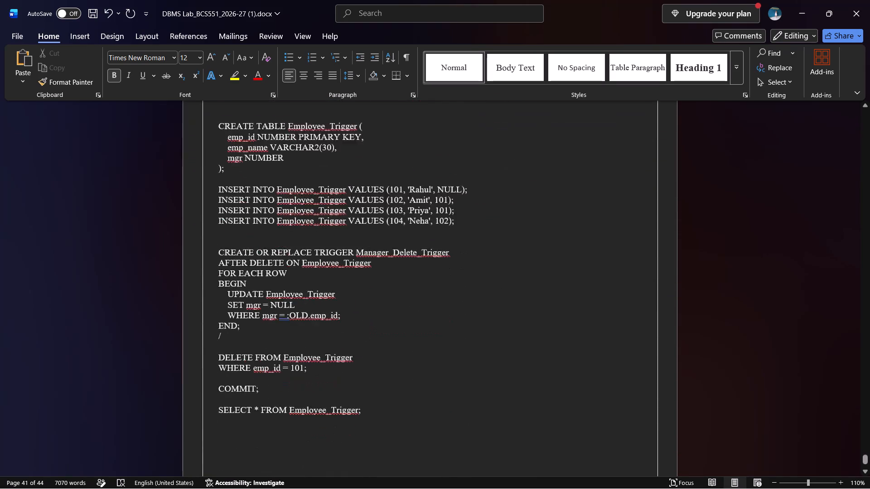
pyautogui.scroll(-1, 328, 373)
pyautogui.click(291, 433)
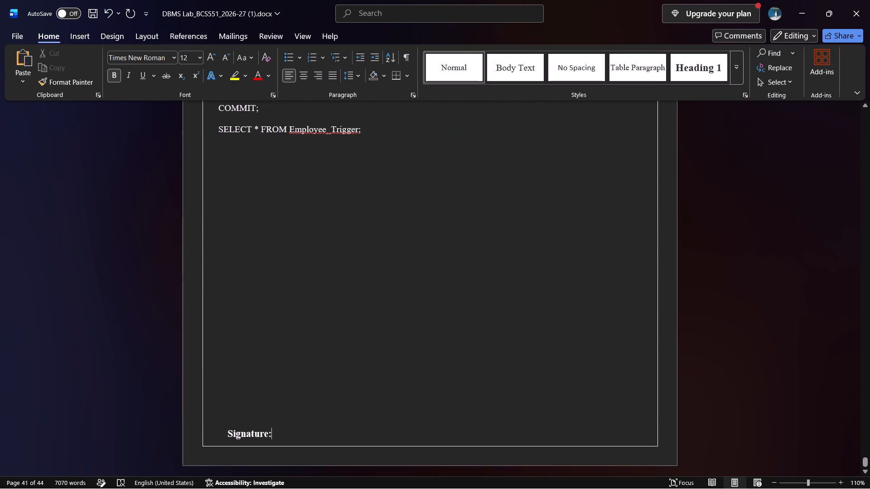
pyautogui.press('BackSpace')
pyautogui.press('BackSpace')
pyautogui.press('BackSpace')
pyautogui.press('BackSpace')
pyautogui.press('BackSpace')
pyautogui.press('BackSpace')
pyautogui.press('BackSpace')
pyautogui.press('BackSpace')
pyautogui.press('BackSpace')
pyautogui.press('BackSpace')
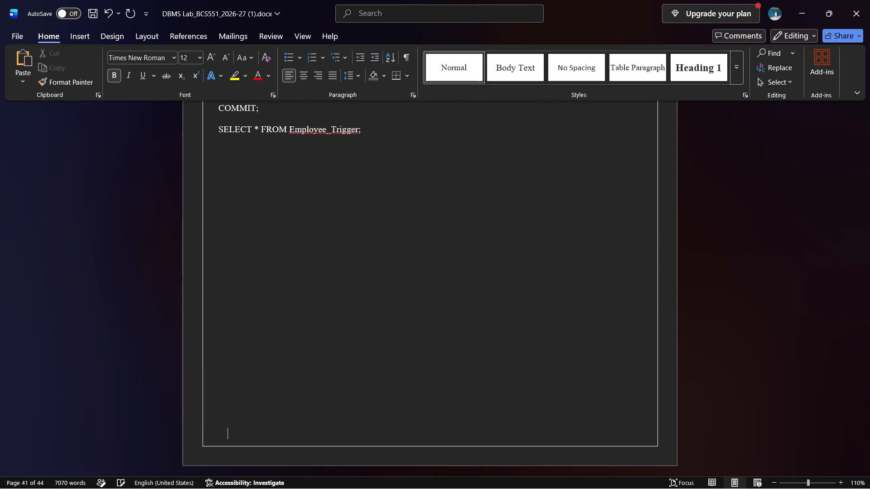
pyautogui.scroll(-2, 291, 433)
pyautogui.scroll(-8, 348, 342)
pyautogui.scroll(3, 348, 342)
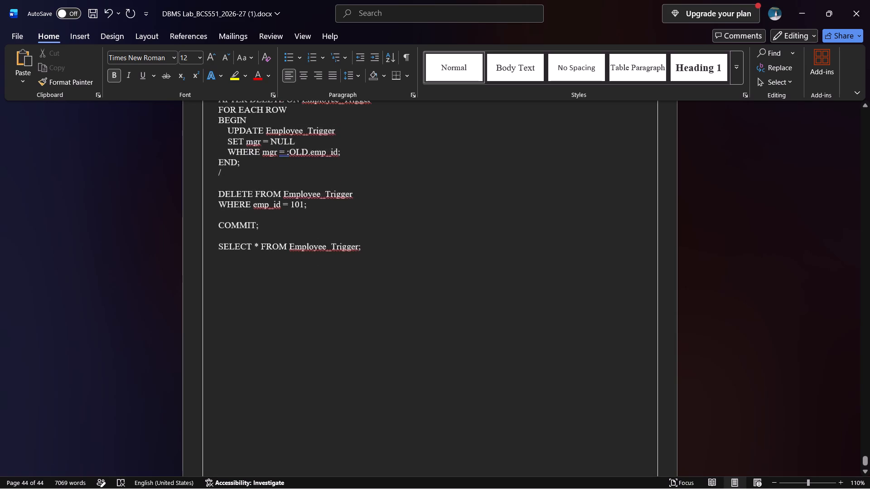
# Review the document from its last page back to the cover page, checking the layout of the experiments, and place the cursor before 'B. Tech.- Third Year'.
pyautogui.scroll(6, 348, 342)
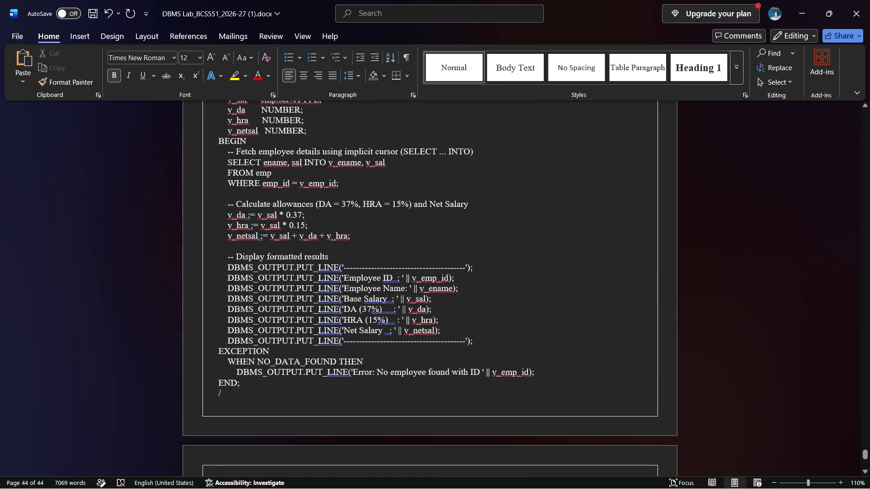
pyautogui.scroll(3, 348, 342)
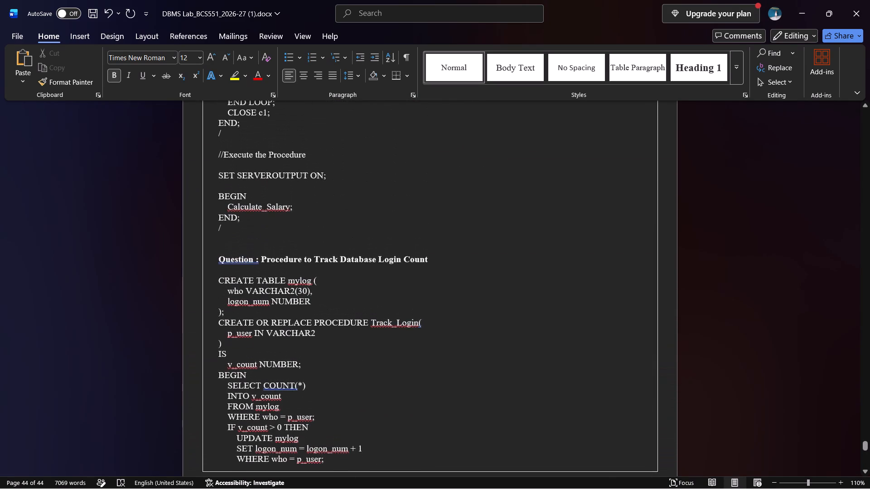
pyautogui.scroll(5, 348, 342)
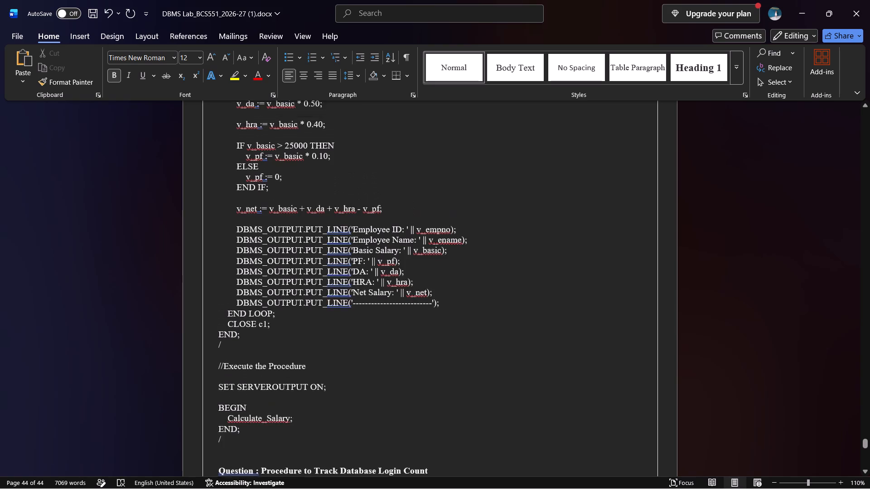
pyautogui.scroll(8, 348, 342)
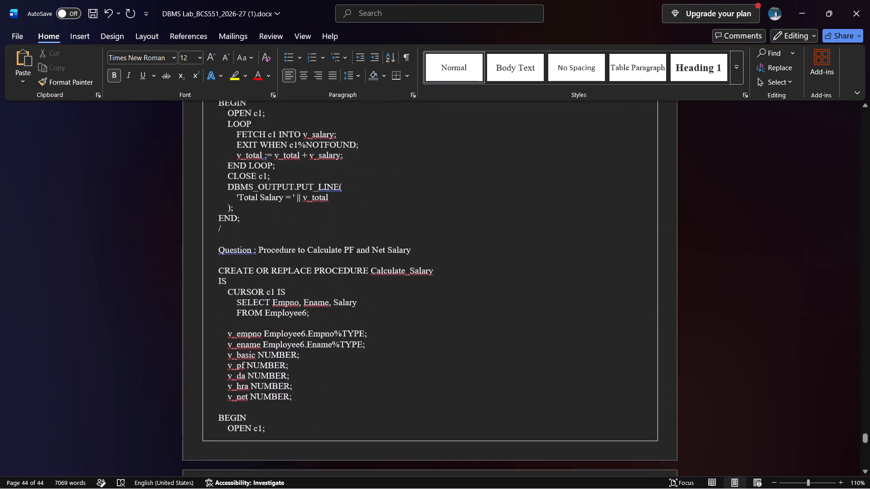
pyautogui.scroll(2, 348, 342)
pyautogui.scroll(19, 348, 342)
pyautogui.scroll(10, 348, 342)
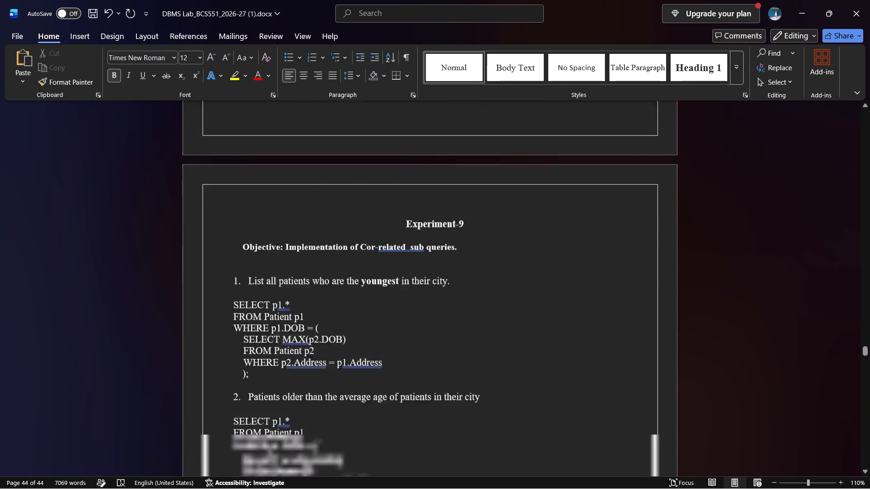
pyautogui.scroll(20, 348, 342)
pyautogui.scroll(20, 348, 342)
pyautogui.scroll(20, 348, 342)
pyautogui.scroll(6, 348, 342)
pyautogui.scroll(-1, 348, 342)
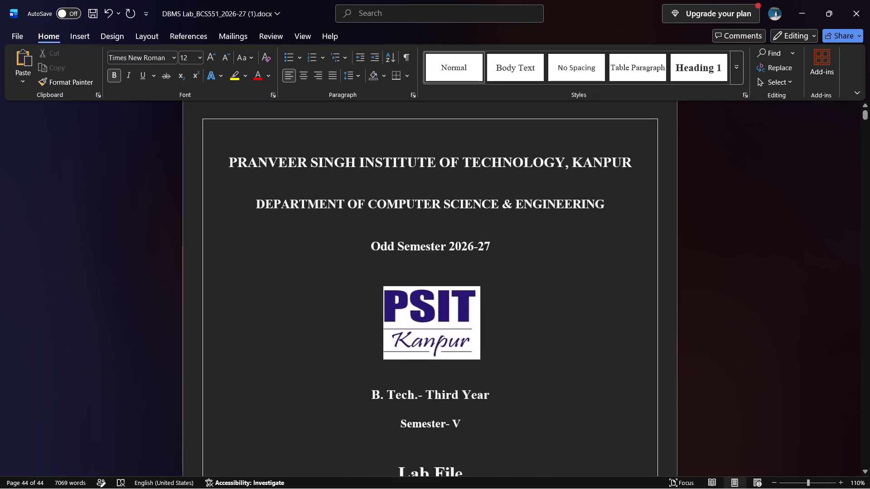
pyautogui.scroll(-1, 348, 342)
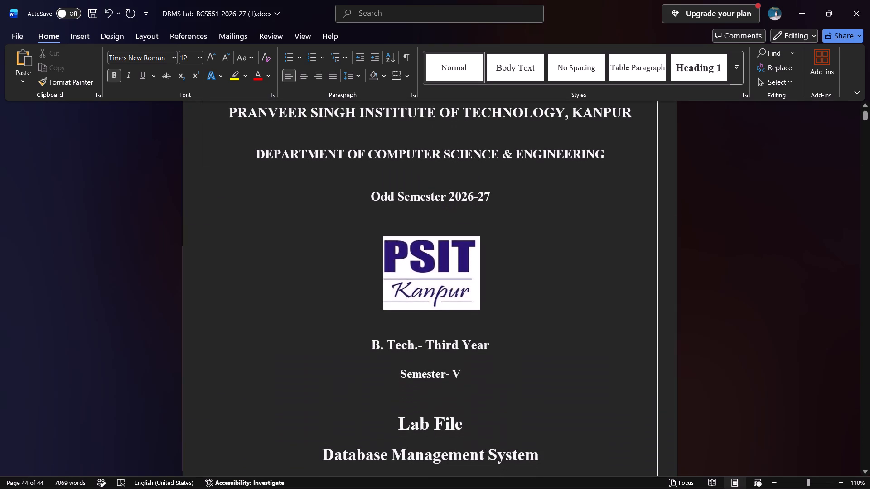
pyautogui.click(348, 342)
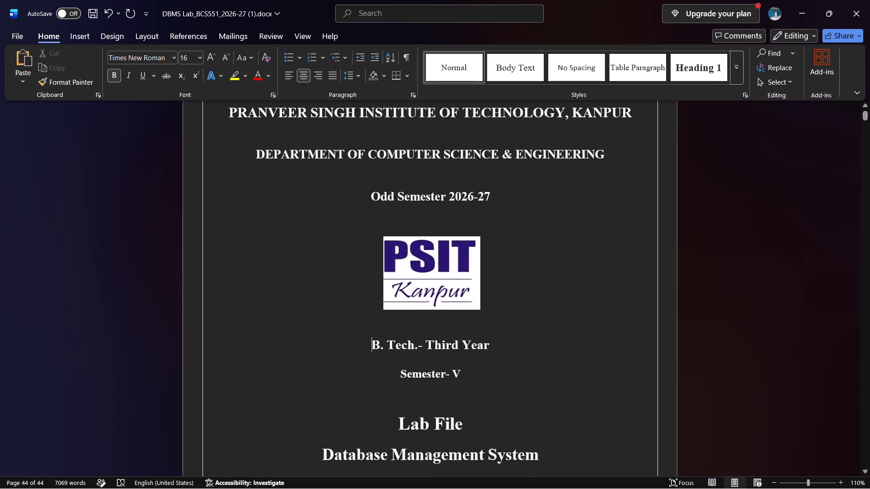
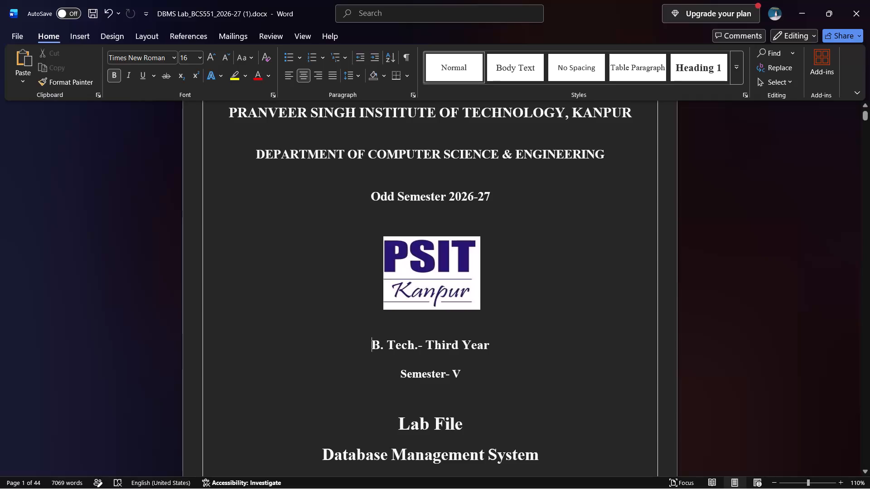
# Delete '/BCS-551H' from the course code line on the cover page, leaving '(BCS-551)'.
pyautogui.hscroll(4, 471, 241)
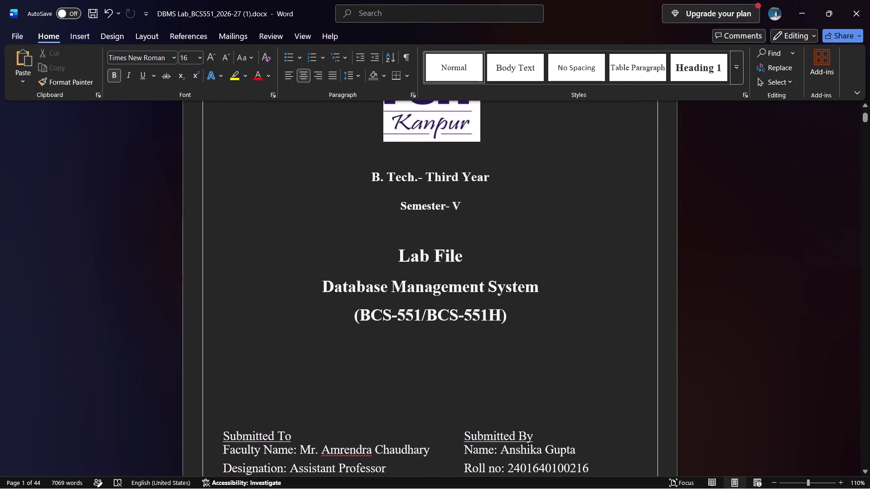
pyautogui.click(503, 313)
pyautogui.press('BackSpace')
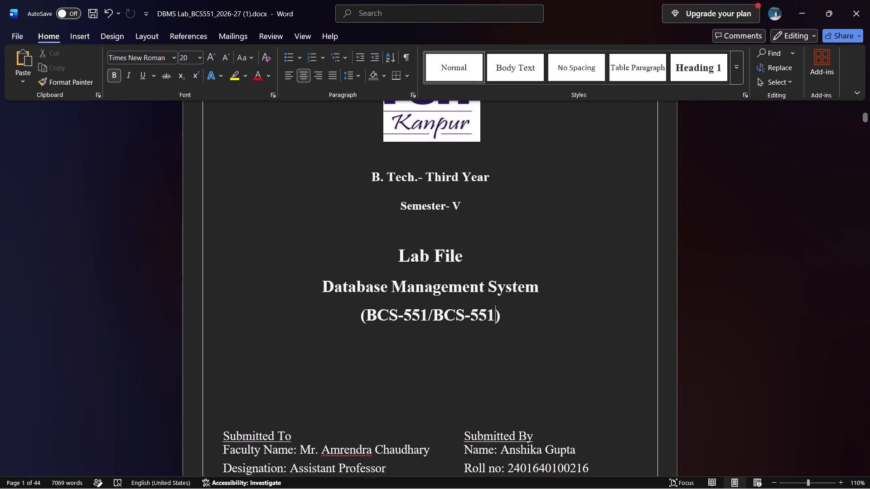
pyautogui.press('BackSpace')
pyautogui.press('BackSpace')
pyautogui.press('BackSpace')
pyautogui.press('BackSpace')
pyautogui.press('BackSpace')
pyautogui.press('BackSpace')
pyautogui.press('BackSpace')
pyautogui.press('BackSpace')
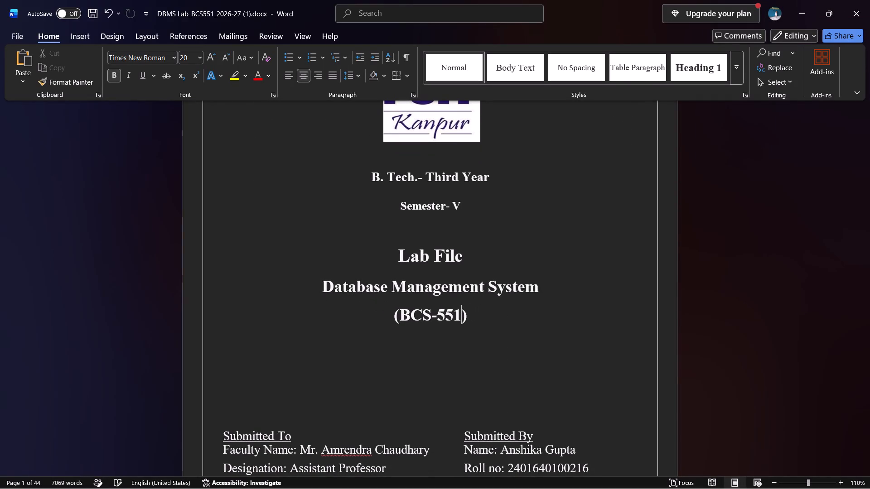
pyautogui.press('Right')
# Review the front pages from the cover page's submission details through the vision statements, List of Experiments and INDEX table.
pyautogui.scroll(-4, 323, 398)
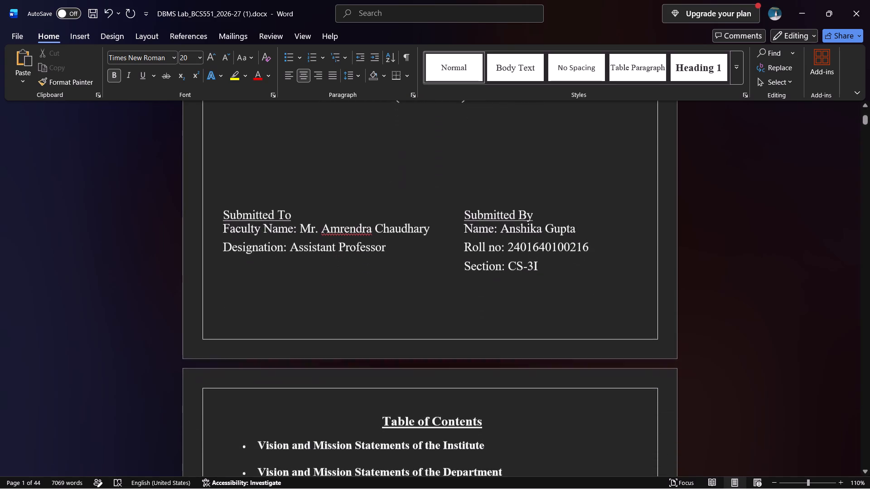
pyautogui.scroll(-1, 323, 398)
pyautogui.hscroll(2, 323, 398)
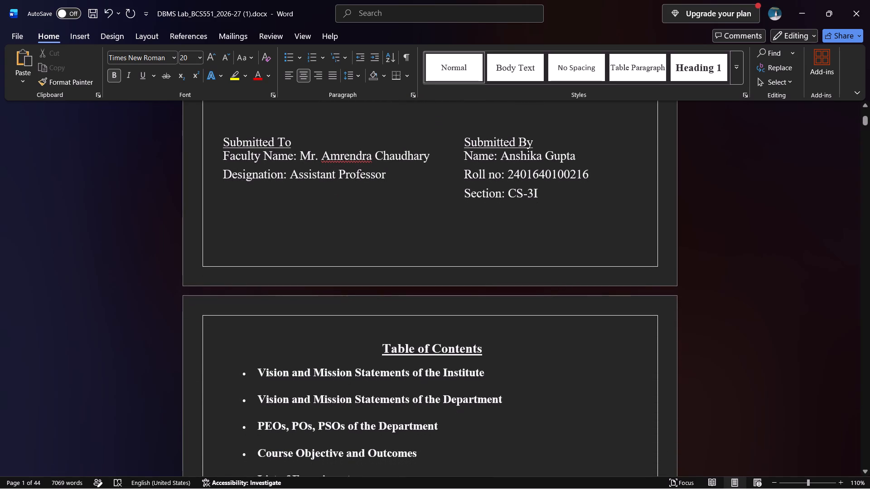
pyautogui.hscroll(6, 323, 398)
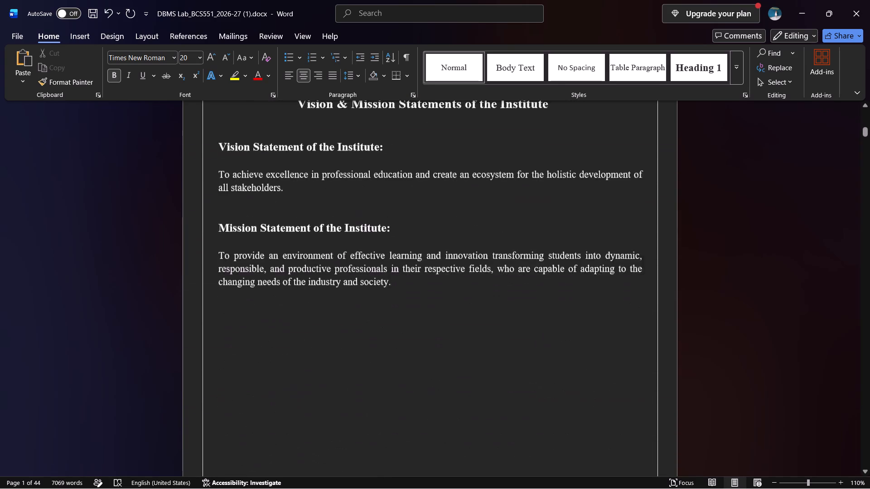
pyautogui.hscroll(3, 323, 398)
pyautogui.scroll(-2, 323, 398)
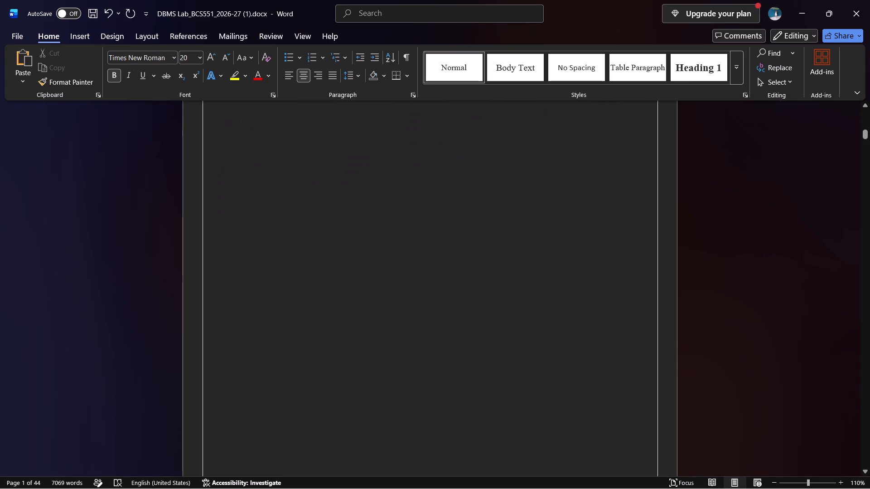
pyautogui.scroll(-3, 323, 398)
pyautogui.hscroll(1, 323, 398)
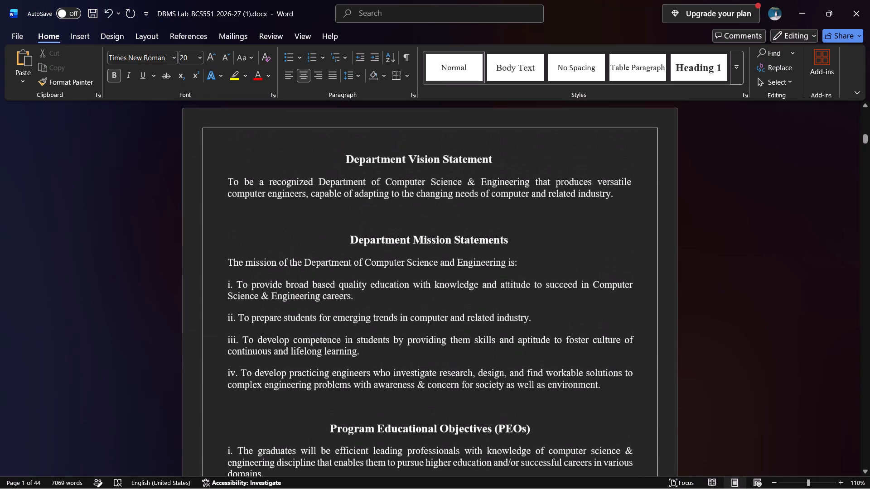
pyautogui.hscroll(5, 323, 398)
pyautogui.scroll(-13, 323, 398)
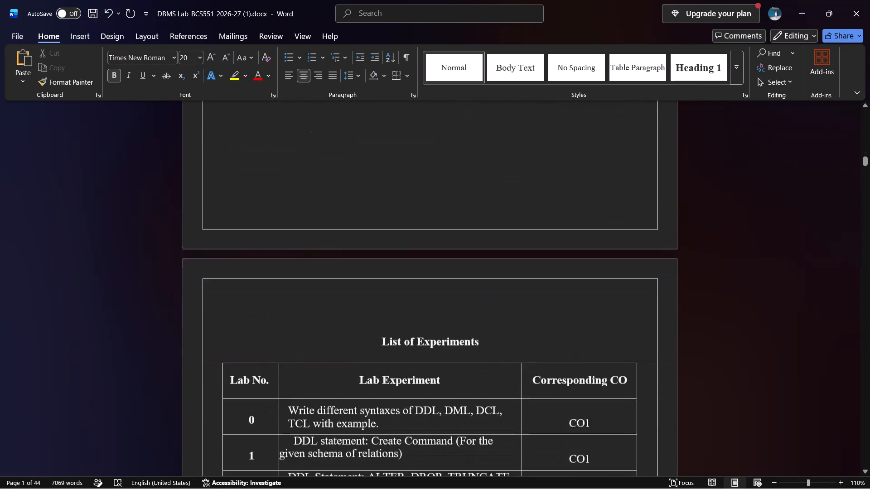
pyautogui.scroll(-1, 323, 398)
pyautogui.scroll(-1, 352, 350)
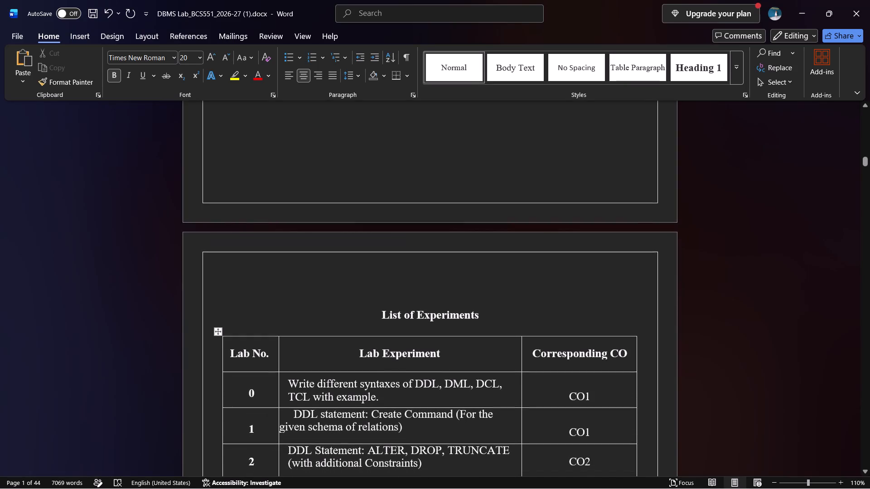
pyautogui.scroll(-4, 352, 350)
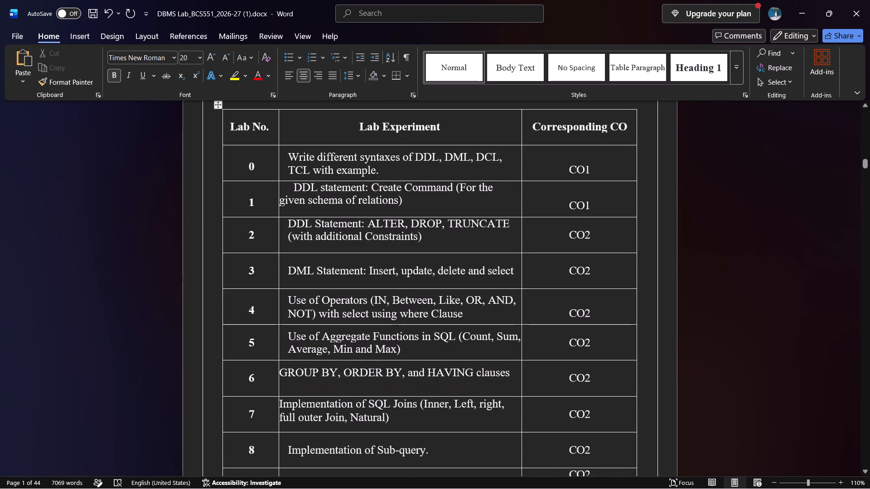
pyautogui.scroll(-6, 352, 350)
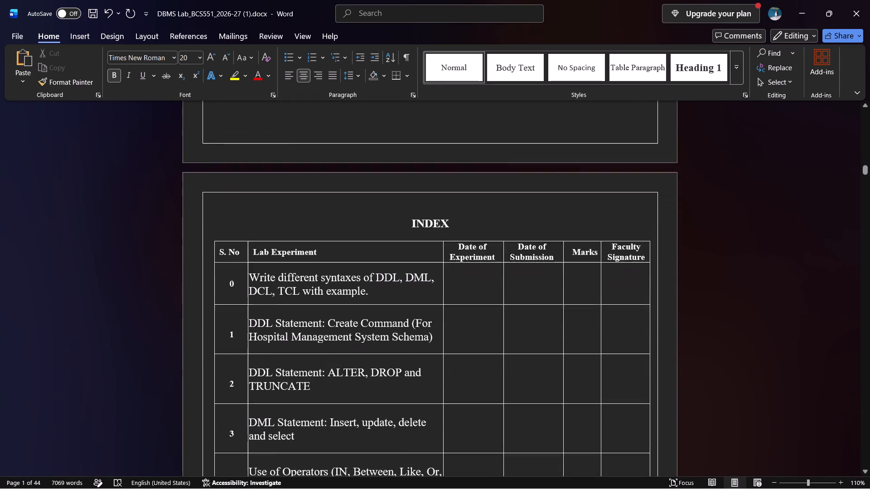
pyautogui.scroll(-7, 352, 350)
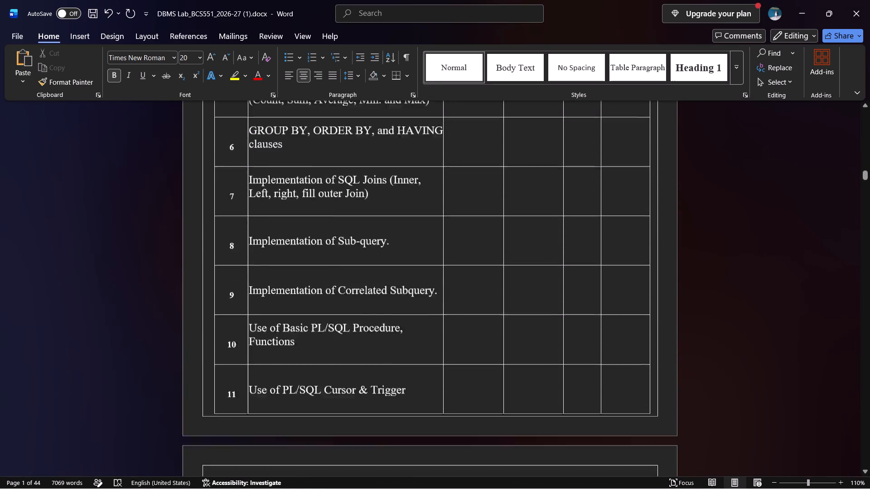
# Review the layout of the SQL syntax pages, from the DDL commands through DML and DCL to Transaction Control Language.
pyautogui.scroll(-7, 352, 350)
pyautogui.hscroll(1, 352, 350)
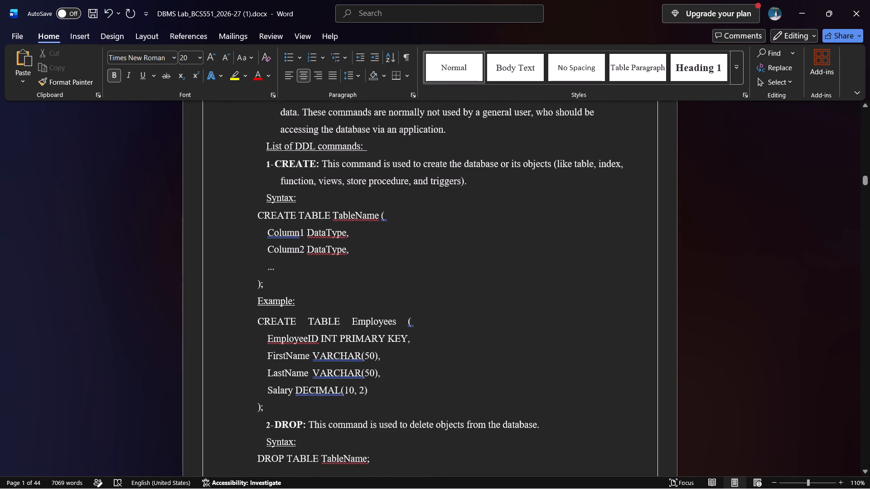
pyautogui.hscroll(3, 352, 350)
pyautogui.scroll(-1, 352, 350)
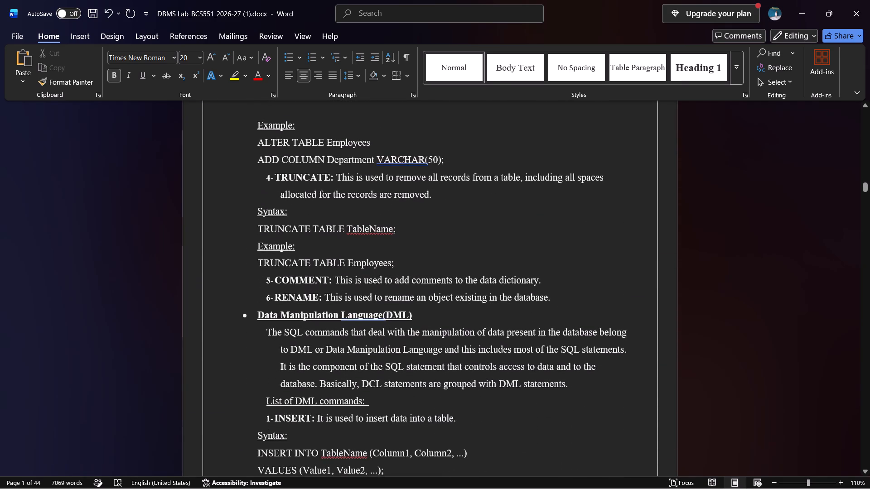
pyautogui.scroll(-4, 352, 350)
pyautogui.hscroll(1, 352, 350)
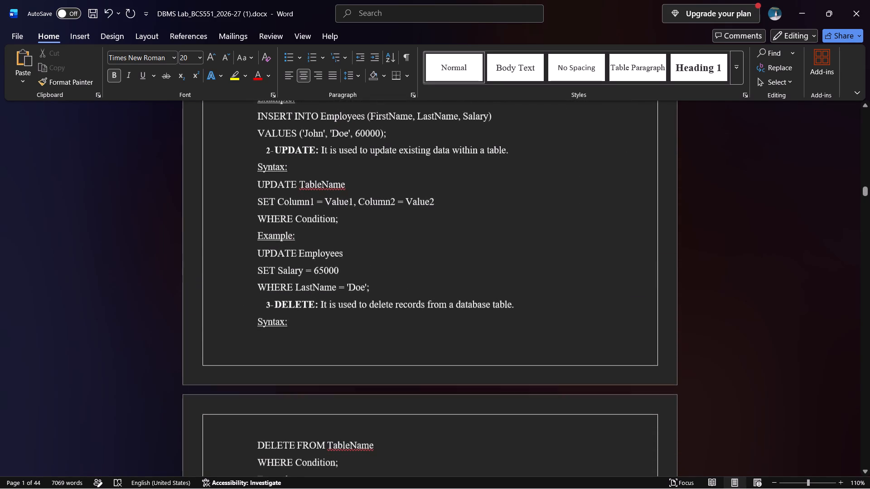
pyautogui.hscroll(1, 352, 350)
pyautogui.scroll(-5, 352, 350)
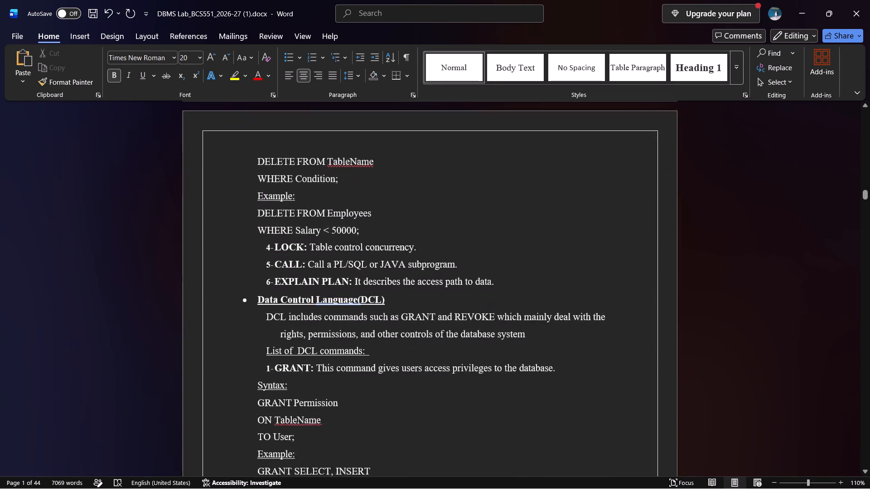
pyautogui.scroll(-2, 352, 350)
pyautogui.hscroll(4, 352, 350)
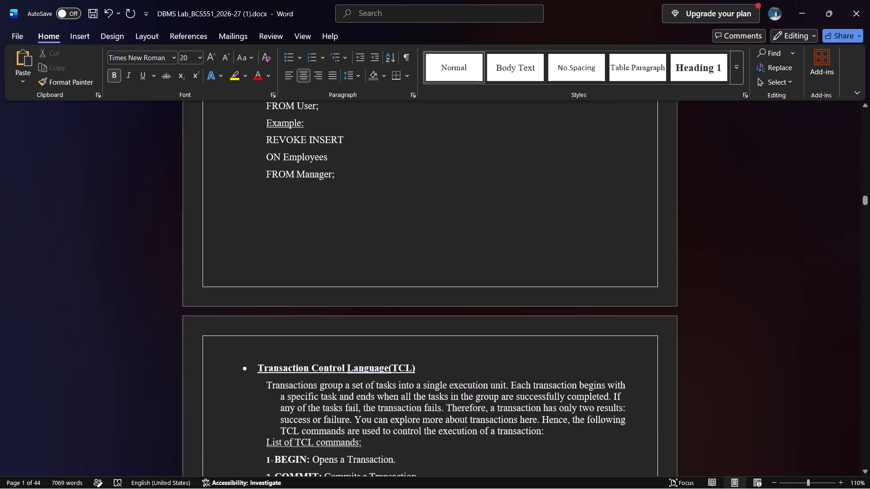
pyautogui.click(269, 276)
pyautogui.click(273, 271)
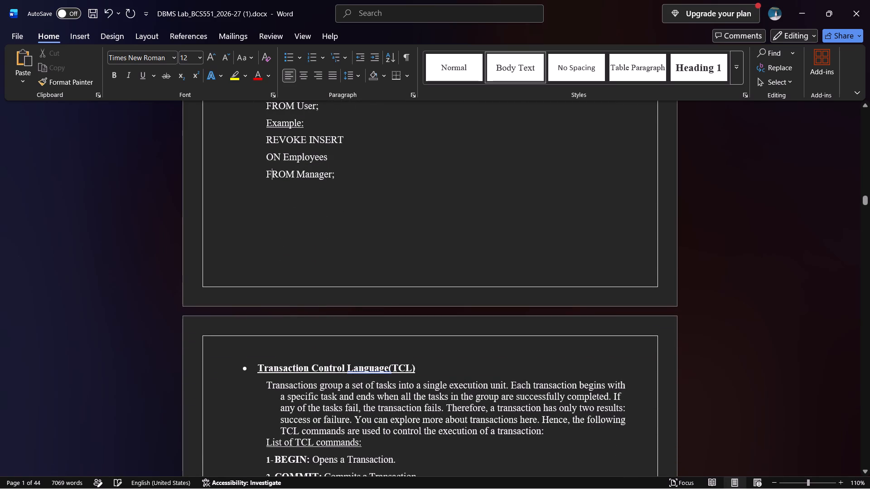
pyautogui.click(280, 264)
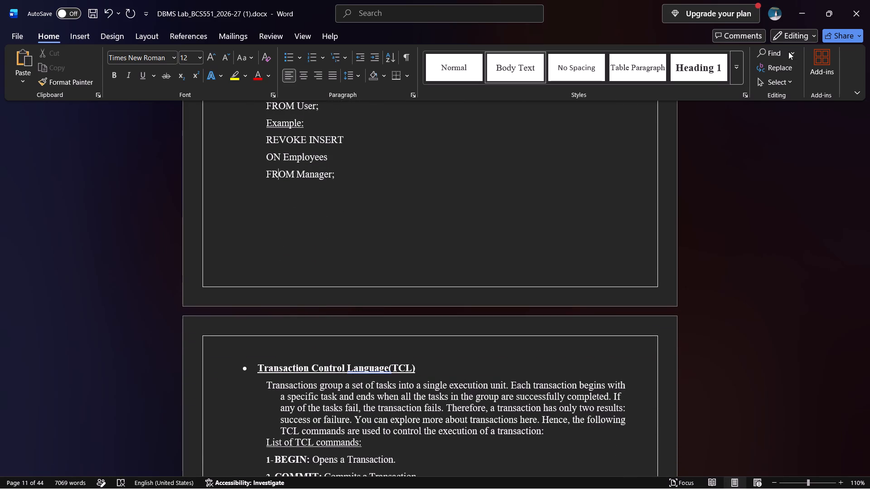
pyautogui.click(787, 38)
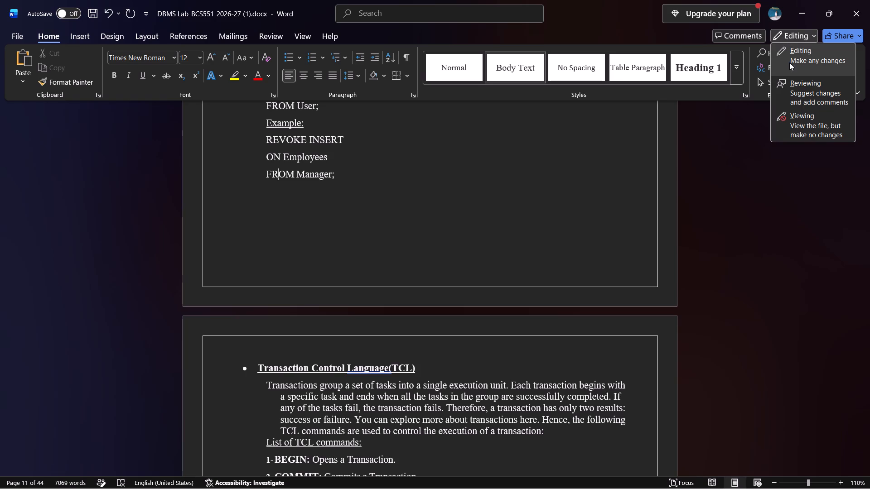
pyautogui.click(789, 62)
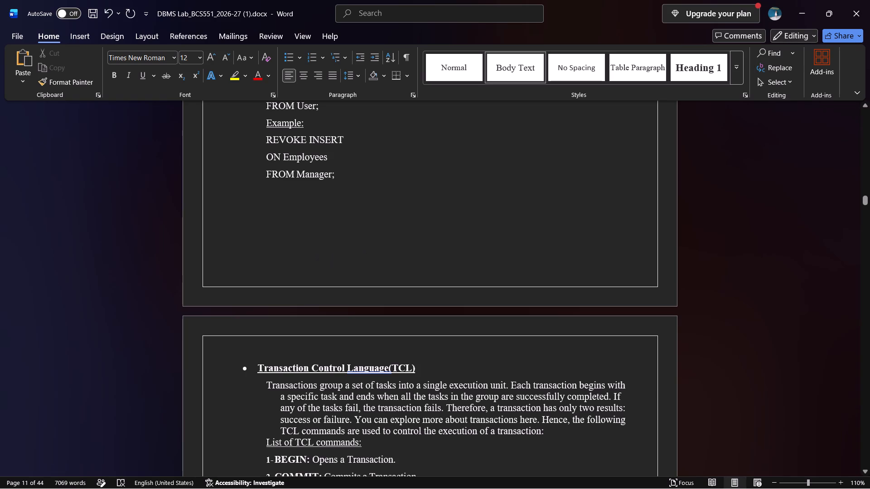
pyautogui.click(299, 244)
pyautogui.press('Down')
# Delete the 'Signature:' text at the bottom of the page before the Experiment-1 heading, after the TCL commands.
pyautogui.scroll(-4, 322, 296)
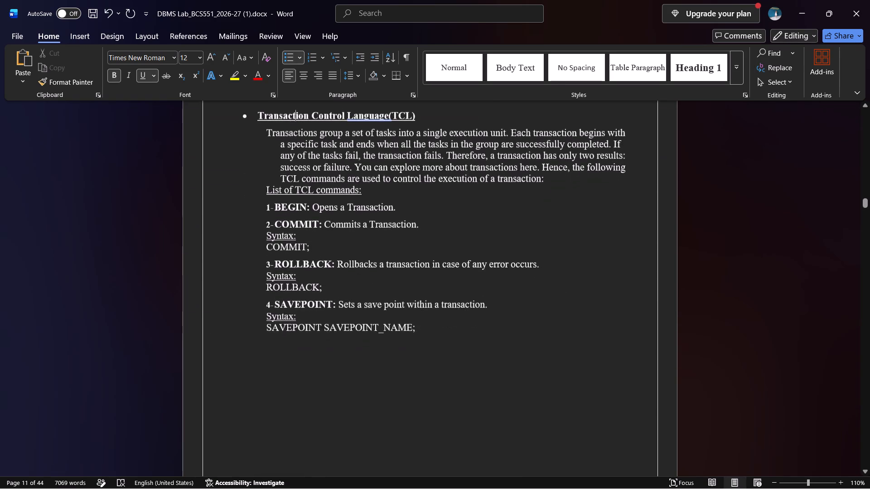
pyautogui.hscroll(3, 322, 296)
pyautogui.click(279, 384)
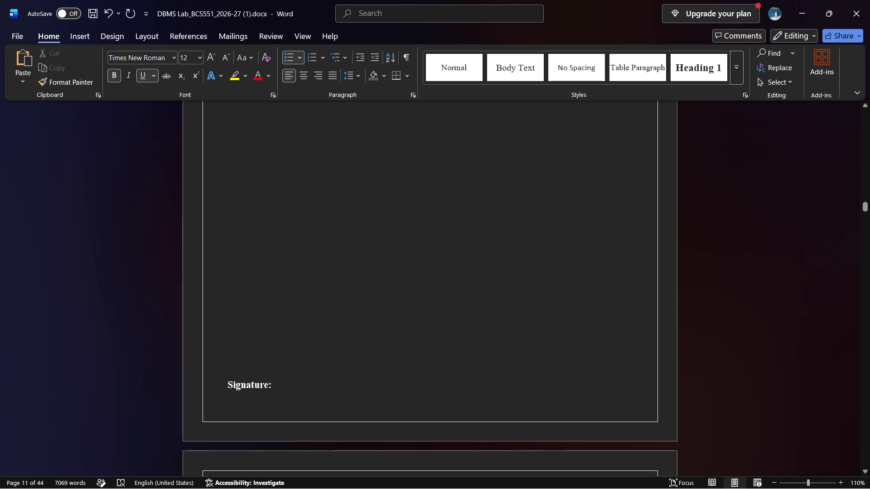
pyautogui.press('BackSpace')
pyautogui.press('BackSpace')
pyautogui.press('BackSpace')
pyautogui.press('BackSpace')
pyautogui.press('BackSpace')
pyautogui.press('BackSpace')
pyautogui.press('BackSpace')
pyautogui.press('BackSpace')
pyautogui.press('BackSpace')
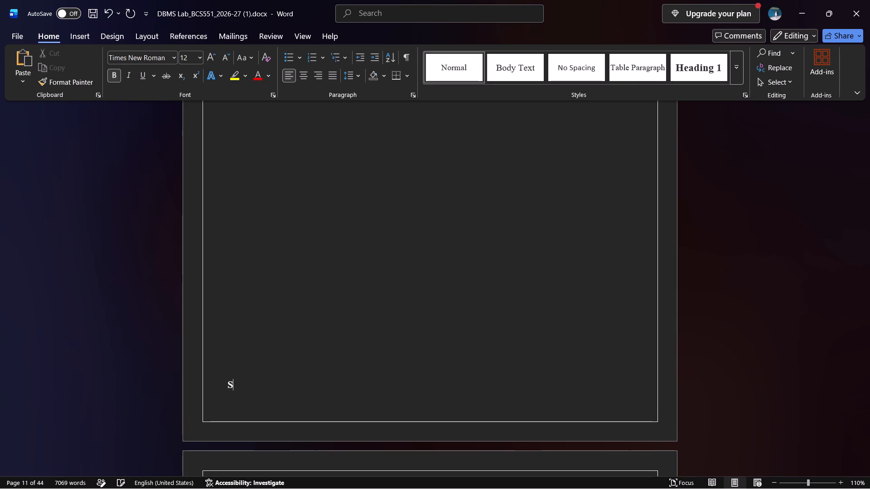
pyautogui.press('BackSpace')
pyautogui.press('BackSpace')
pyautogui.press('BackSpace')
# Insert a blank line above '1. Create the above tables' in Experiment-1 to push that question onto the following page.
pyautogui.scroll(-1, 279, 384)
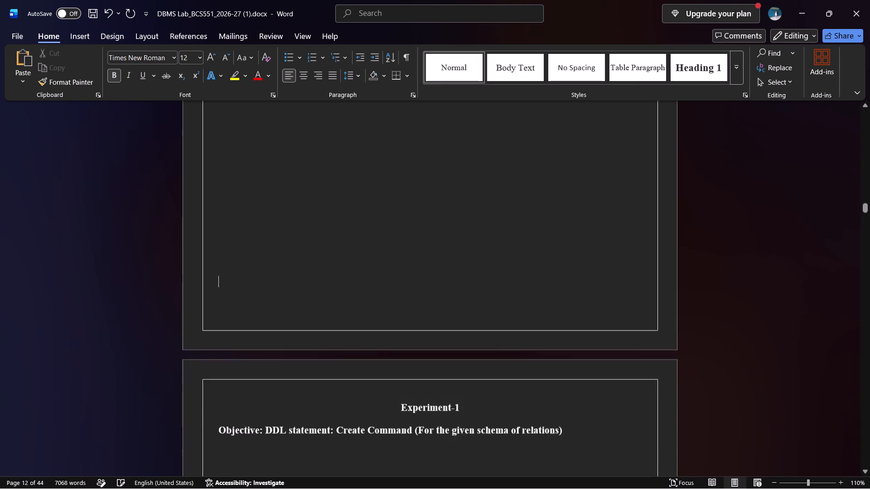
pyautogui.scroll(-1, 279, 384)
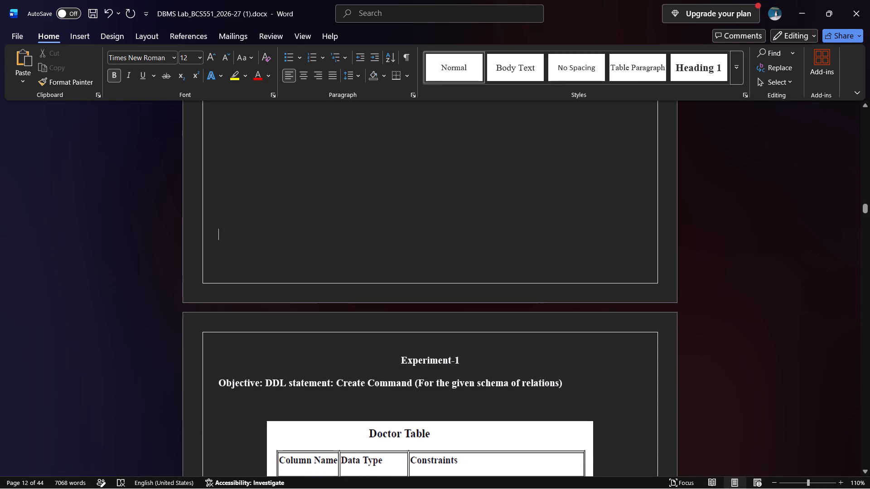
pyautogui.scroll(-7, 374, 389)
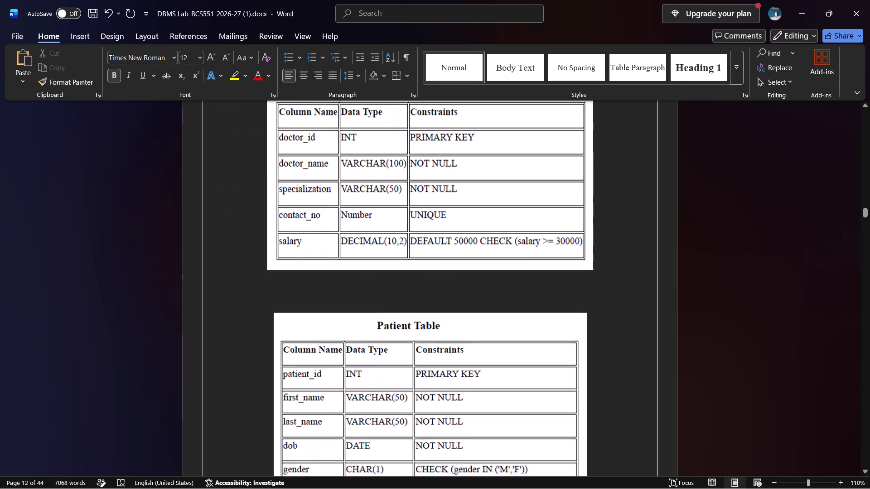
pyautogui.scroll(-2, 374, 389)
pyautogui.hscroll(5, 374, 389)
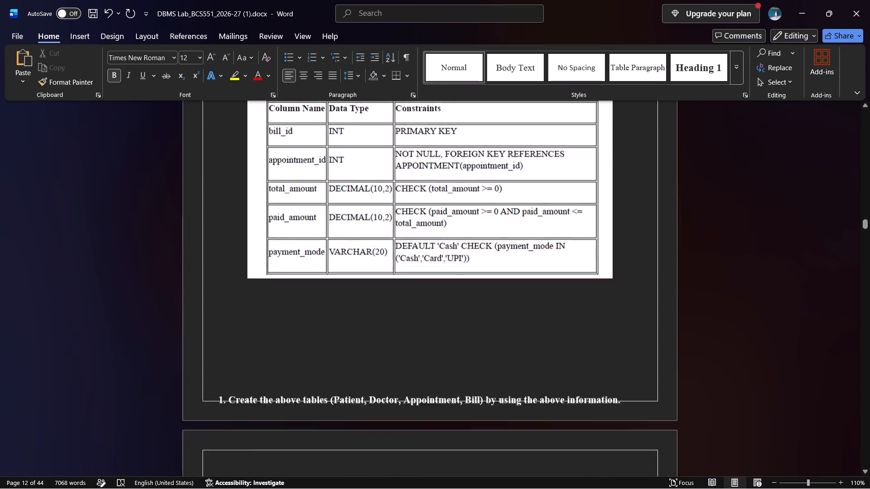
pyautogui.hscroll(1, 374, 389)
pyautogui.click(335, 366)
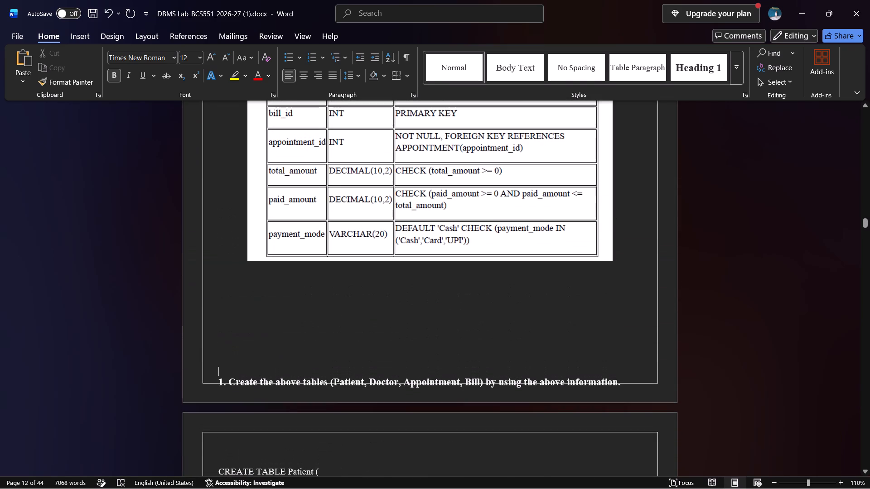
pyautogui.press('Return')
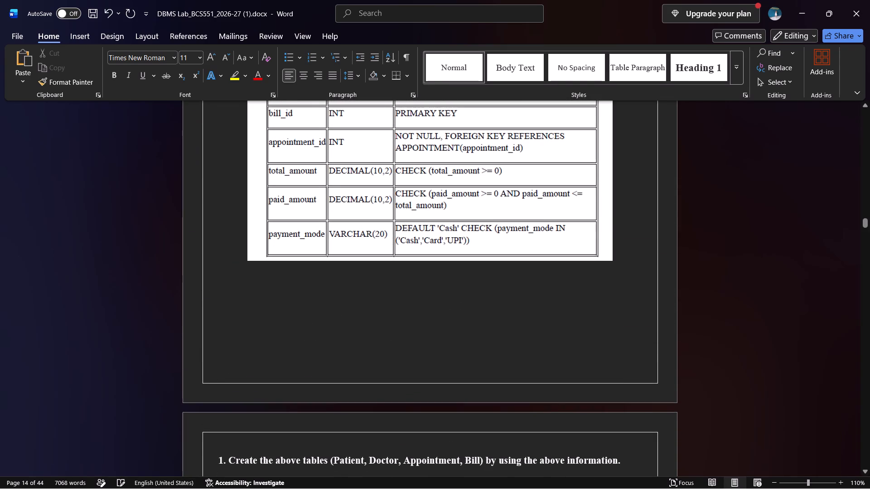
# Review the Experiment-1 pages, from the Appointment and BILL tables through the CREATE TABLE statements, up to the start of Experiment-2.
pyautogui.hscroll(6, 416, 344)
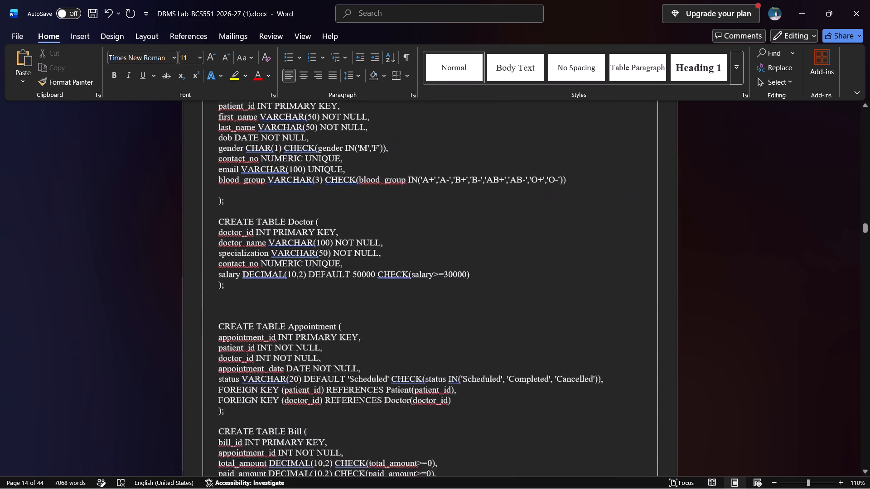
pyautogui.hscroll(5, 416, 344)
pyautogui.scroll(1, 416, 344)
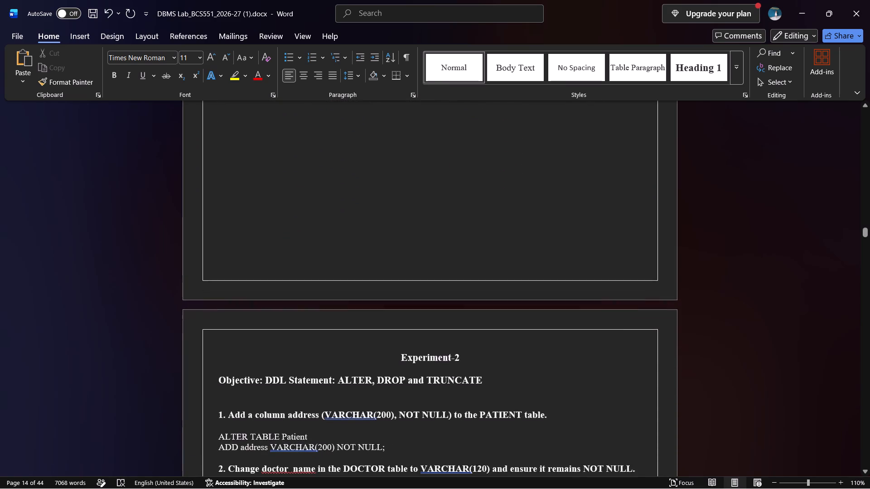
pyautogui.scroll(10, 416, 344)
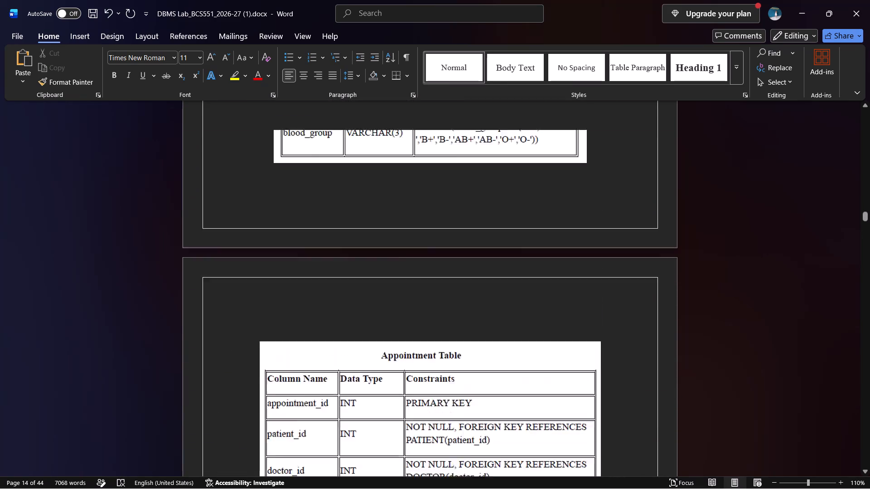
pyautogui.hscroll(1, 416, 344)
pyautogui.scroll(1, 416, 344)
pyautogui.hscroll(3, 416, 344)
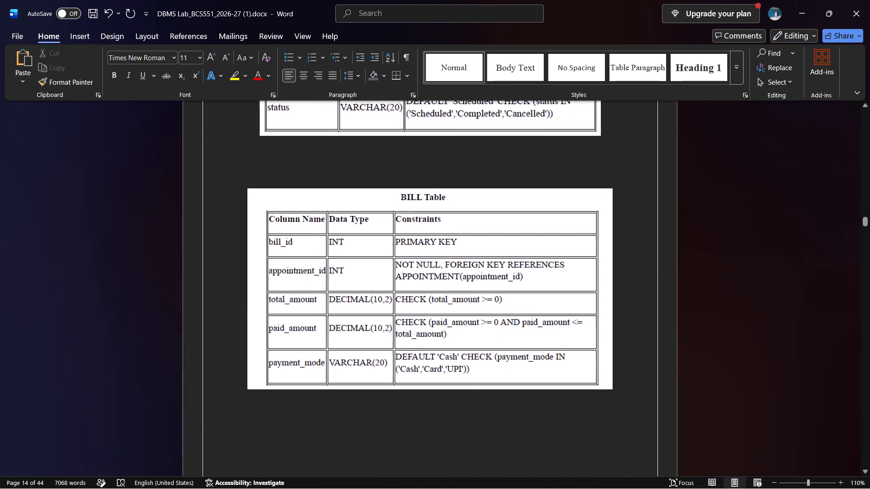
pyautogui.hscroll(6, 416, 344)
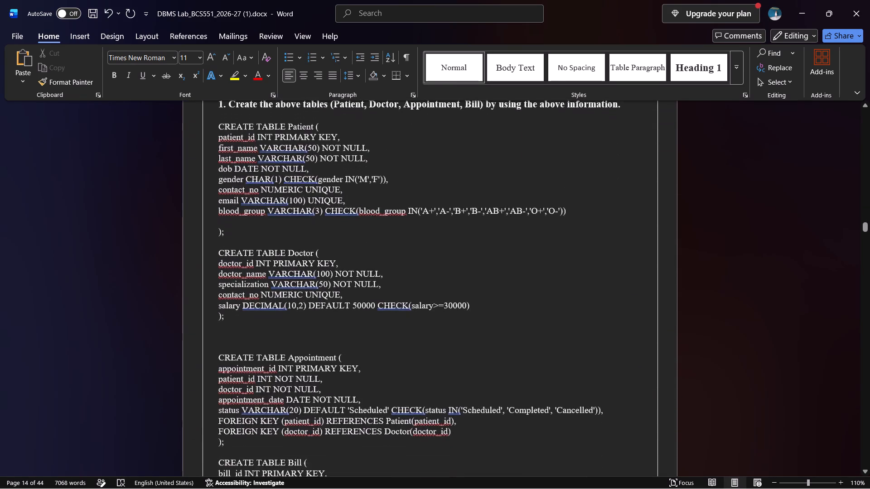
# Set the font size of the 'Experiment-2' heading to 16.
pyautogui.hscroll(4, 416, 344)
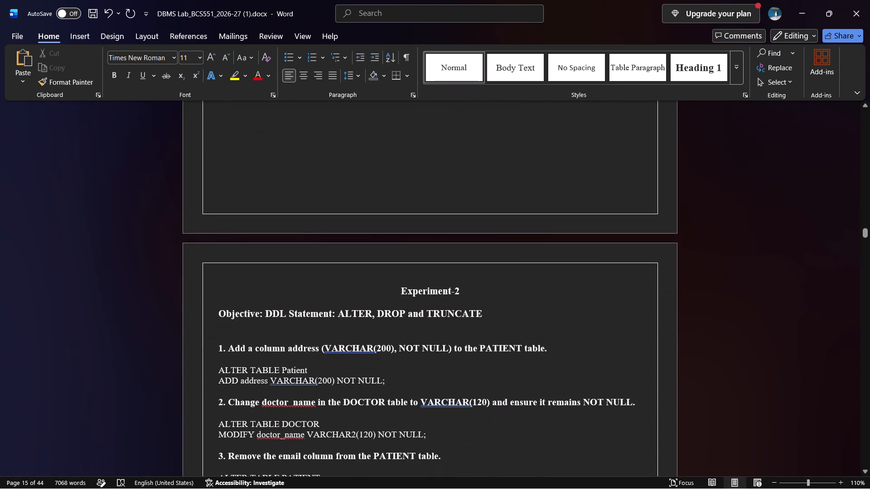
pyautogui.moveTo(396, 292); pyautogui.dragTo(454, 290)
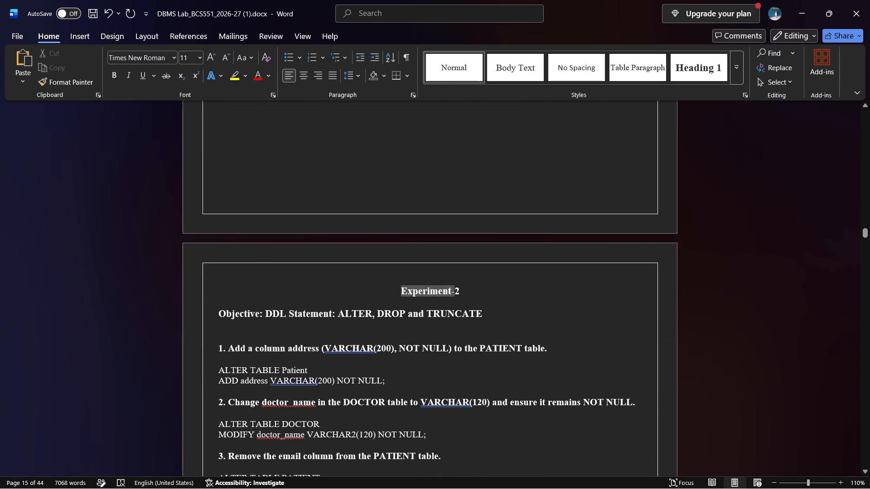
pyautogui.moveTo(454, 290); pyautogui.dragTo(466, 290)
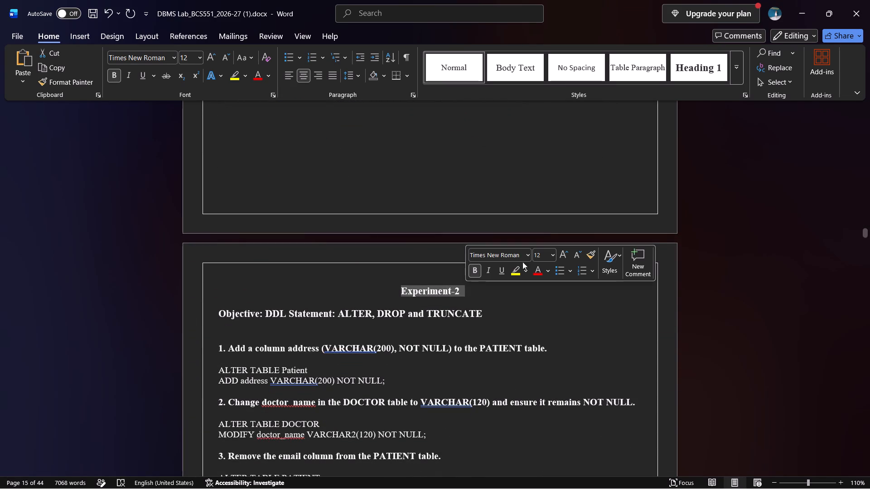
pyautogui.click(551, 257)
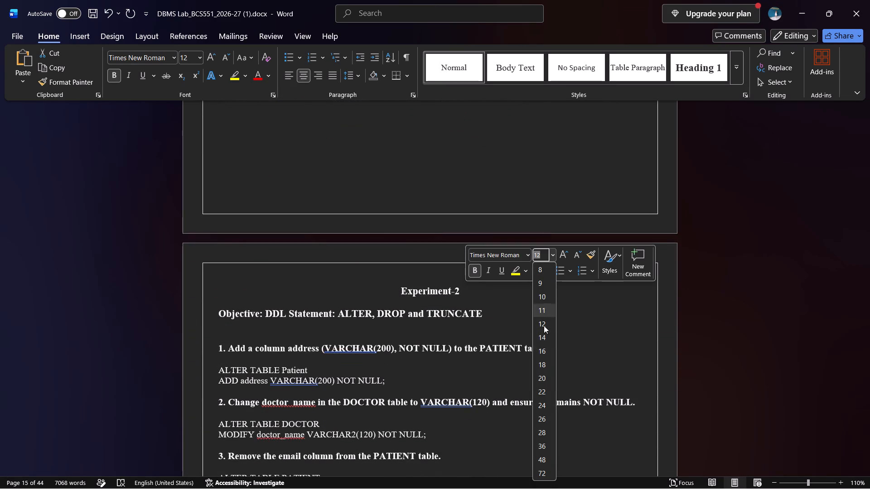
pyautogui.click(542, 350)
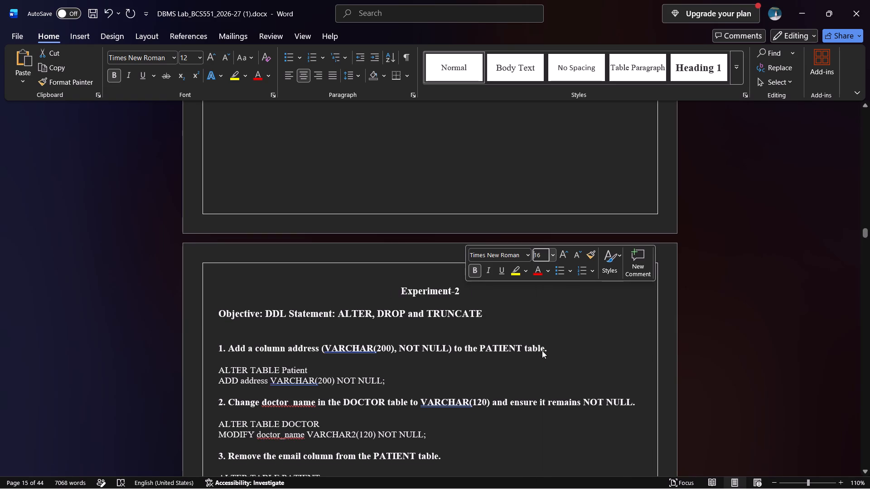
pyautogui.click(517, 308)
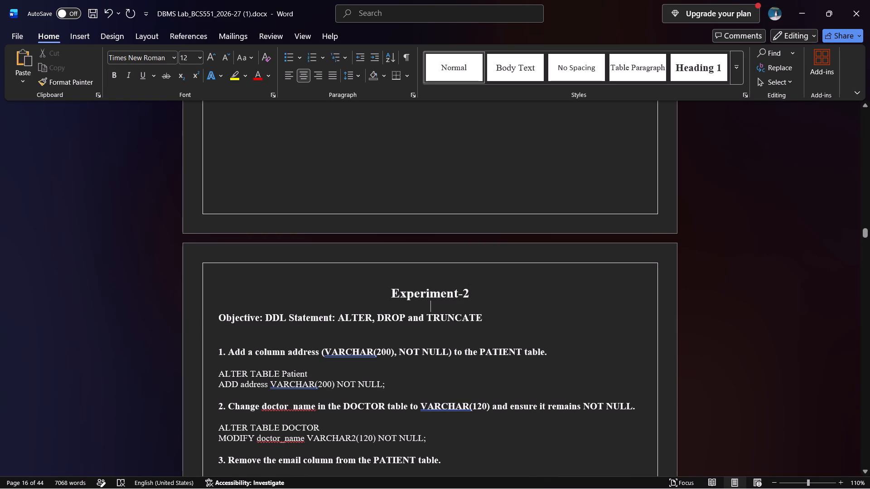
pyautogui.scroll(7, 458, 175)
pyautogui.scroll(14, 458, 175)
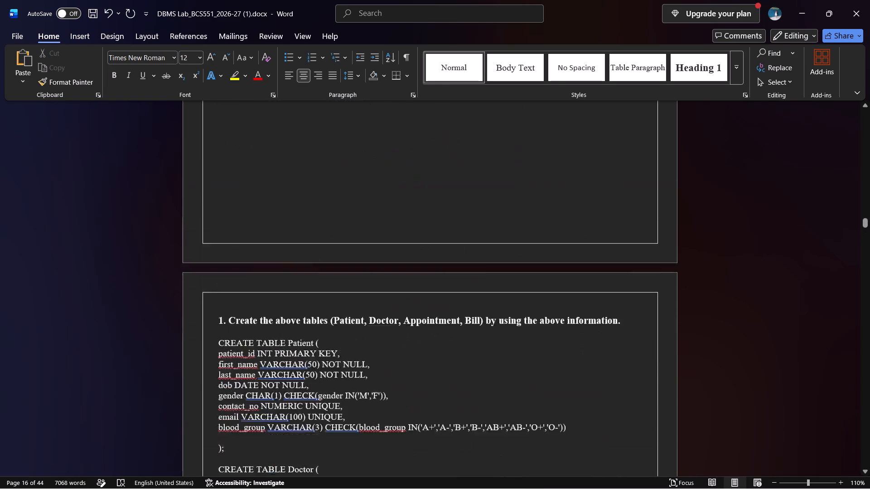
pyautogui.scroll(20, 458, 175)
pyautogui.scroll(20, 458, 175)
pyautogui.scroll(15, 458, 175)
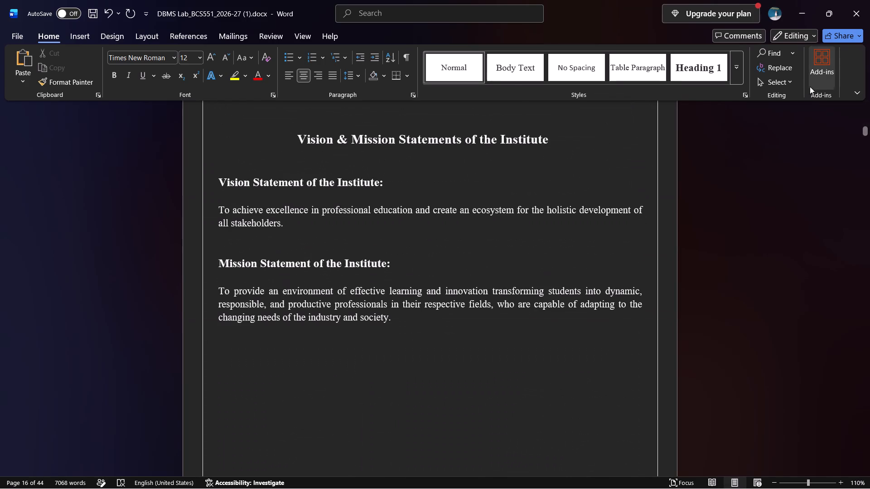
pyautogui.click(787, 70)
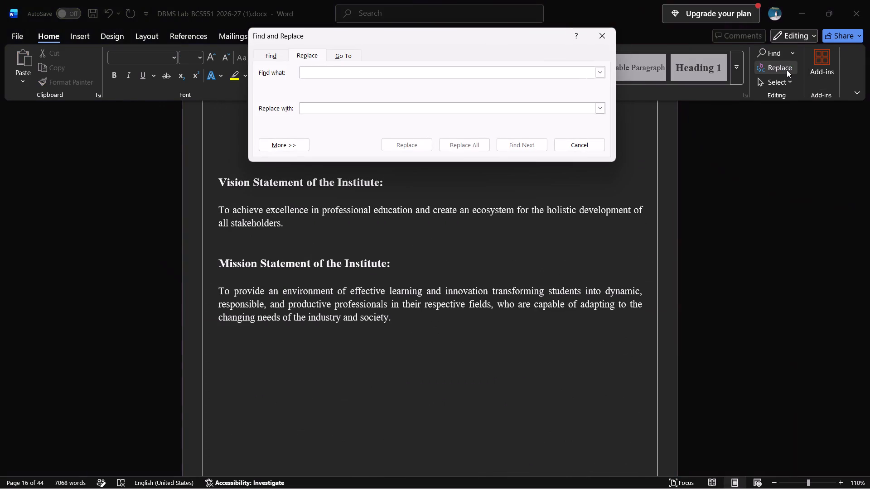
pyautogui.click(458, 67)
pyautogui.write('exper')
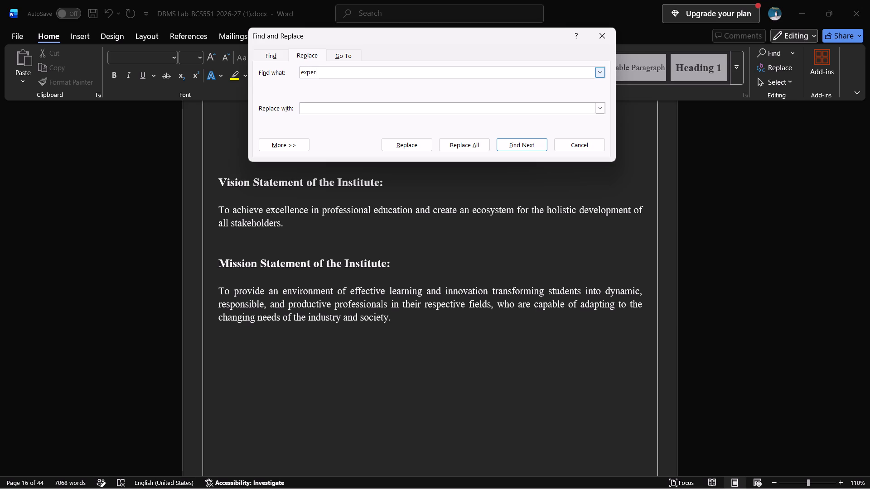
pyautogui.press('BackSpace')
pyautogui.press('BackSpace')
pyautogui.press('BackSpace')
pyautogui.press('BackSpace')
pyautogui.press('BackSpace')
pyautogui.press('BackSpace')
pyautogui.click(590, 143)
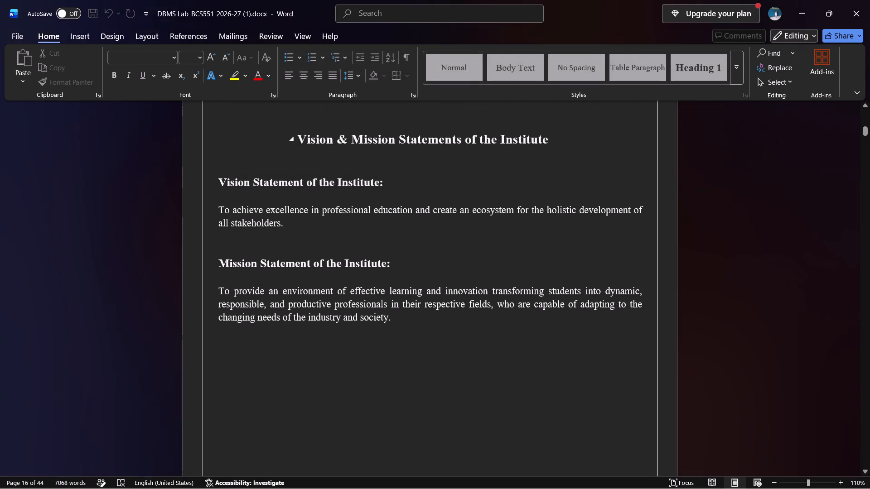
# Search the document for 'experiment'.
pyautogui.click(772, 57)
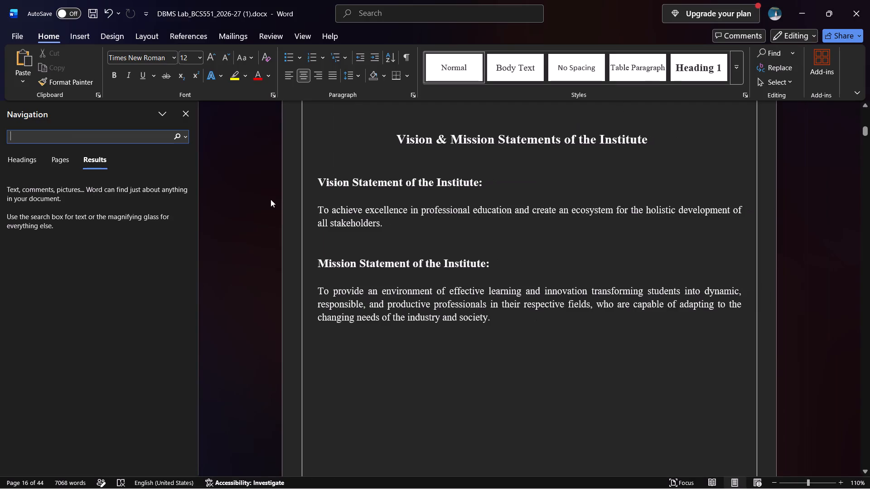
pyautogui.click(120, 135)
pyautogui.write('experiment')
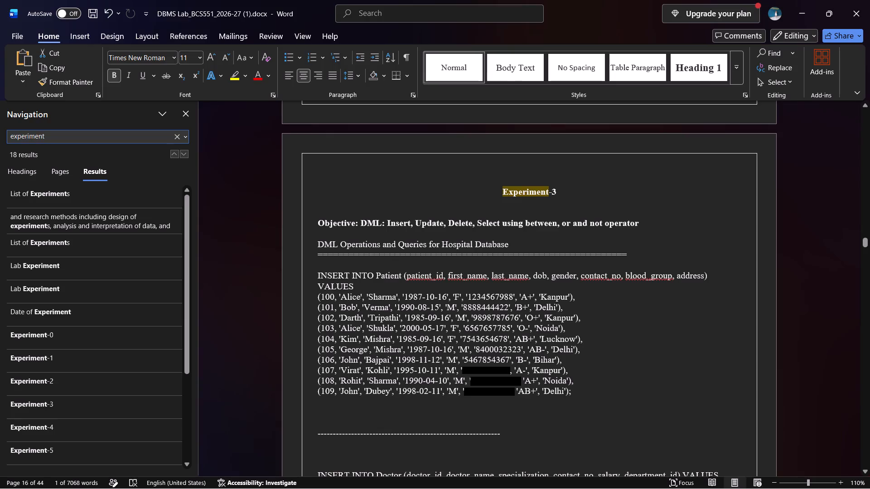
# Set the word 'Experiment' in the Experiment-3 page heading to font size 16.
pyautogui.moveTo(500, 190); pyautogui.dragTo(561, 195)
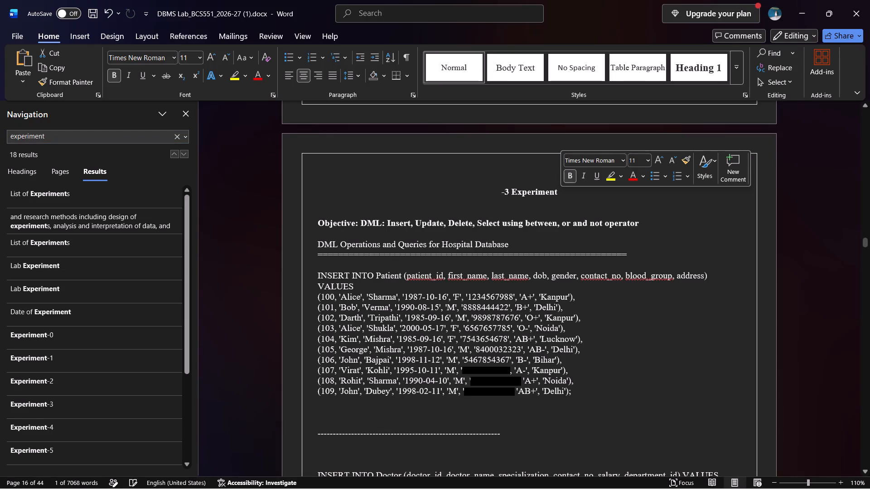
pyautogui.click(646, 162)
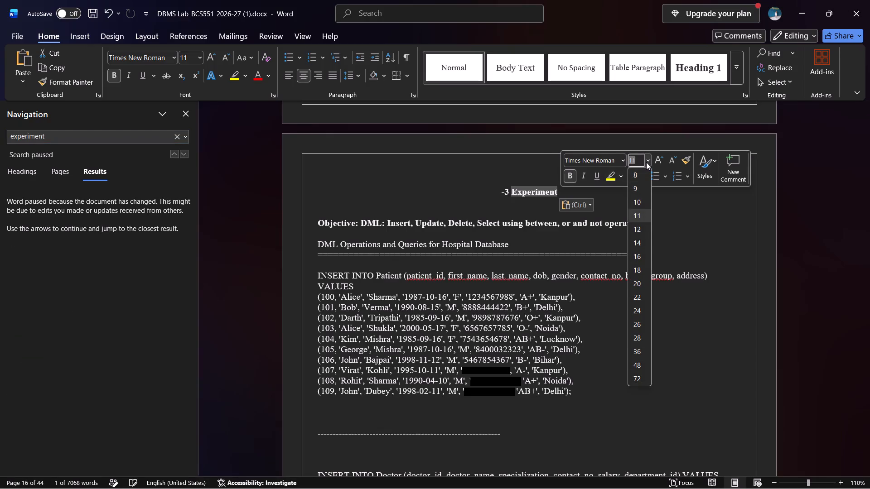
pyautogui.click(639, 253)
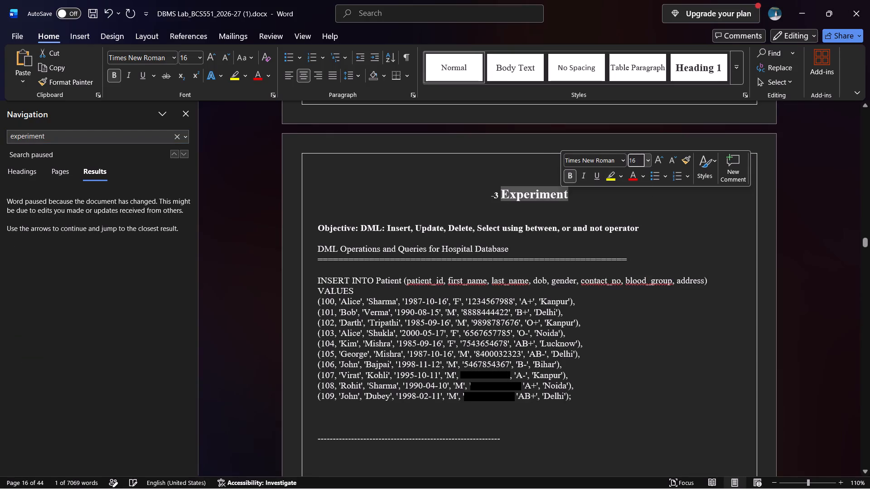
# Rewrite that page's heading as 'Experiment 3', removing the stray '-3' in front of the word.
pyautogui.click(497, 197)
pyautogui.press('BackSpace')
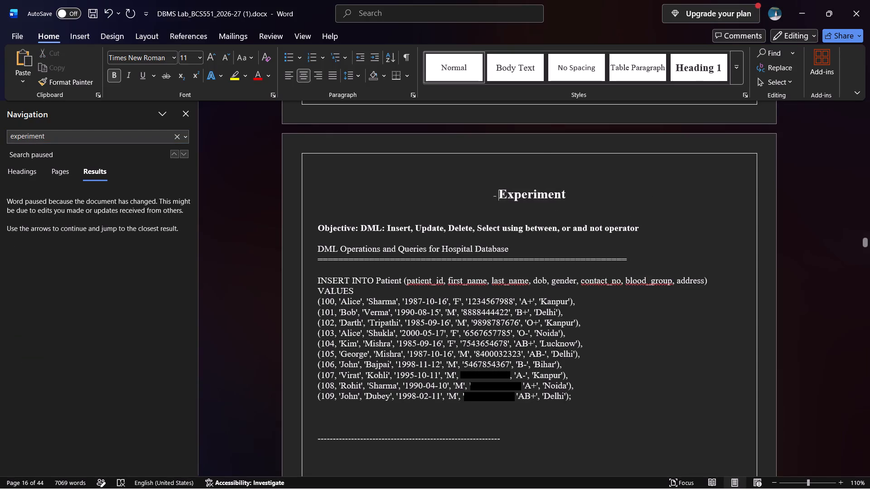
pyautogui.press('BackSpace')
pyautogui.click(564, 193)
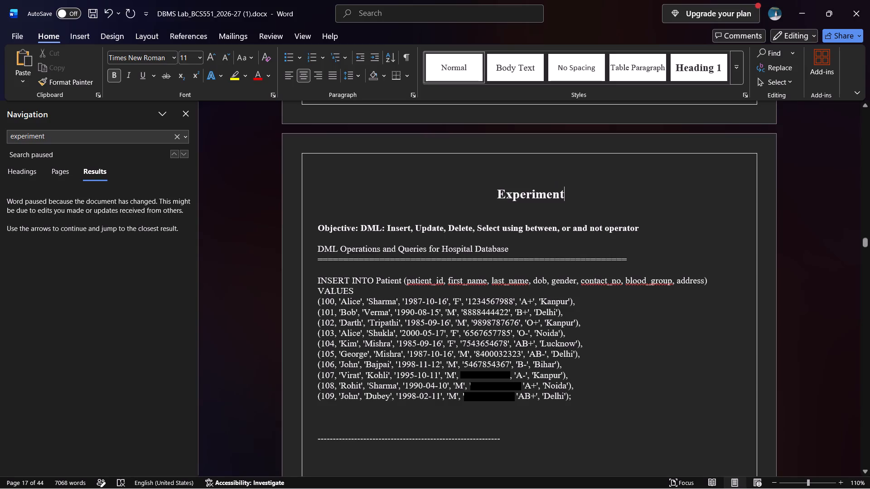
pyautogui.press('space')
pyautogui.press('3')
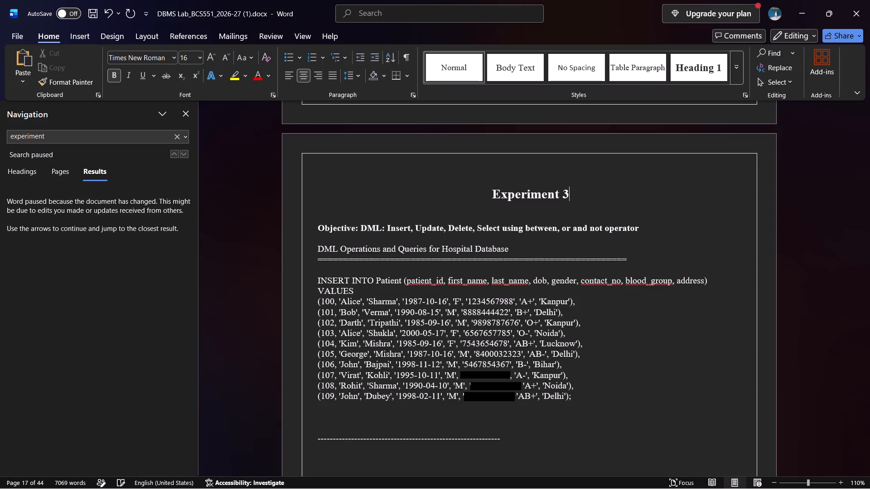
pyautogui.click(408, 198)
# Close the document search and set the font size of the 'Experiment-1' heading above the Doctor Table to 14.
pyautogui.scroll(9, 408, 198)
pyautogui.hscroll(1, 408, 198)
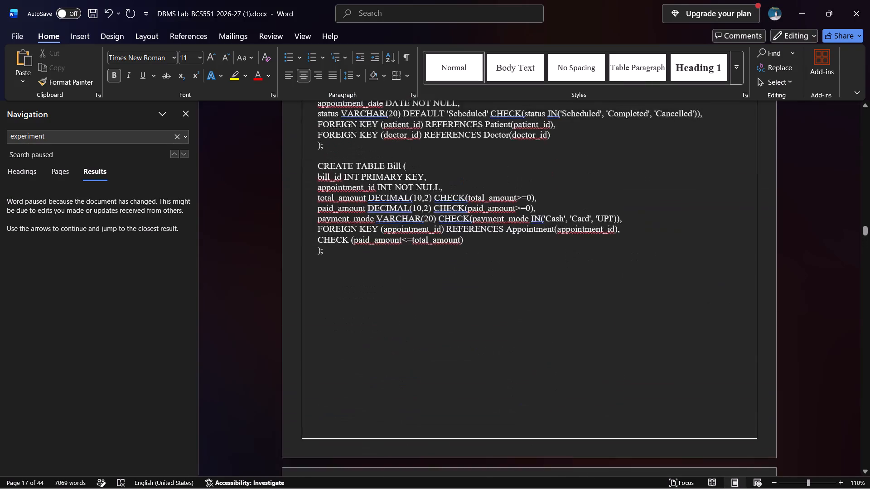
pyautogui.hscroll(1, 408, 198)
pyautogui.scroll(5, 465, 250)
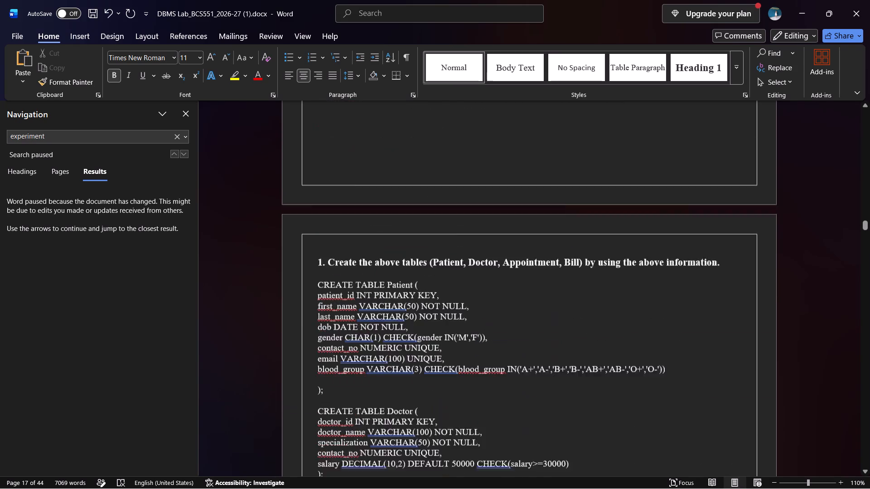
pyautogui.scroll(7, 465, 250)
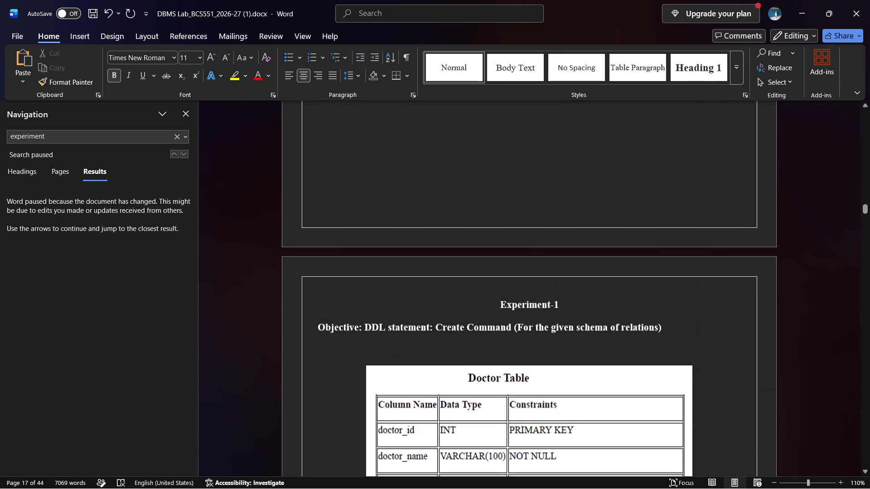
pyautogui.click(244, 255)
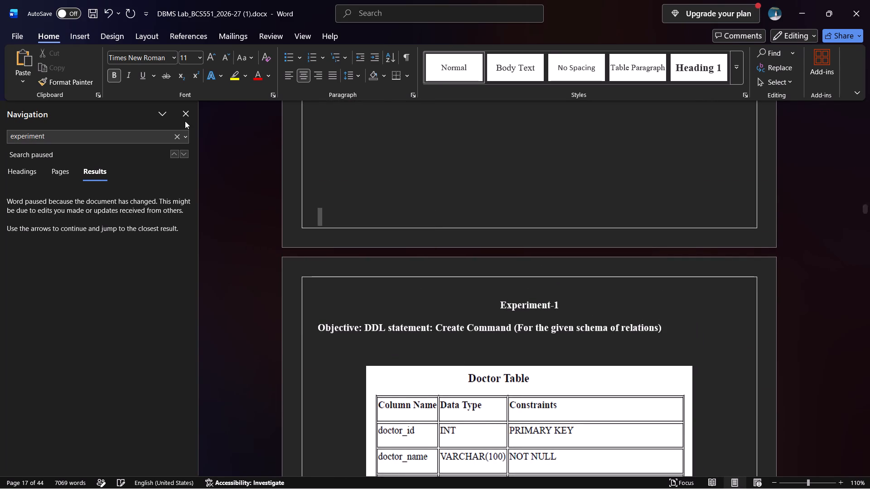
pyautogui.click(185, 119)
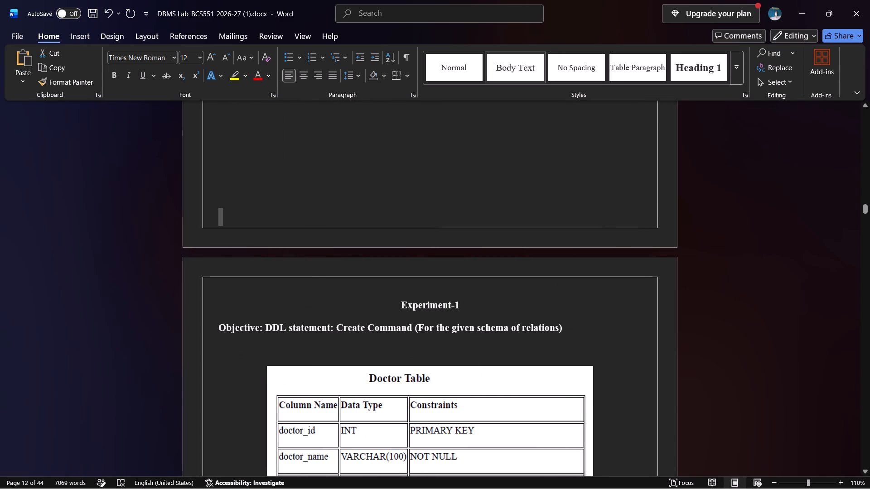
pyautogui.moveTo(399, 302); pyautogui.dragTo(468, 305)
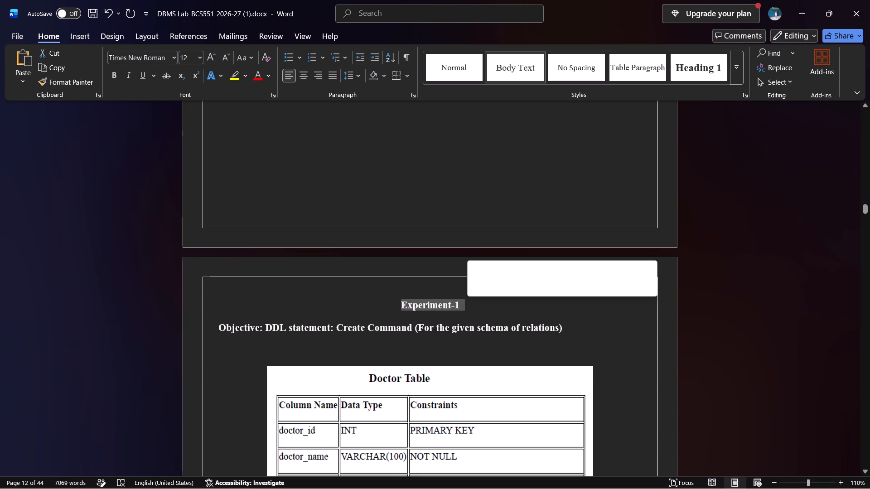
pyautogui.click(554, 268)
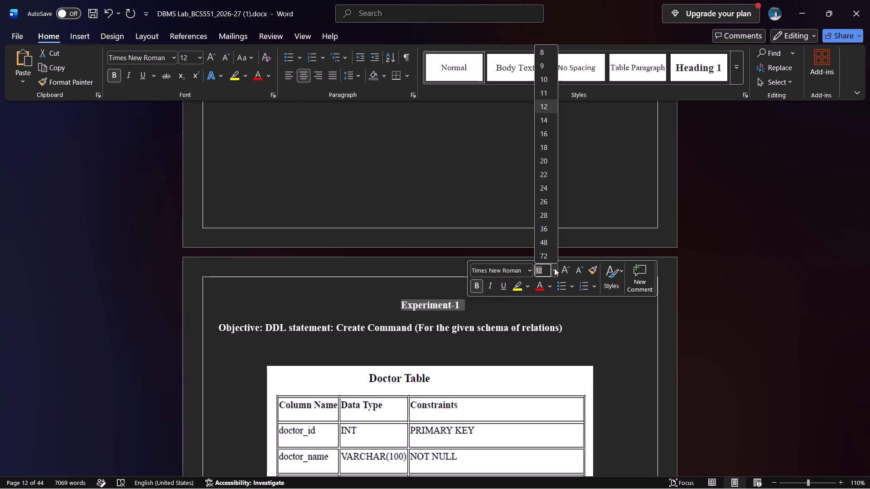
pyautogui.click(544, 120)
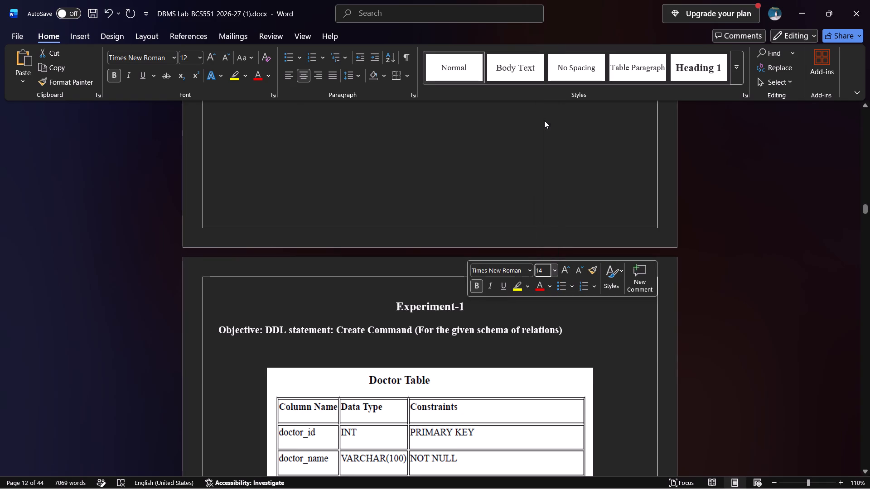
# Examine the 'Experiment-0' heading's font size and formatting and compare it with the 'Experiment-1' heading.
pyautogui.scroll(11, 444, 168)
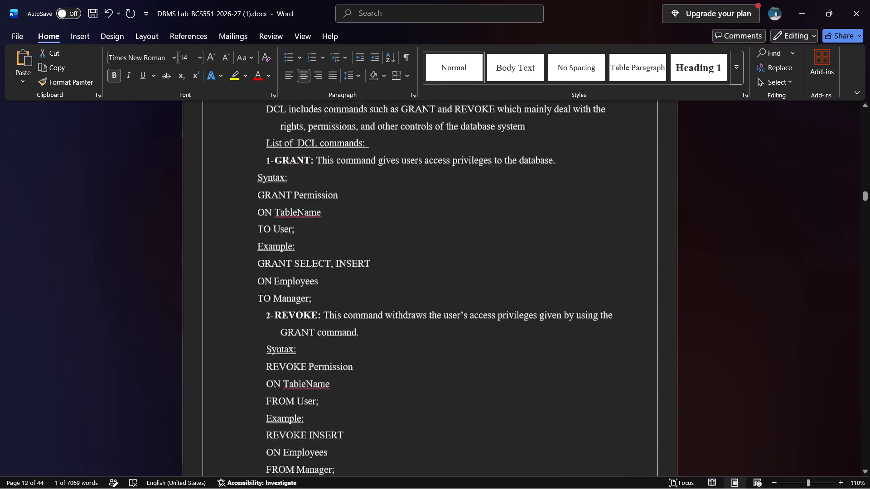
pyautogui.scroll(10, 444, 168)
pyautogui.hscroll(1, 444, 168)
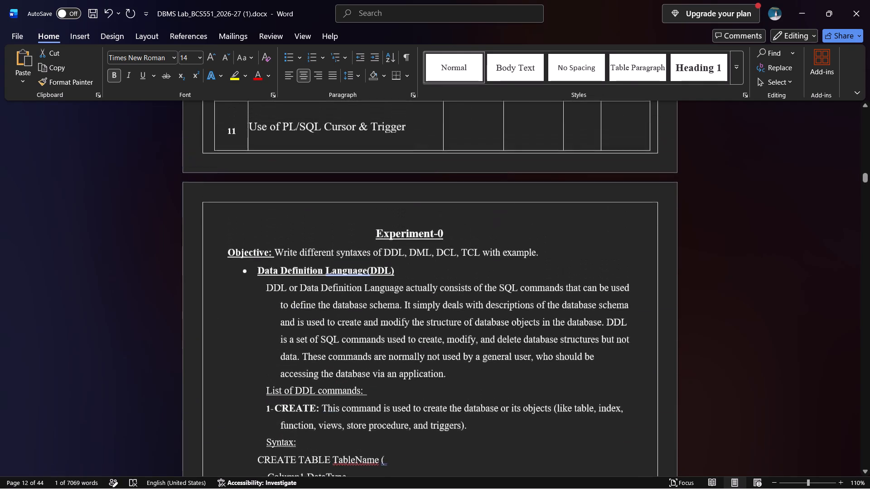
pyautogui.hscroll(1, 444, 168)
pyautogui.scroll(3, 444, 168)
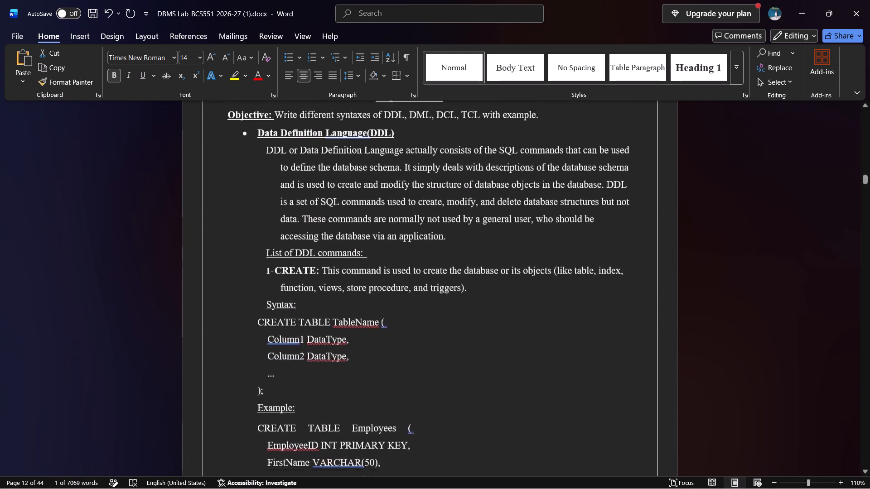
pyautogui.scroll(1, 444, 168)
pyautogui.moveTo(370, 175); pyautogui.dragTo(406, 179)
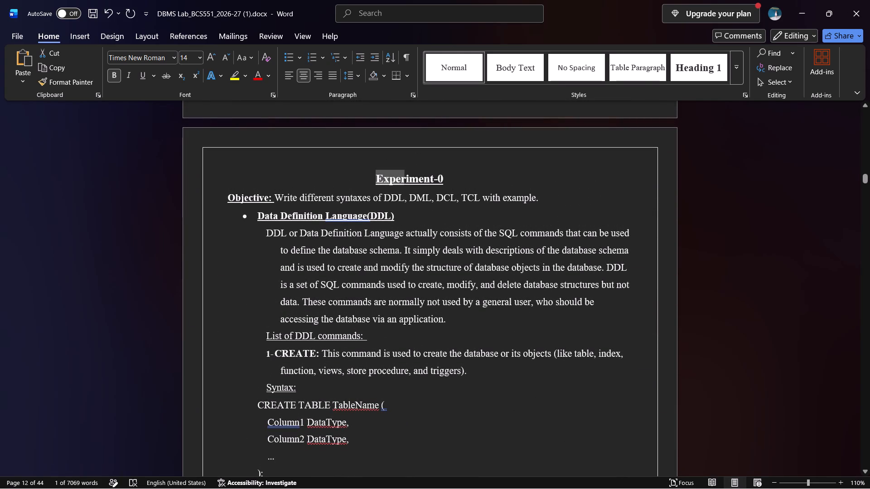
pyautogui.moveTo(406, 179); pyautogui.dragTo(447, 179)
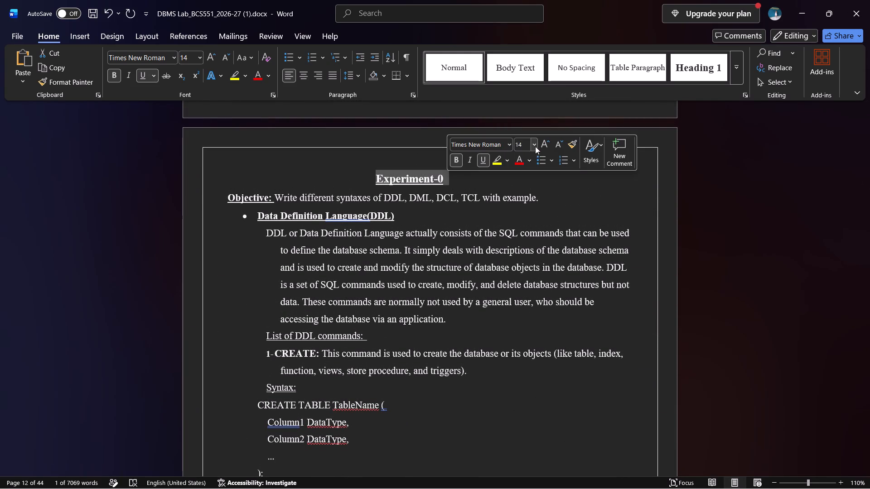
pyautogui.click(474, 222)
pyautogui.scroll(-12, 482, 425)
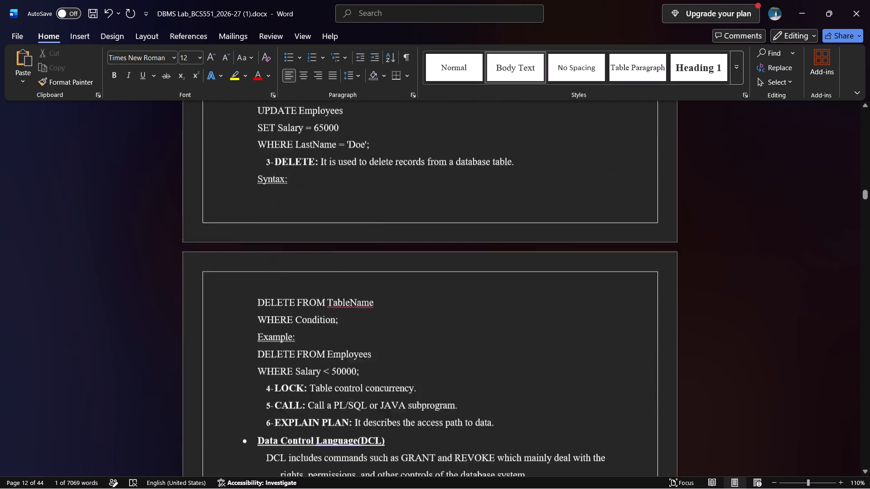
pyautogui.scroll(-1, 482, 425)
pyautogui.scroll(1, 482, 425)
pyautogui.scroll(-4, 482, 425)
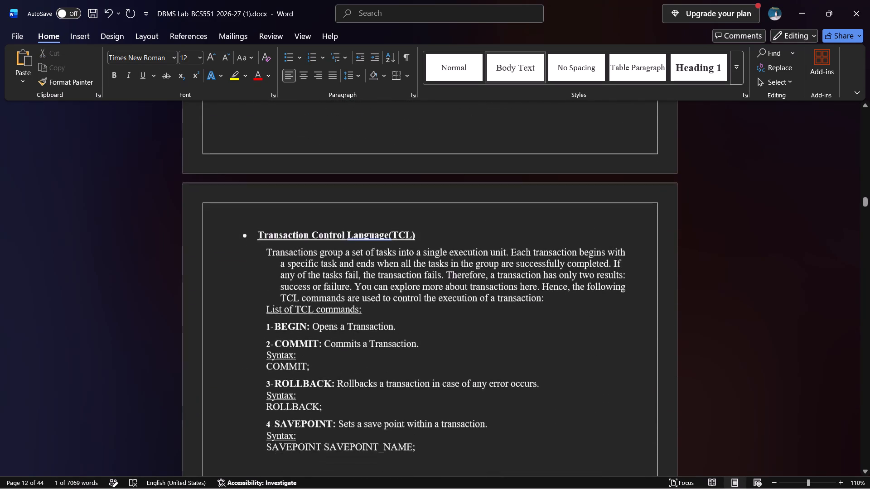
pyautogui.scroll(-6, 482, 425)
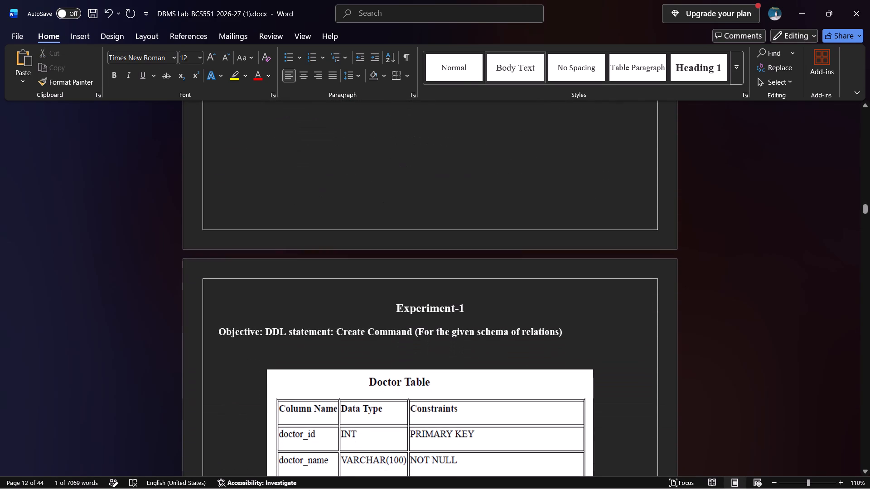
pyautogui.scroll(17, 440, 297)
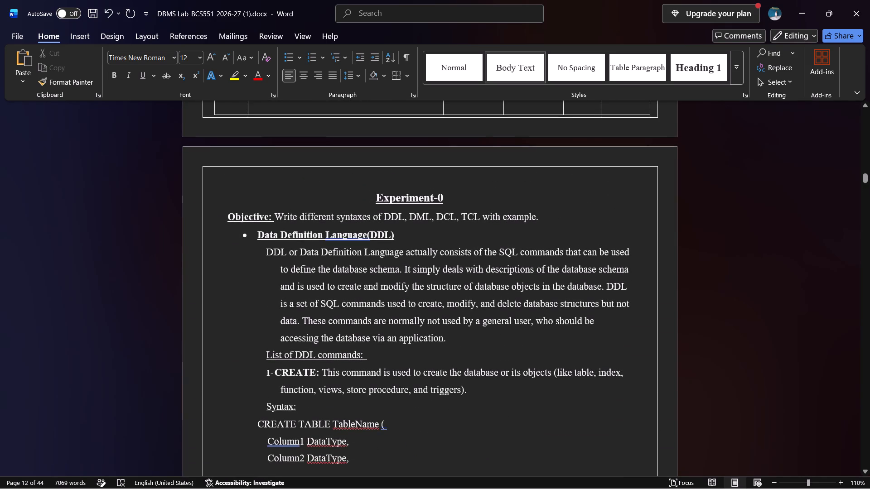
# Remove the underline from the 'Experiment-0' heading and add a blank line between it and the Objective line.
pyautogui.moveTo(373, 195); pyautogui.dragTo(448, 197)
pyautogui.click(485, 176)
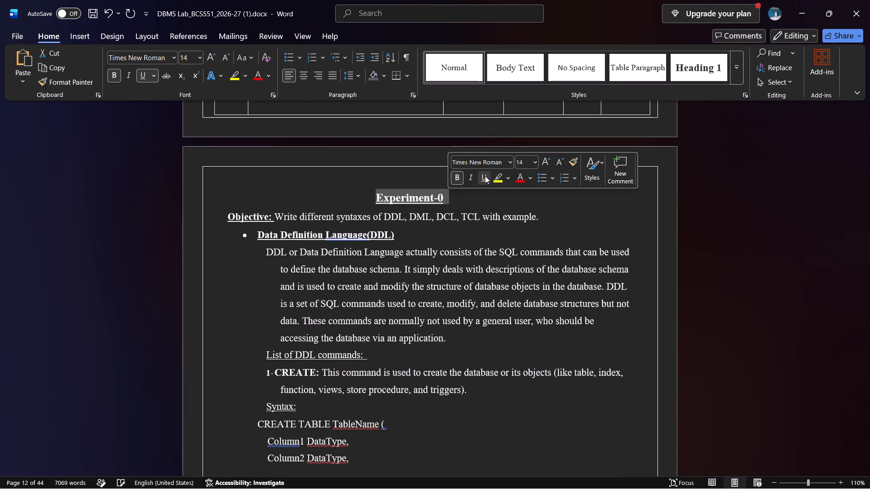
pyautogui.click(485, 202)
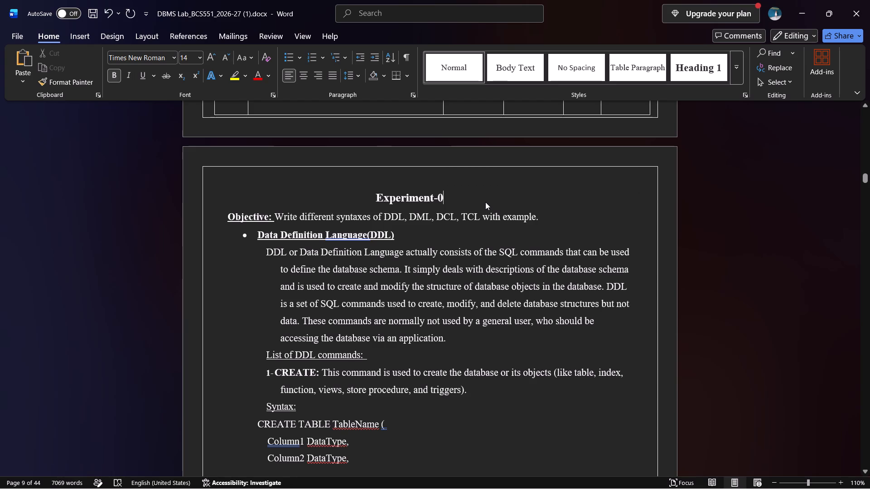
pyautogui.press('Return')
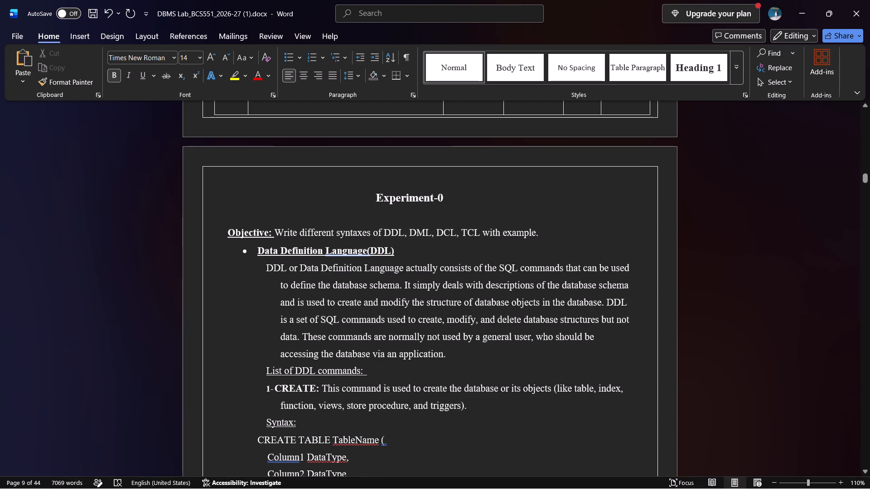
# Review the pages following the 'Experiment-0' heading and check the formatting of the 'Experiment-1' heading above the Doctor Table.
pyautogui.scroll(-7, 493, 199)
pyautogui.hscroll(2, 493, 199)
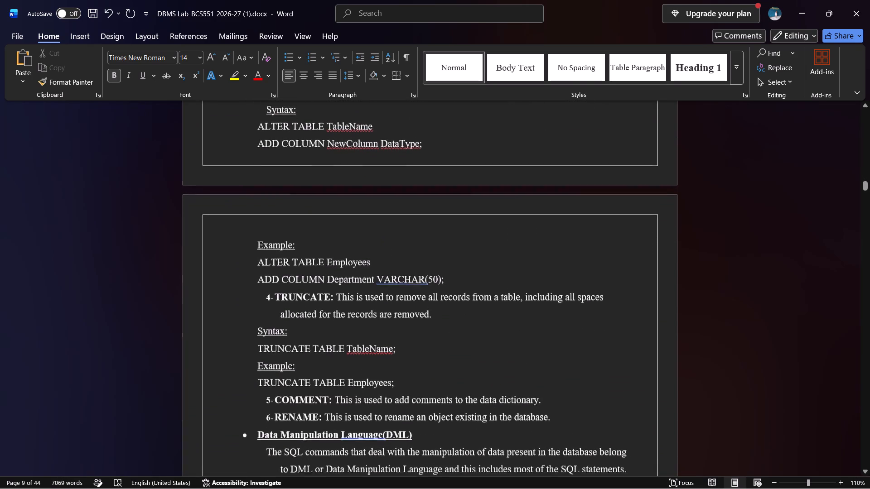
pyautogui.hscroll(8, 493, 199)
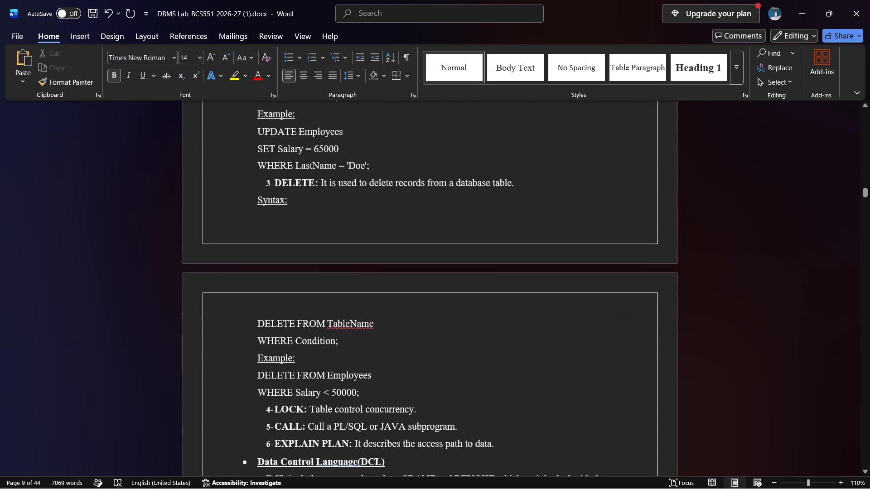
pyautogui.hscroll(4, 493, 199)
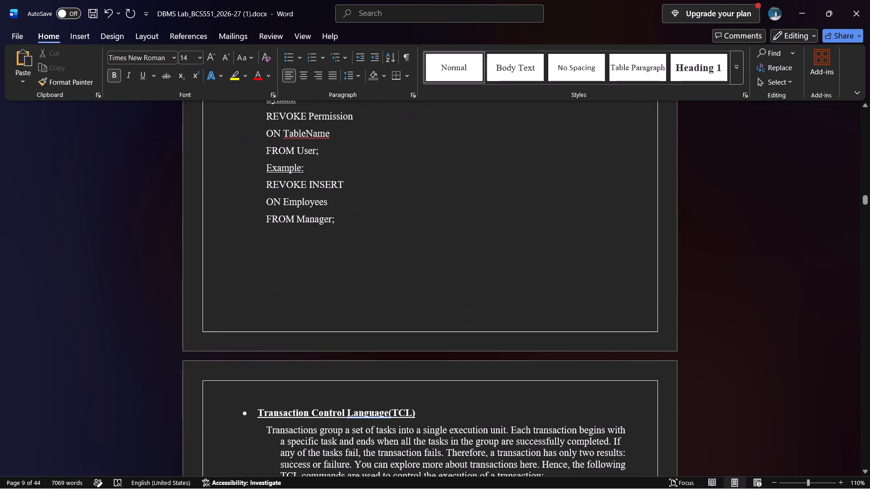
pyautogui.scroll(-5, 460, 258)
pyautogui.hscroll(2, 460, 258)
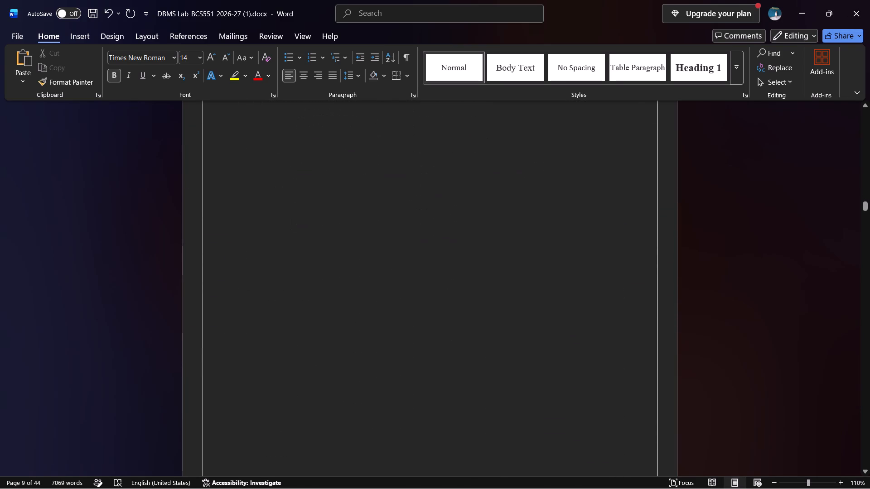
pyautogui.hscroll(3, 460, 258)
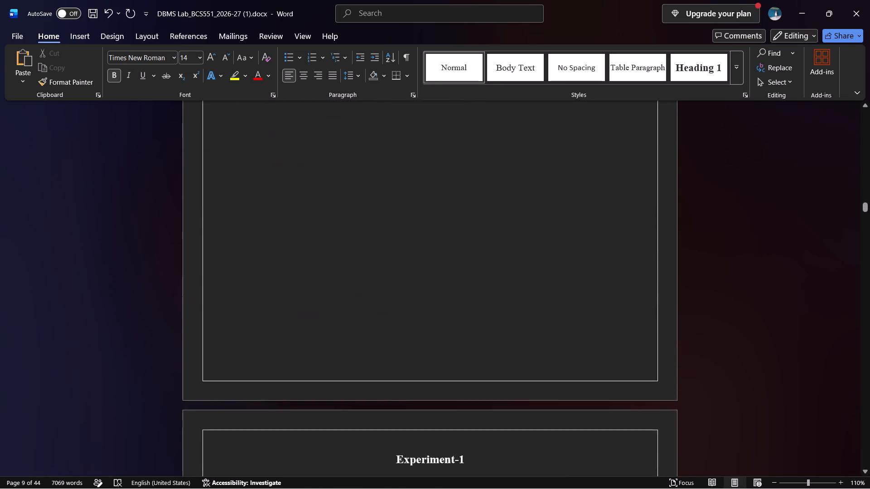
pyautogui.hscroll(1, 460, 258)
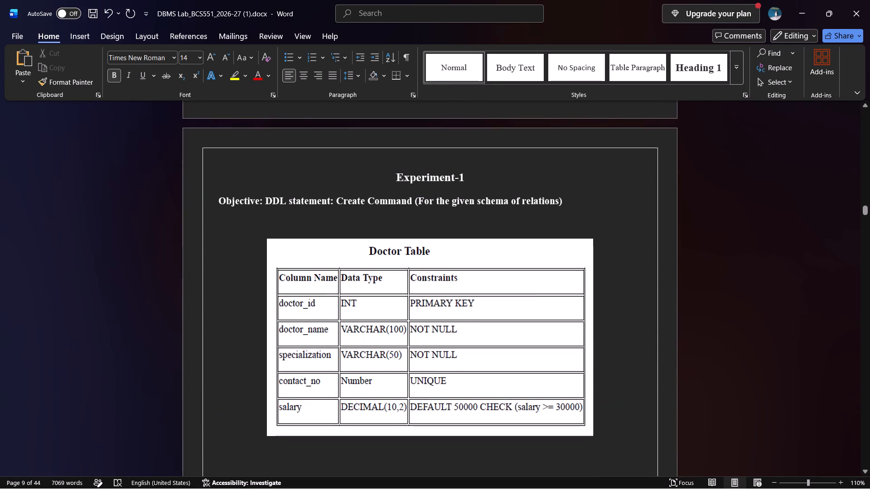
pyautogui.moveTo(463, 183); pyautogui.dragTo(409, 182)
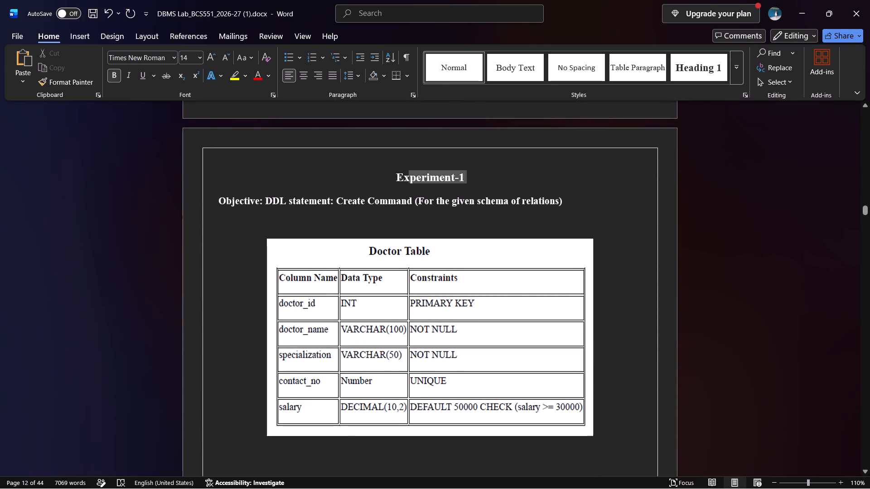
pyautogui.moveTo(409, 182); pyautogui.dragTo(389, 178)
pyautogui.click(488, 181)
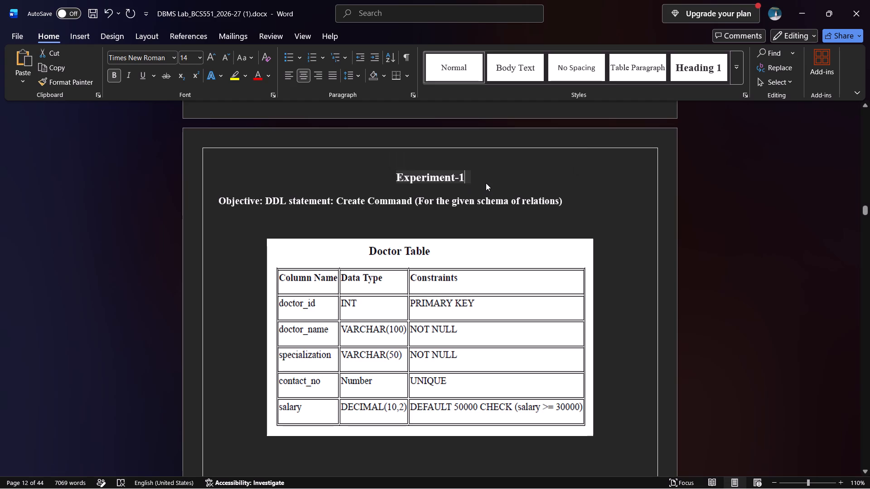
# Set the font size of the 'Experiment-2' heading above the ALTER, DROP and TRUNCATE objective to 14.
pyautogui.hscroll(5, 422, 216)
pyautogui.scroll(-1, 422, 216)
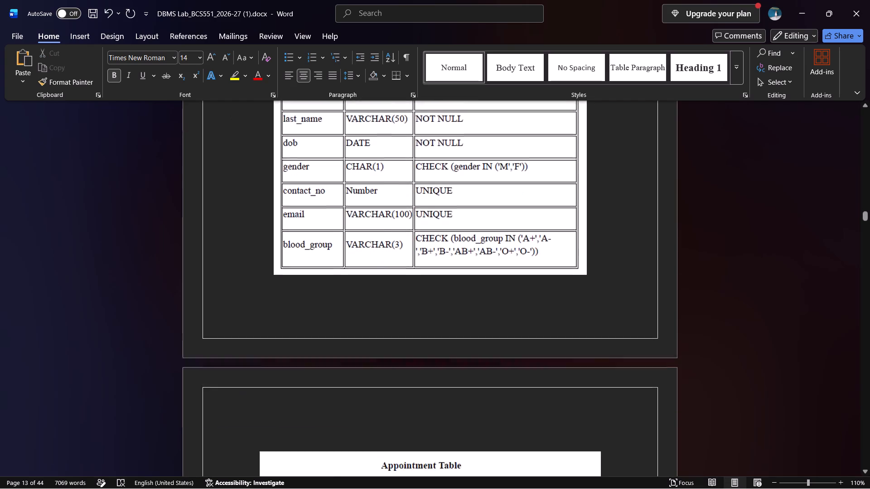
pyautogui.scroll(-1, 422, 216)
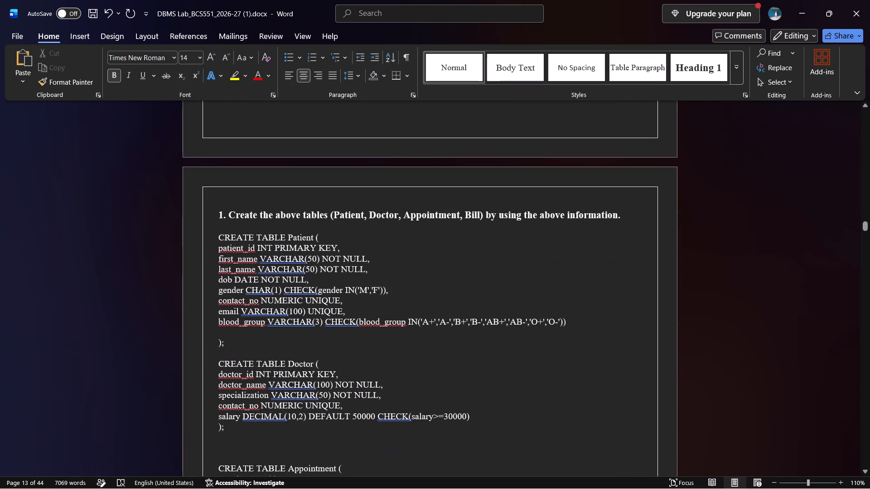
pyautogui.hscroll(9, 422, 216)
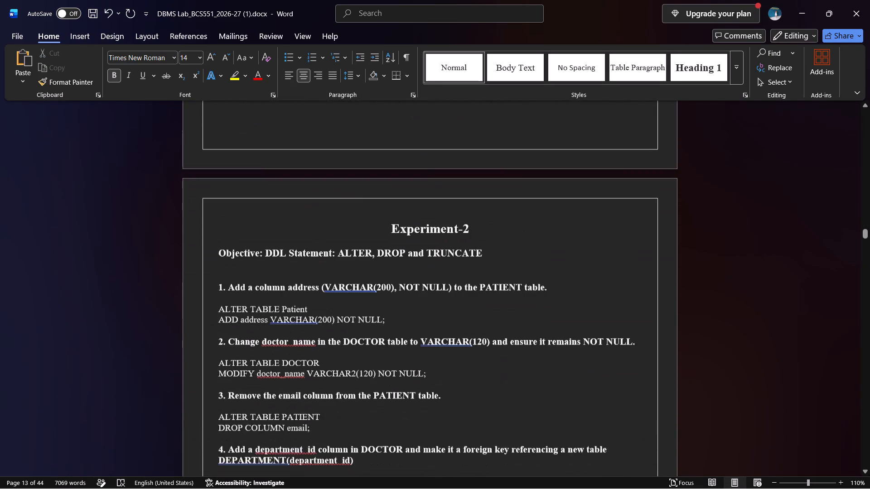
pyautogui.moveTo(389, 214); pyautogui.dragTo(474, 213)
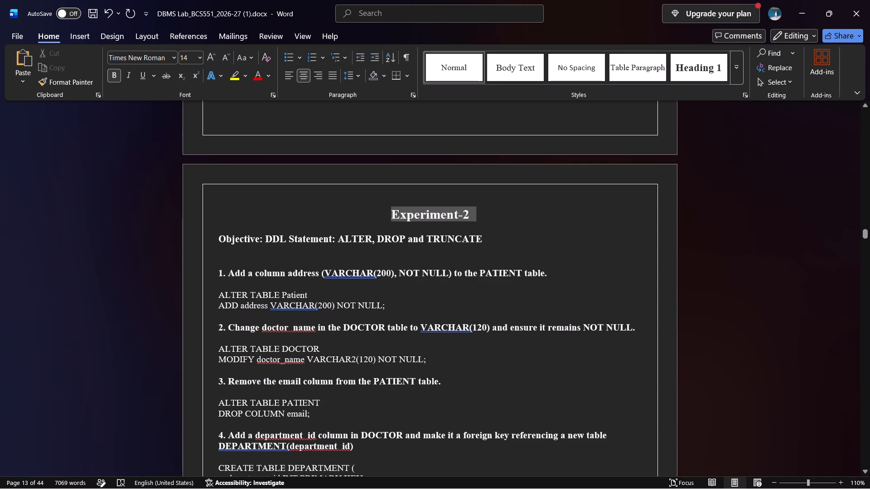
pyautogui.moveTo(474, 213); pyautogui.dragTo(475, 213)
pyautogui.click(561, 179)
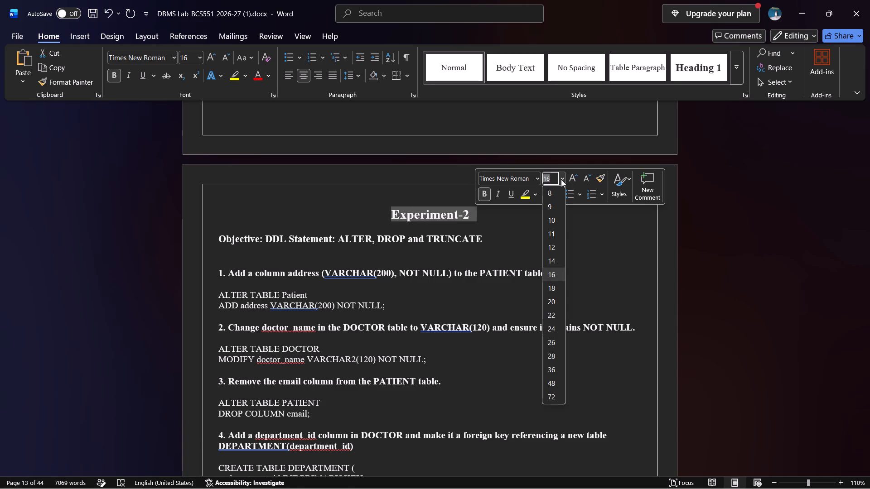
pyautogui.click(556, 259)
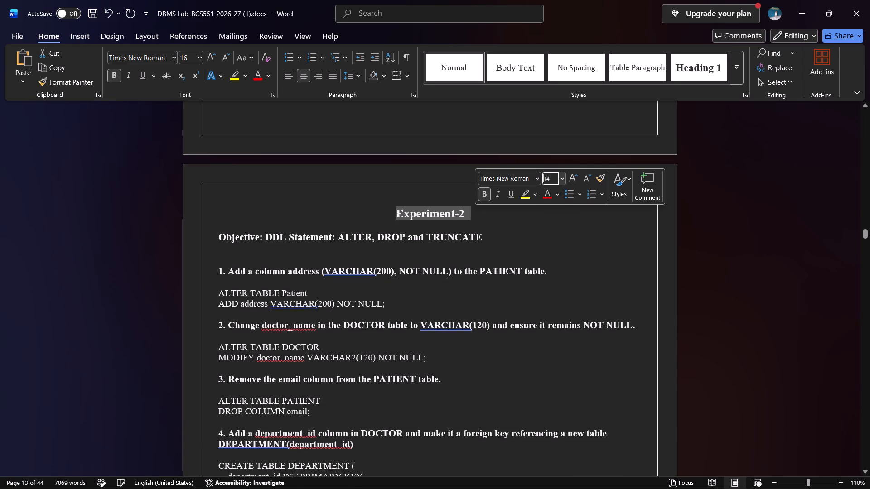
pyautogui.click(537, 225)
# Set the font size of the 'Experiment 3' heading above the DML objective to 14.
pyautogui.scroll(-4, 502, 233)
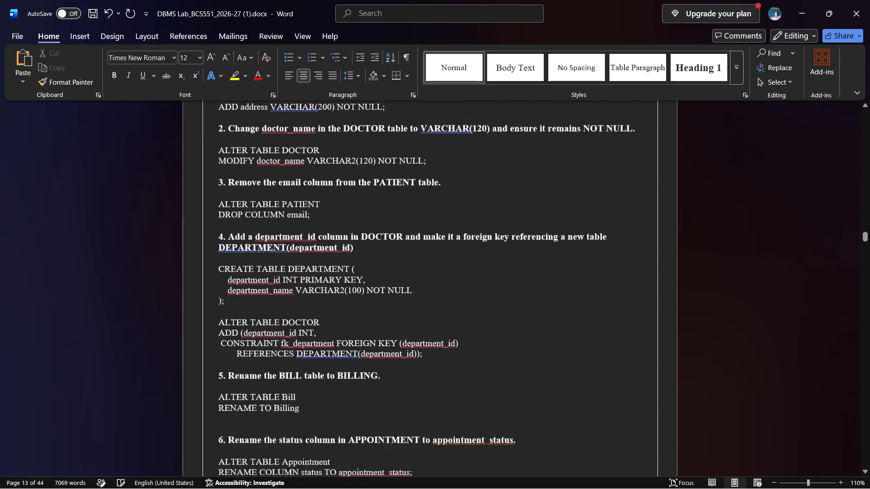
pyautogui.scroll(-1, 502, 233)
pyautogui.hscroll(2, 502, 233)
pyautogui.scroll(-3, 481, 263)
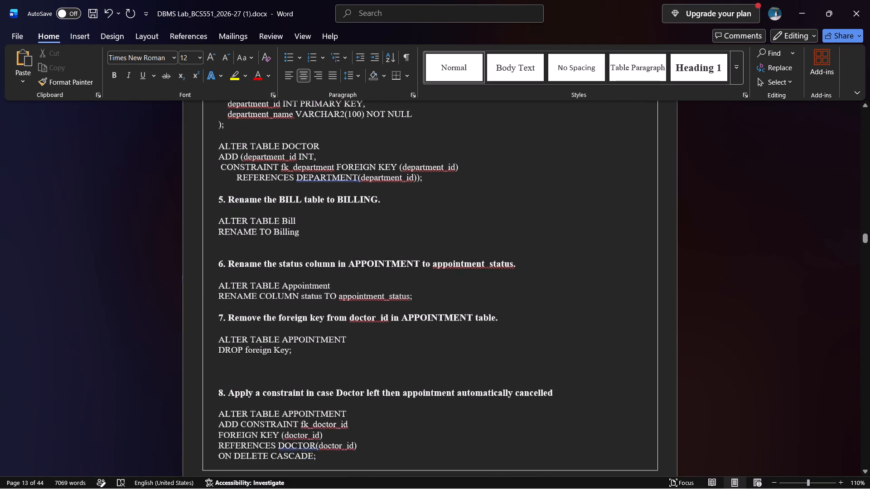
pyautogui.scroll(-2, 481, 263)
pyautogui.moveTo(384, 313); pyautogui.dragTo(445, 313)
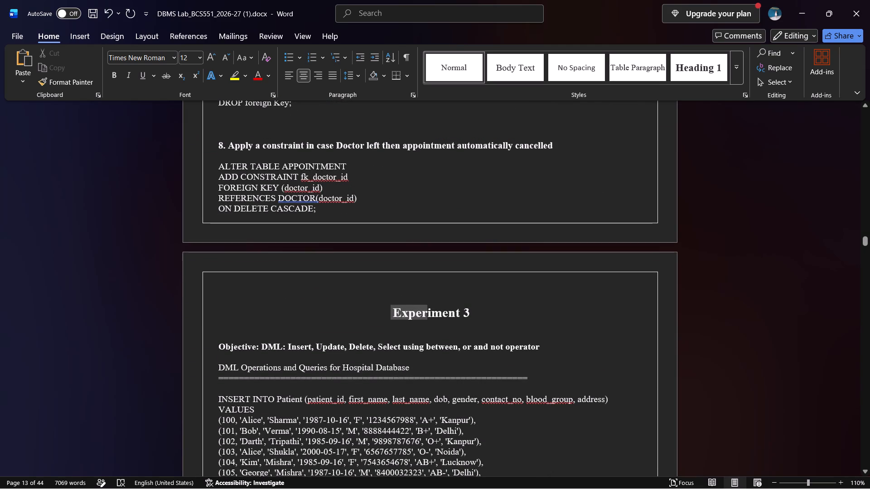
pyautogui.moveTo(445, 313); pyautogui.dragTo(469, 311)
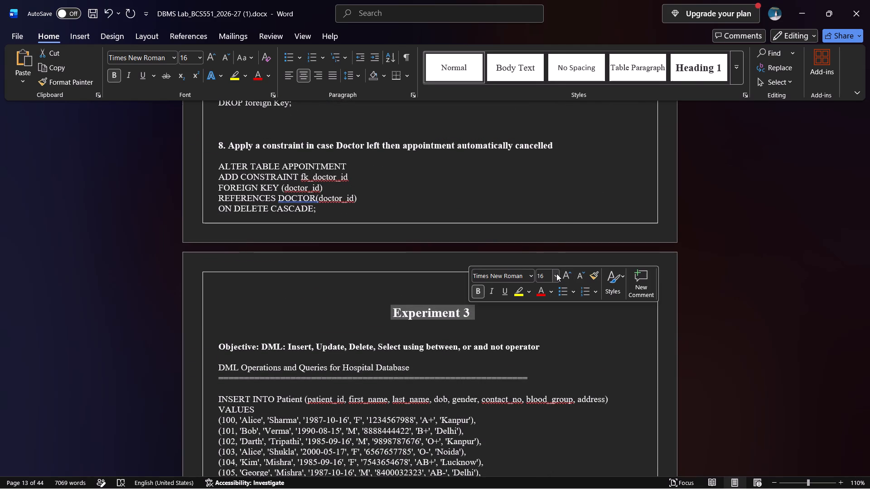
pyautogui.click(556, 273)
pyautogui.click(547, 125)
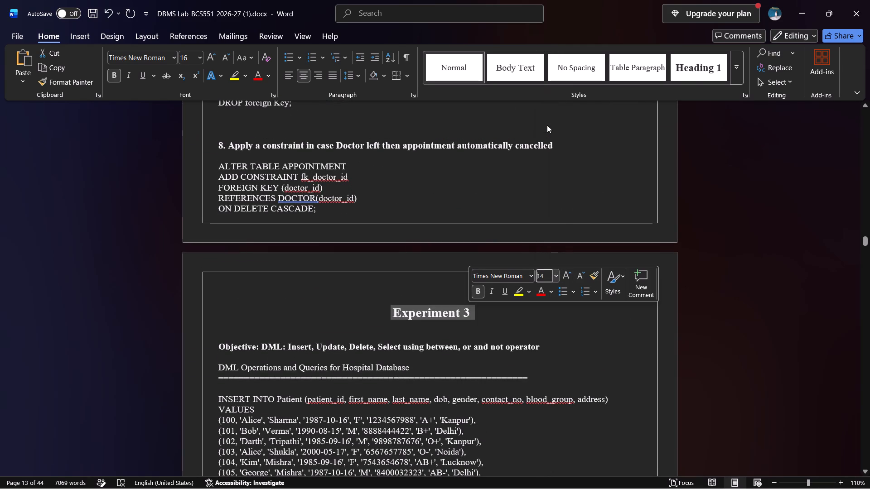
# Delete the blank line above the 'Experiment 3' heading and compare its placement with the 'Experiment-2' heading.
pyautogui.click(410, 287)
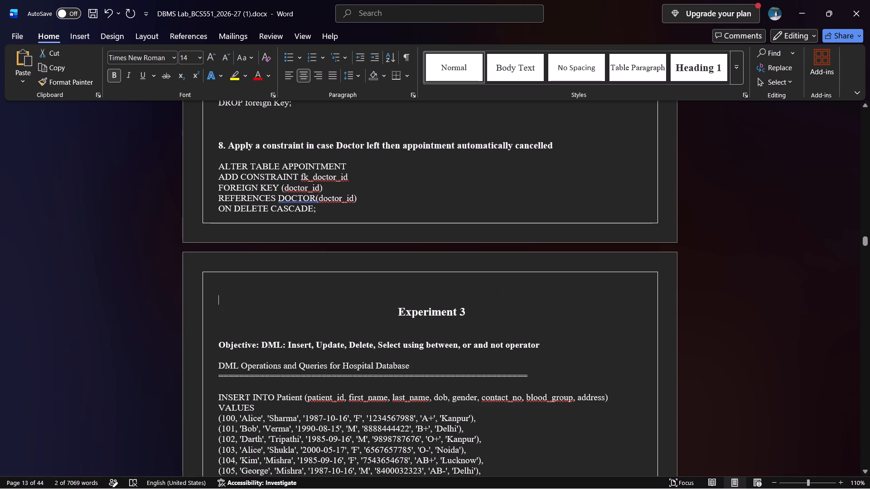
pyautogui.press('BackSpace')
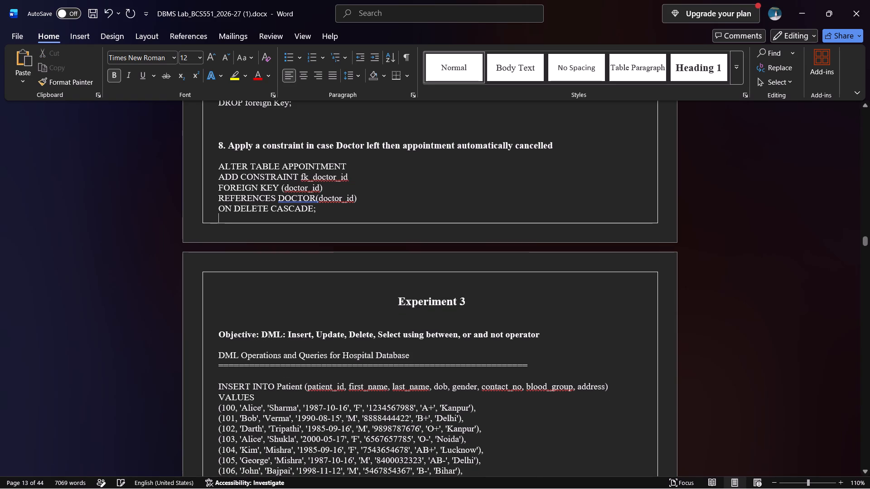
pyautogui.scroll(6, 470, 225)
pyautogui.hscroll(2, 470, 225)
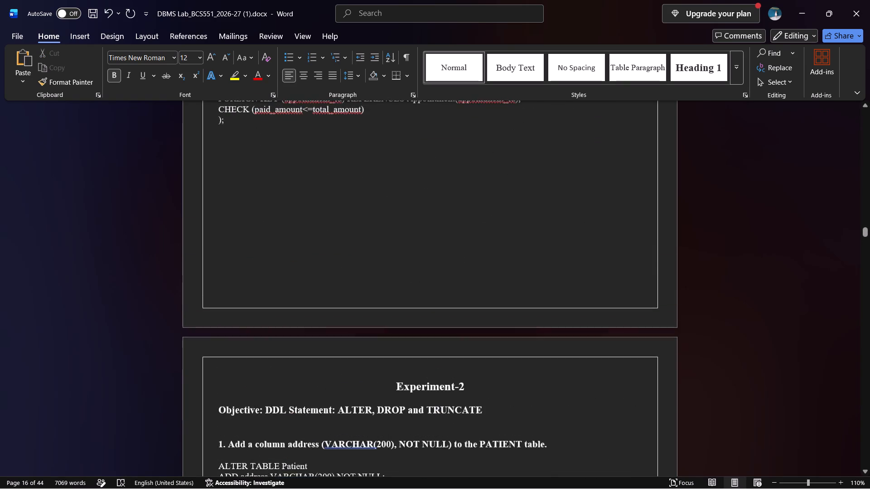
pyautogui.hscroll(3, 470, 225)
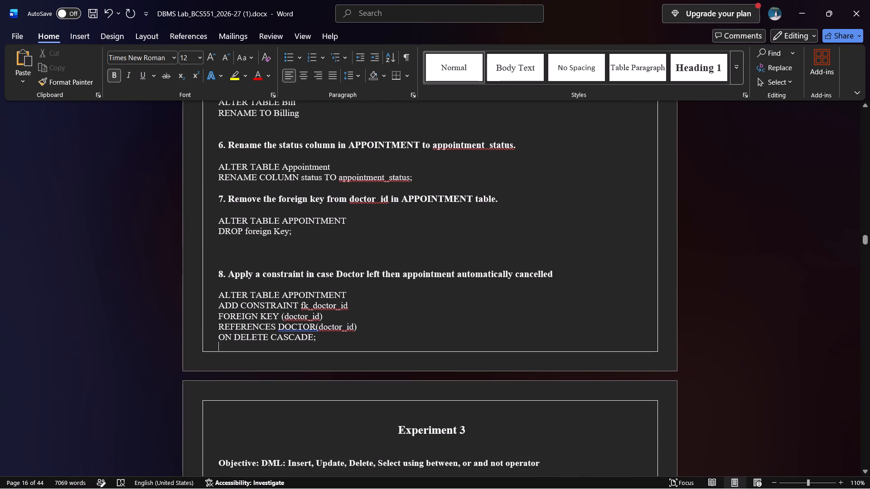
# Delete a blank line between the 'Experiment 3' heading and its DML objective line.
pyautogui.click(348, 445)
pyautogui.press('Down')
pyautogui.press('BackSpace')
pyautogui.press('BackSpace')
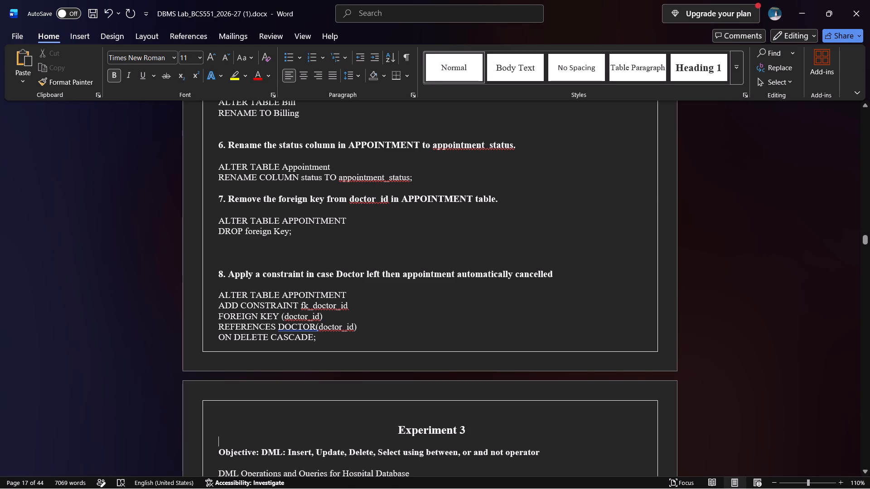
# Set the font size of the 'Objective: DML: Insert, Update, Delete, Select' line under 'Experiment 3' to 12, matching the 'Experiment-2' layout.
pyautogui.scroll(5, 452, 379)
pyautogui.hscroll(3, 452, 379)
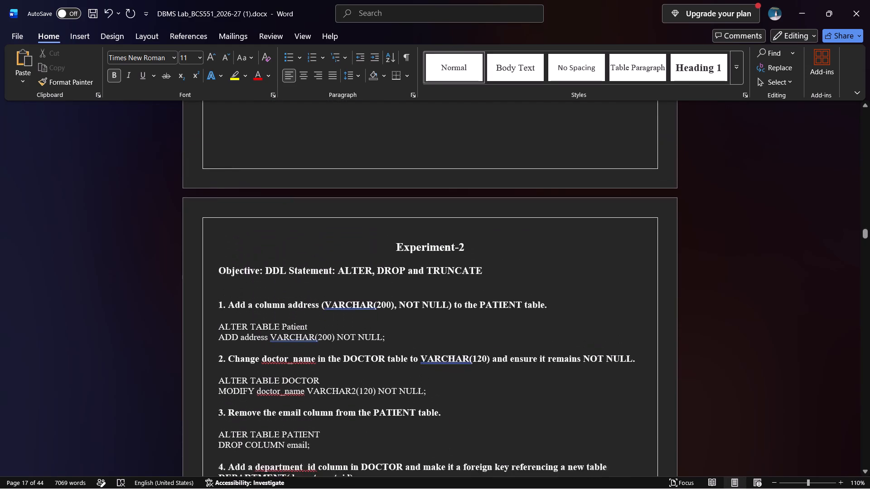
pyautogui.hscroll(2, 452, 379)
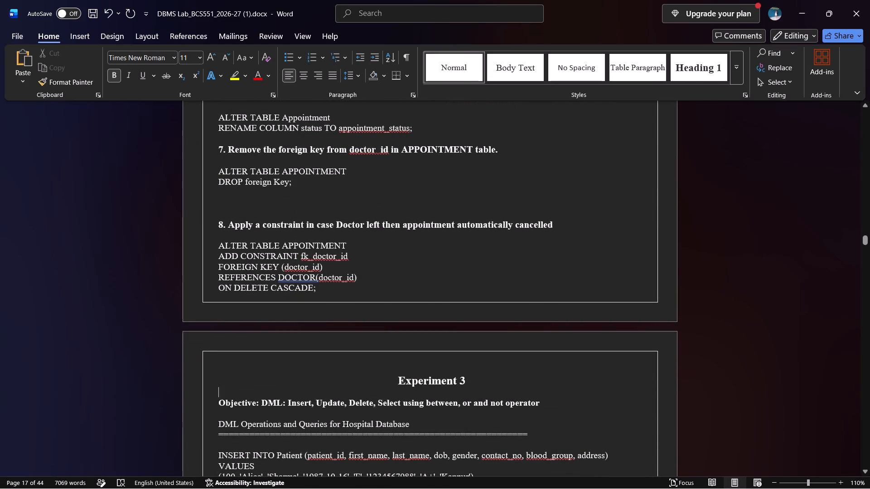
pyautogui.moveTo(217, 404); pyautogui.dragTo(537, 404)
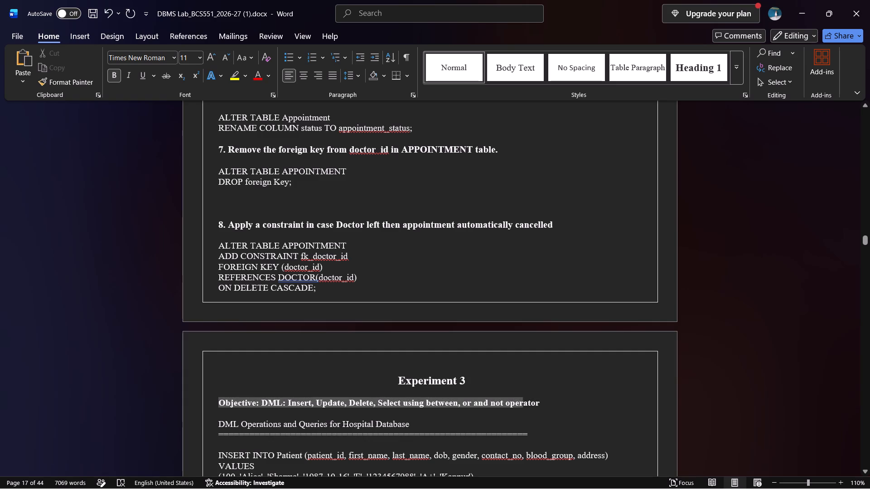
pyautogui.moveTo(537, 404); pyautogui.dragTo(577, 403)
pyautogui.click(662, 365)
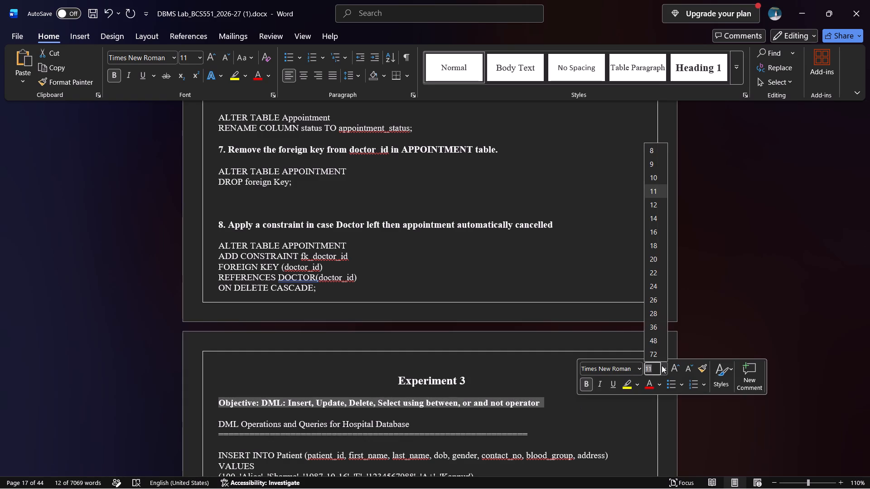
pyautogui.click(652, 204)
# Look back through the document from the 'Experiment 3' page to the cover page and Table of Contents.
pyautogui.scroll(4, 506, 208)
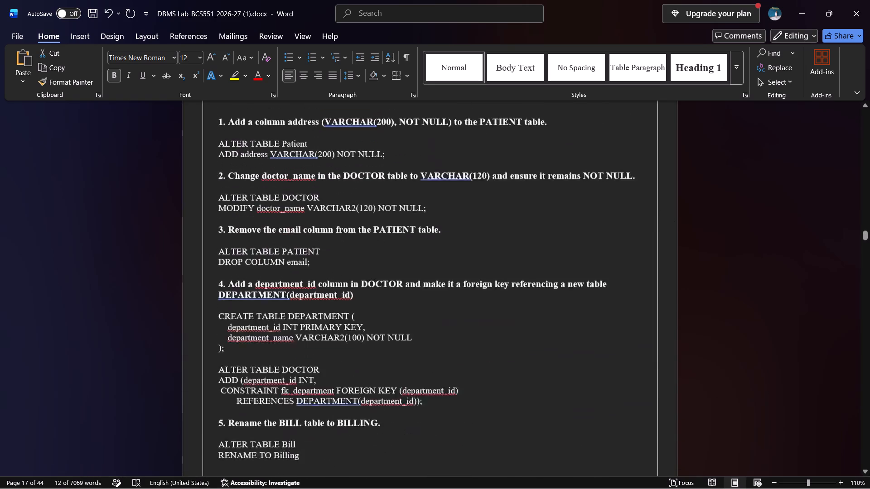
pyautogui.scroll(7, 506, 208)
pyautogui.scroll(20, 506, 208)
pyautogui.scroll(9, 506, 208)
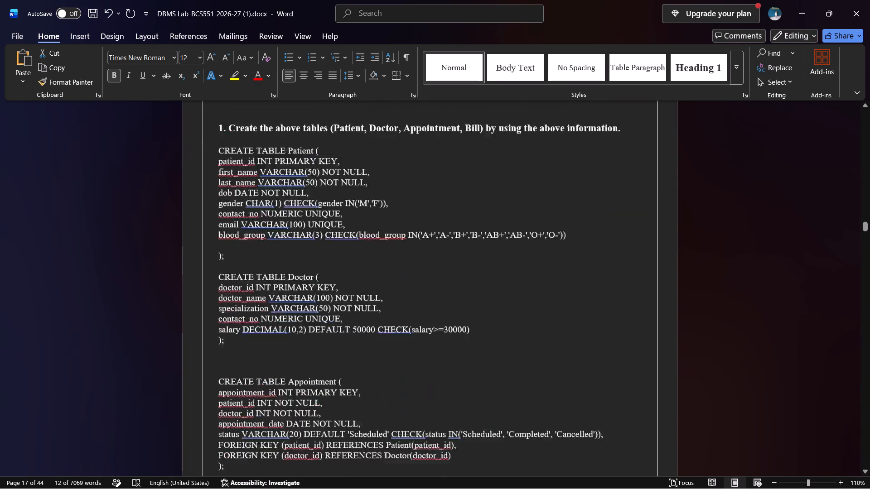
pyautogui.scroll(20, 506, 208)
pyautogui.scroll(20, 506, 208)
pyautogui.scroll(20, 506, 208)
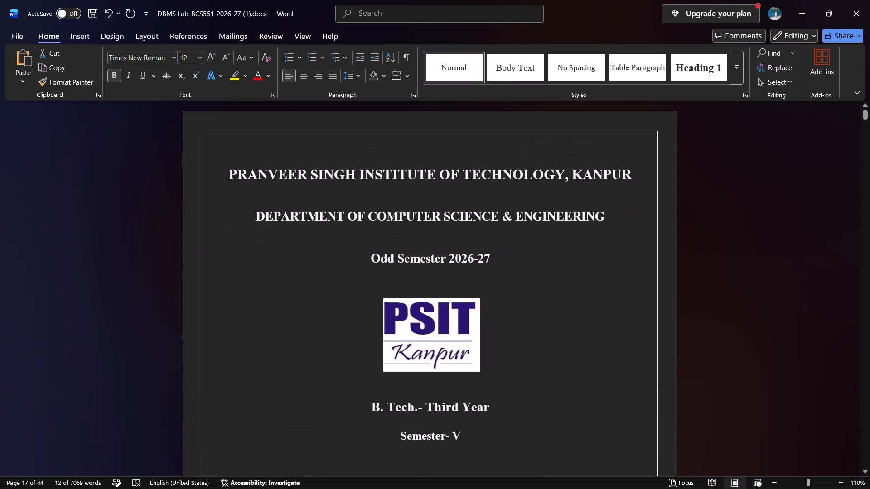
pyautogui.press('Down')
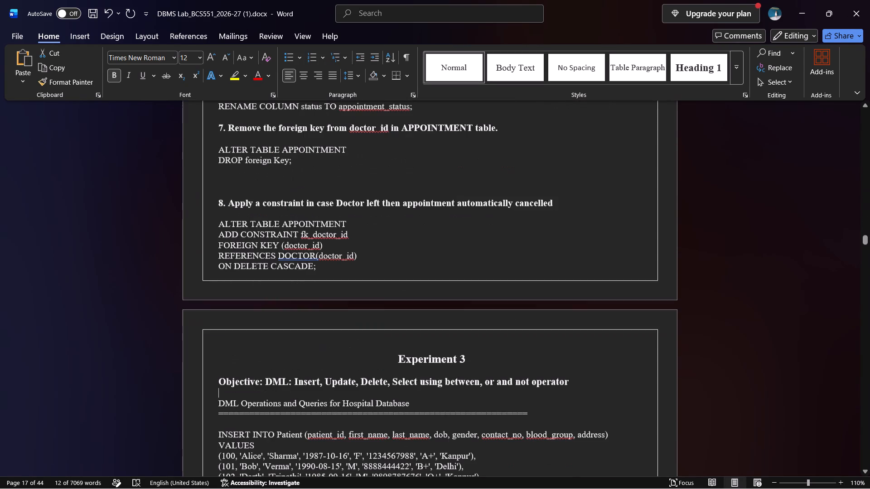
pyautogui.press('Up')
pyautogui.press('Up')
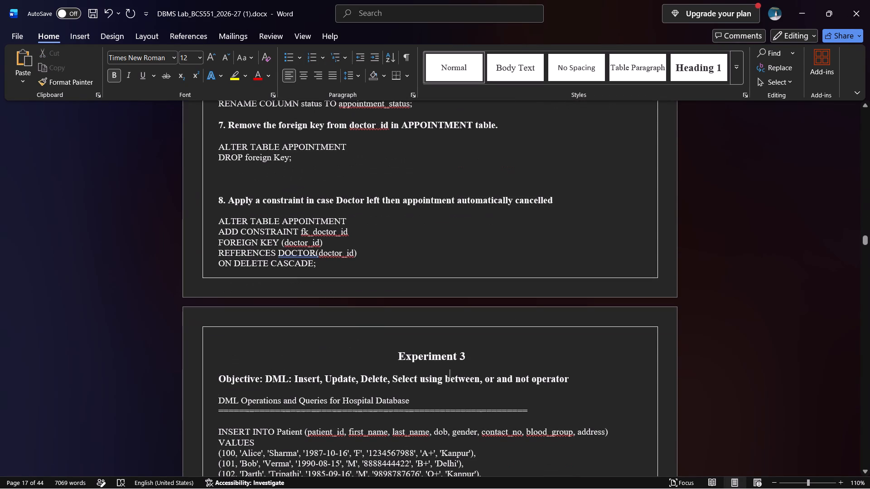
pyautogui.press('Up')
pyautogui.press('Up')
pyautogui.press('Up')
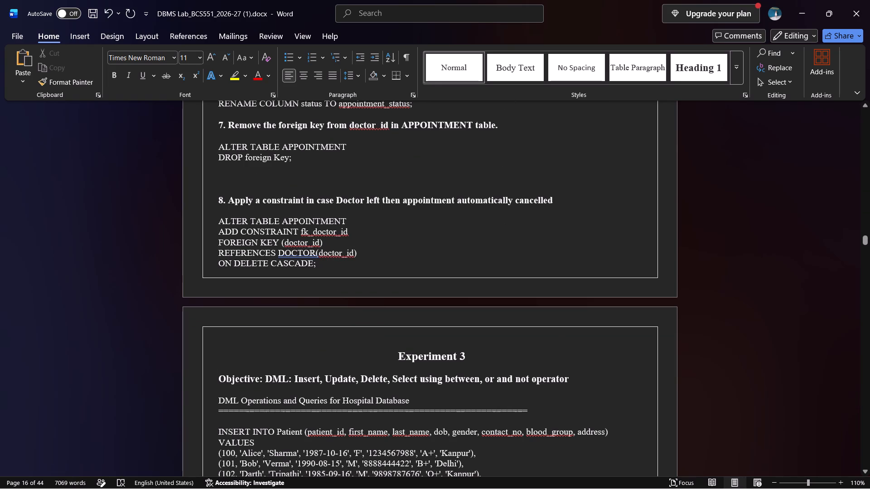
pyautogui.scroll(15, 506, 208)
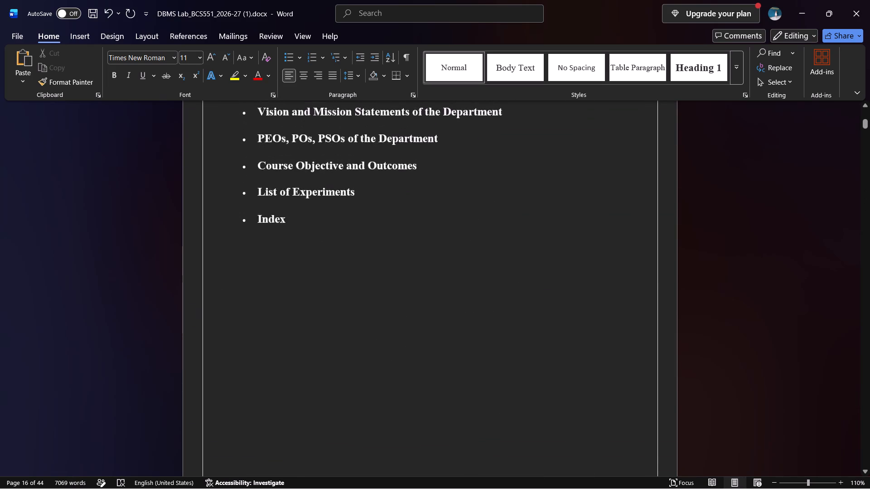
pyautogui.scroll(16, 506, 208)
pyautogui.scroll(-7, 506, 208)
# Switch the document view to full-screen mode.
pyautogui.click(855, 91)
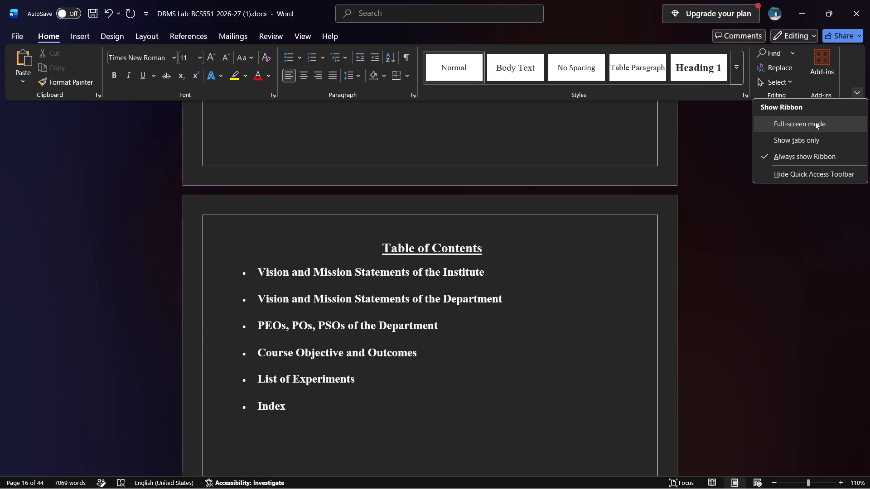
pyautogui.click(815, 122)
# Review the layout of the front pages from the cover page through to the 'Department Program Outcomes (POs)' page.
pyautogui.scroll(2, 529, 155)
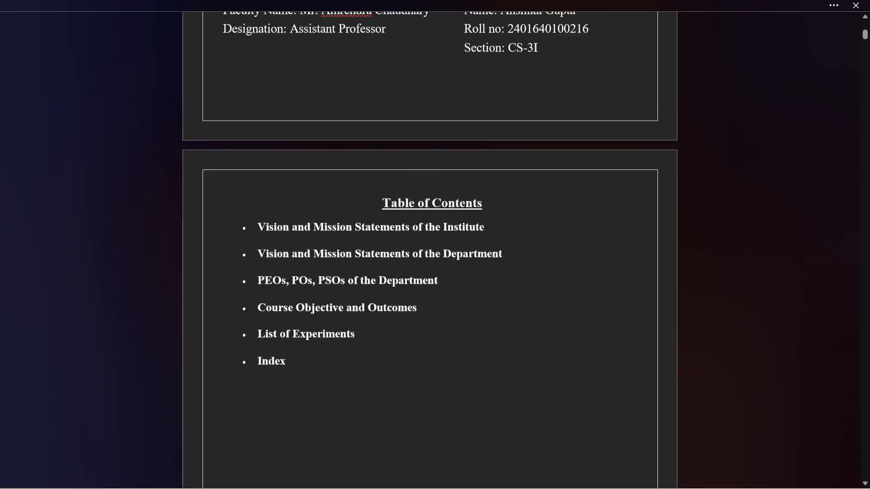
pyautogui.scroll(7, 529, 155)
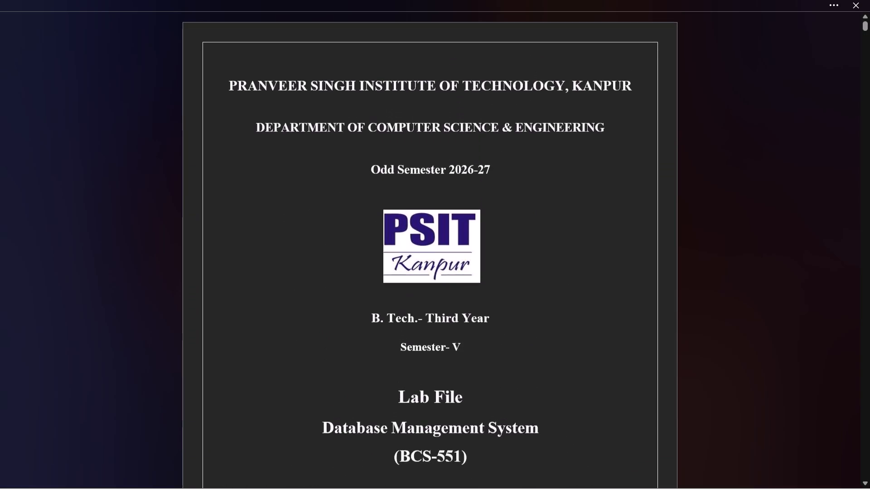
pyautogui.scroll(-7, 529, 155)
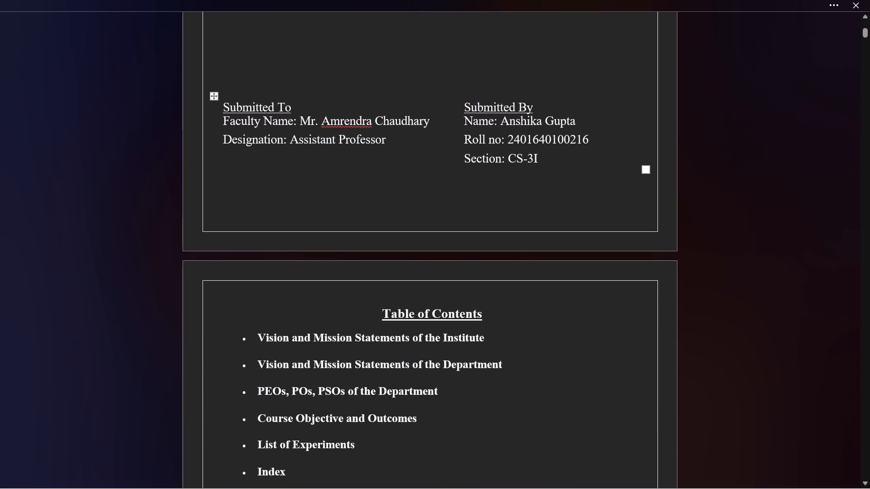
pyautogui.scroll(-8, 391, 264)
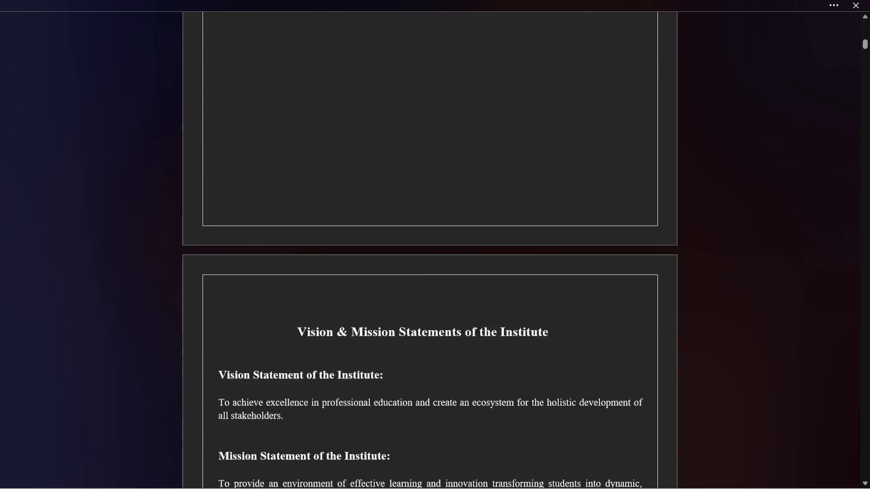
pyautogui.scroll(-2, 391, 264)
pyautogui.scroll(-4, 505, 251)
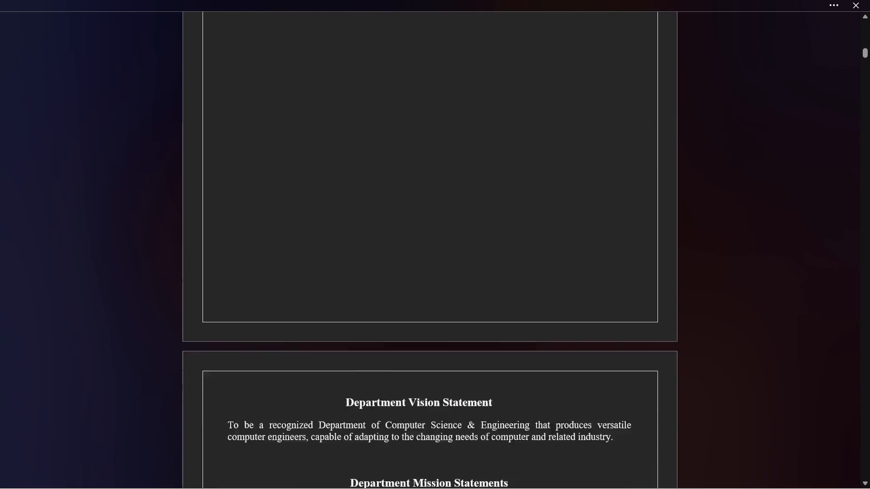
pyautogui.scroll(-5, 505, 251)
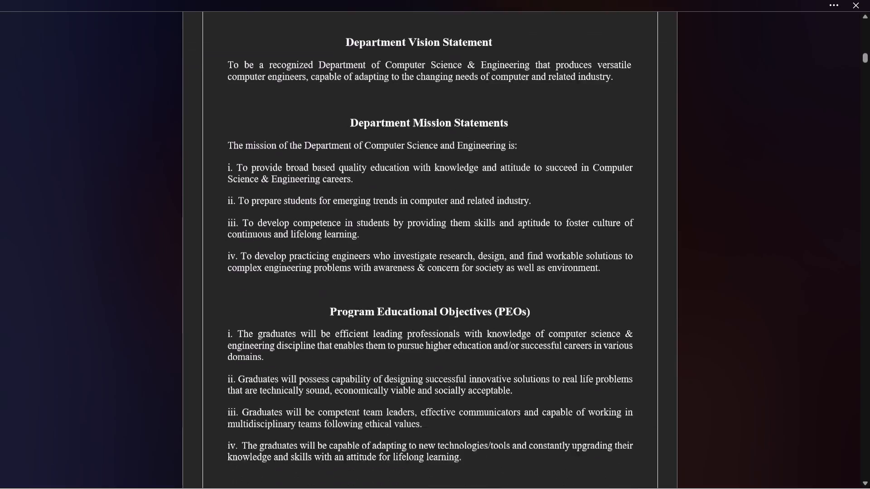
pyautogui.scroll(-5, 485, 277)
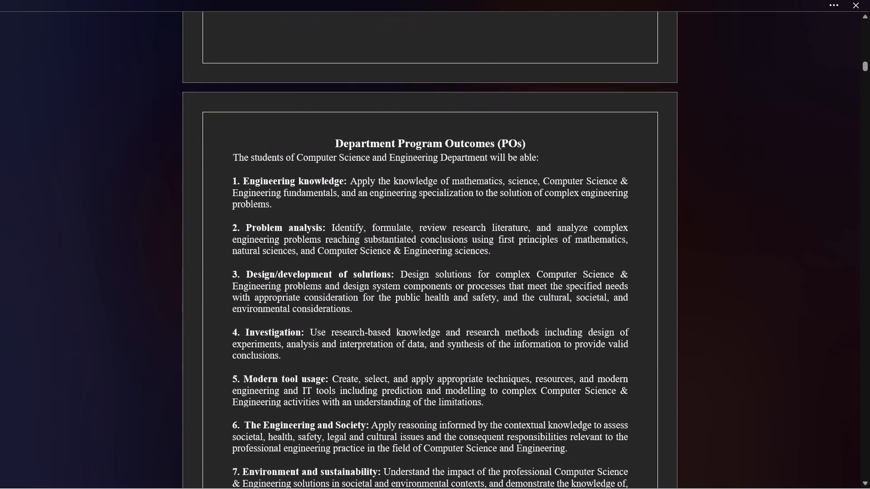
# Insert a blank line between the 'Department Program Outcomes (POs)' heading and its introductory sentence.
pyautogui.click(536, 144)
pyautogui.press('Return')
# Review the program outcomes, Course Outcomes, List of Experiments and INDEX pages through to the start of 'Experiment-0'.
pyautogui.scroll(-7, 536, 144)
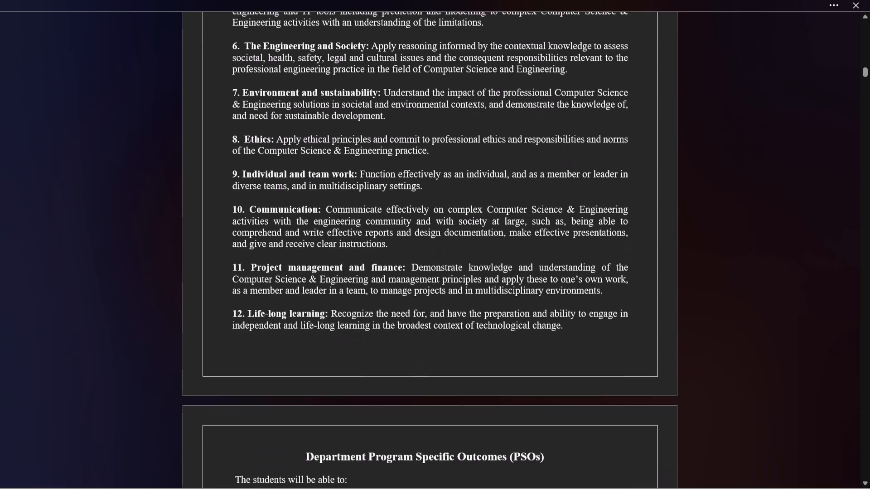
pyautogui.hscroll(3, 536, 144)
pyautogui.scroll(-1, 536, 144)
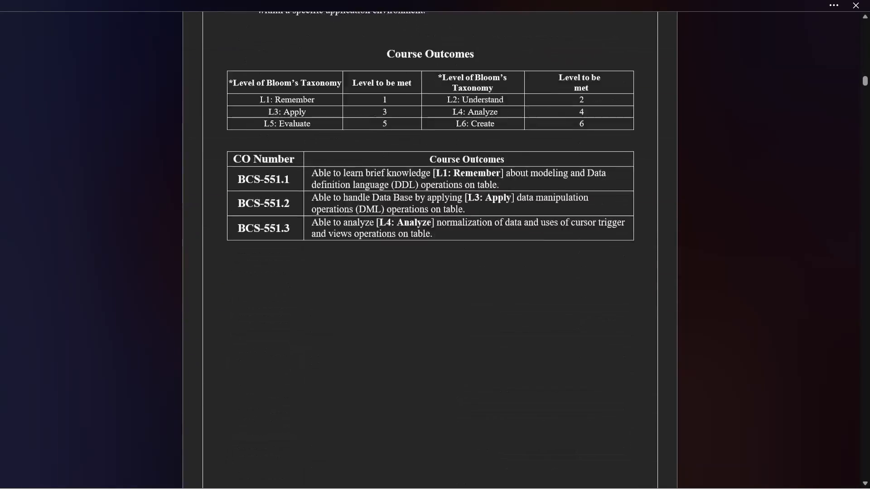
pyautogui.scroll(-6, 536, 144)
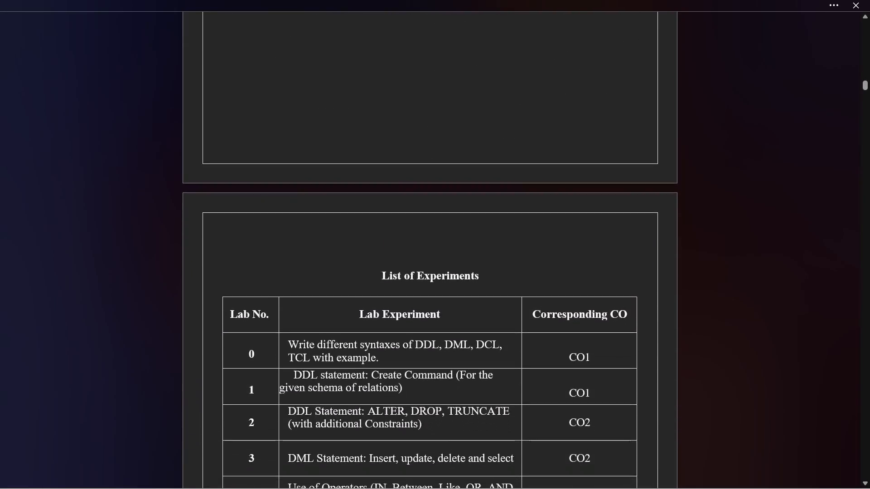
pyautogui.hscroll(5, 536, 144)
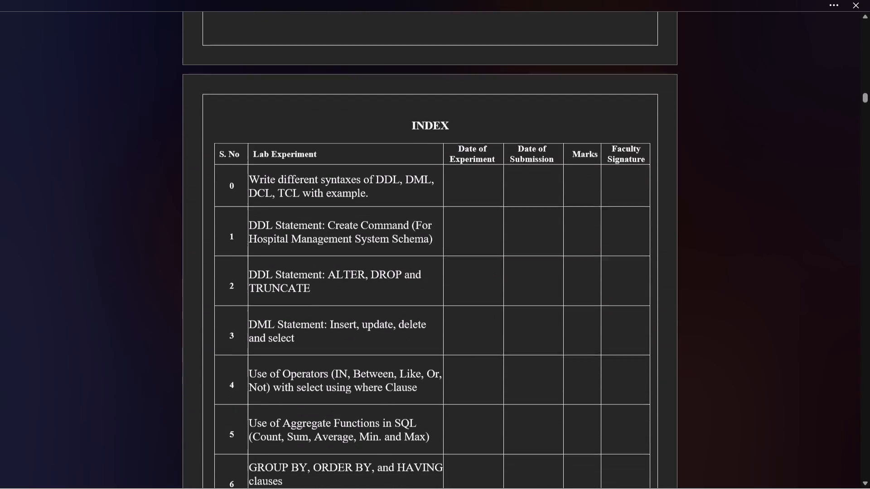
pyautogui.hscroll(1, 536, 144)
pyautogui.scroll(-6, 536, 144)
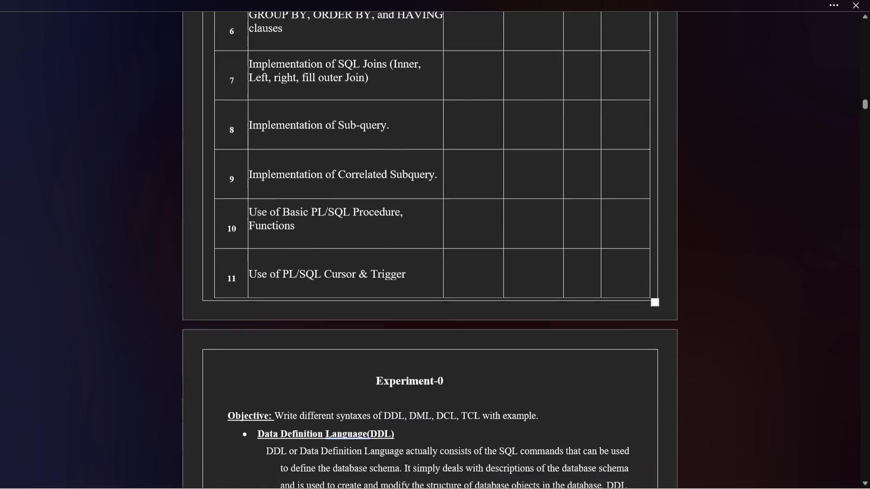
pyautogui.scroll(-1, 539, 137)
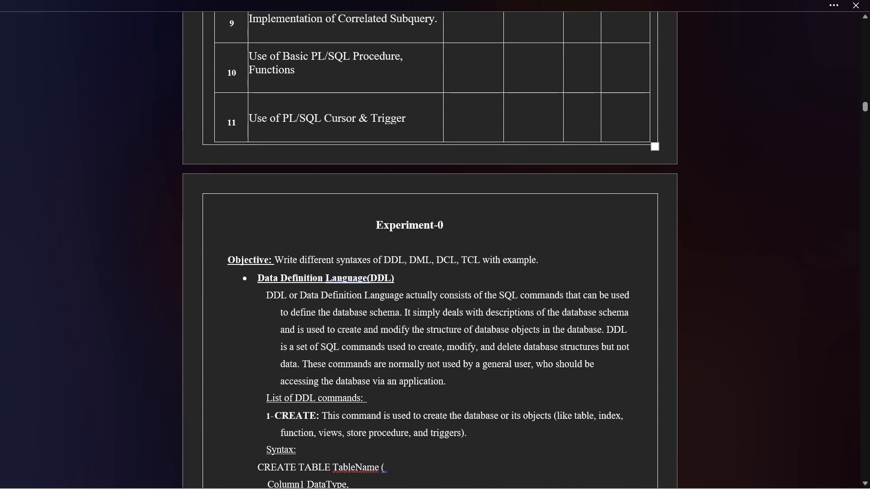
pyautogui.scroll(-1, 429, 275)
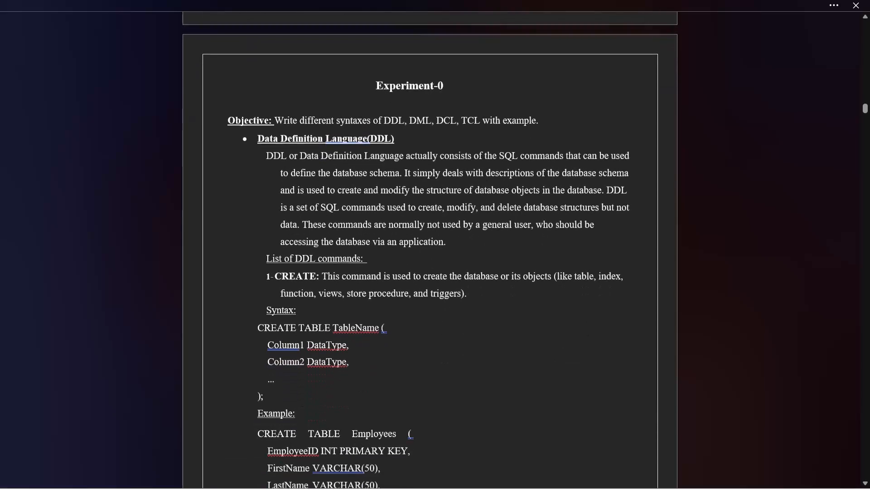
pyautogui.scroll(-1, 429, 275)
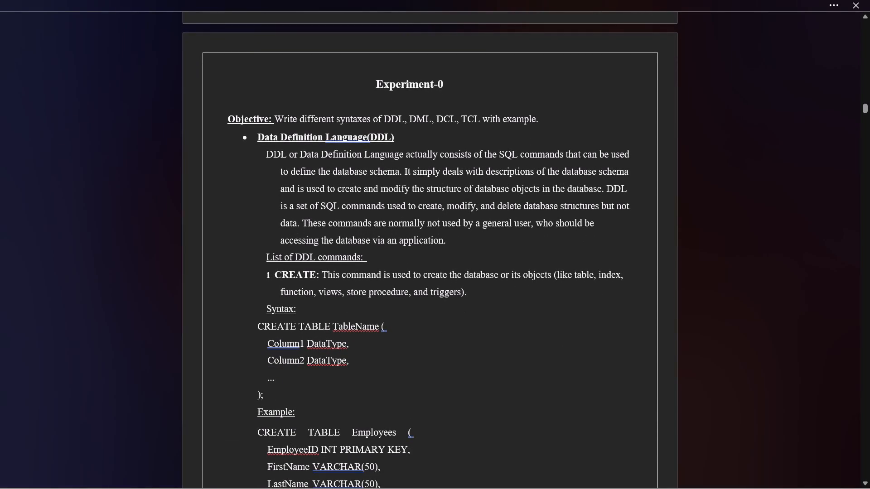
# Make the underlined 'List of DDL commands:' subheading in 'Experiment-0' bold.
pyautogui.moveTo(261, 254); pyautogui.dragTo(367, 258)
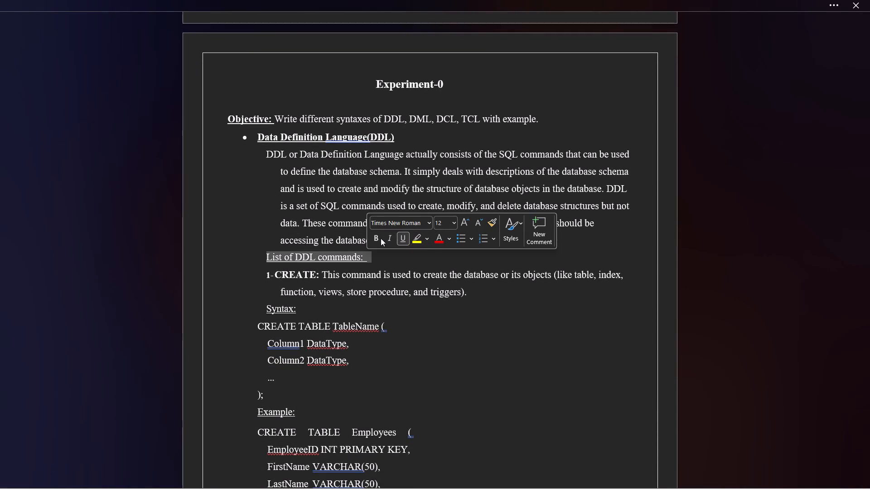
pyautogui.click(373, 238)
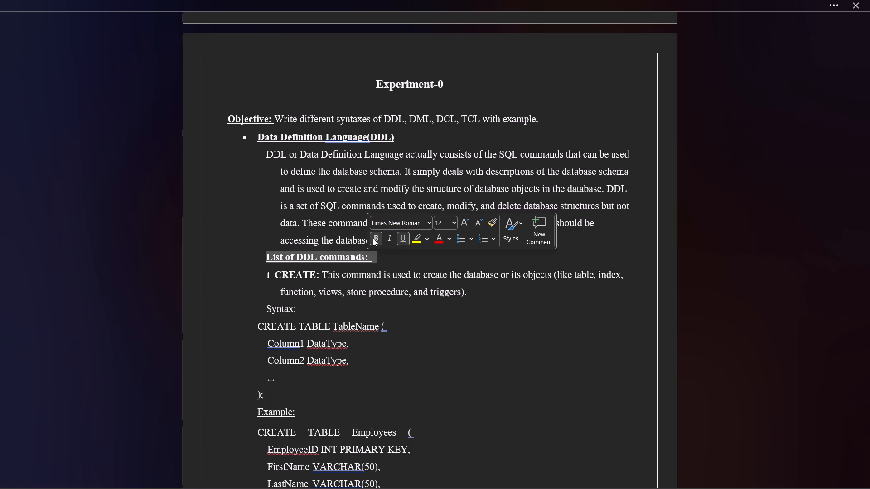
pyautogui.click(393, 265)
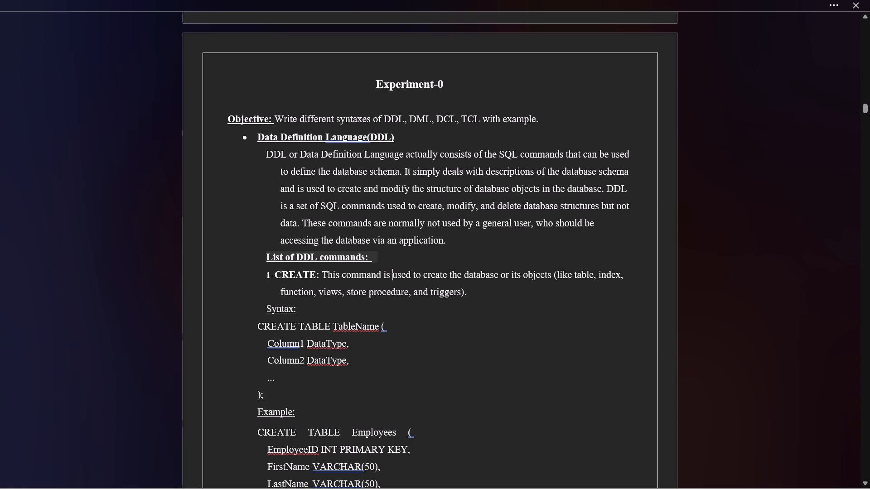
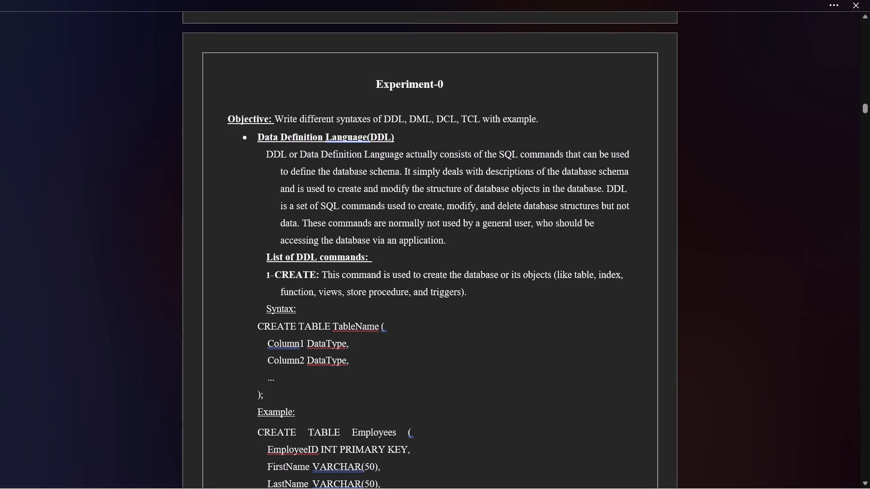
# Remove the underline from the bold 'List of DDL commands:' subheading in 'Experiment-0'.
pyautogui.moveTo(264, 259); pyautogui.dragTo(370, 258)
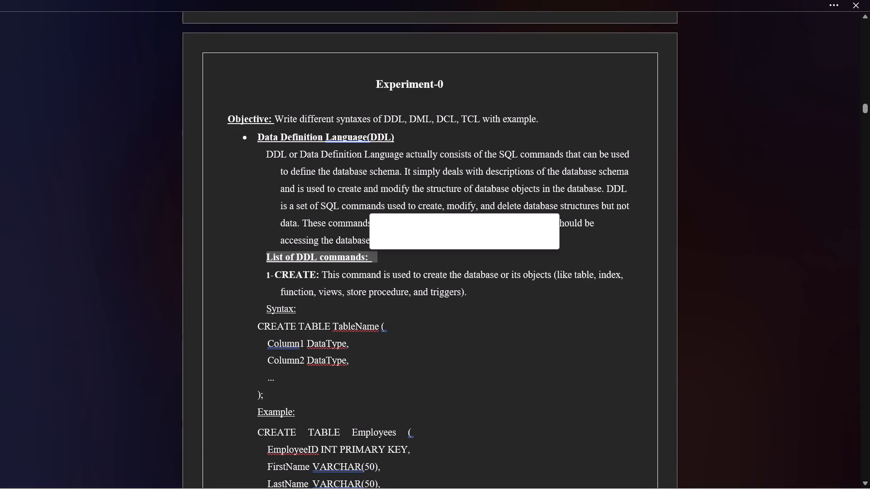
pyautogui.click(405, 236)
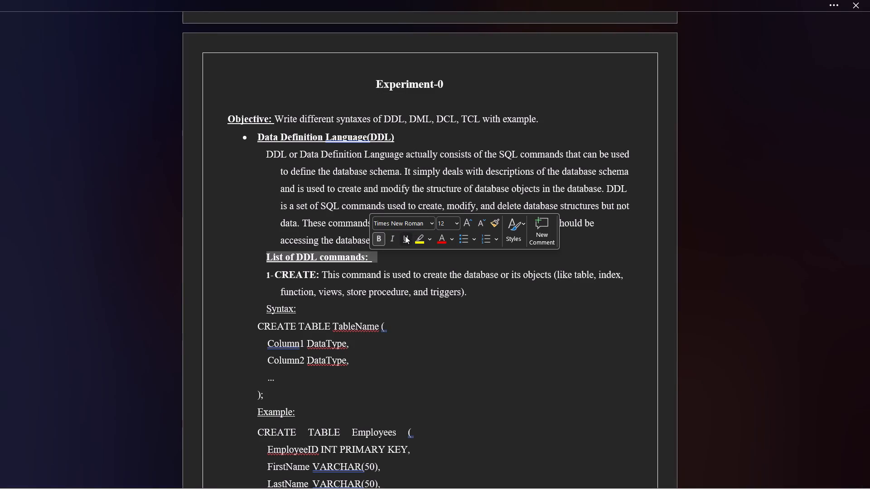
pyautogui.click(256, 193)
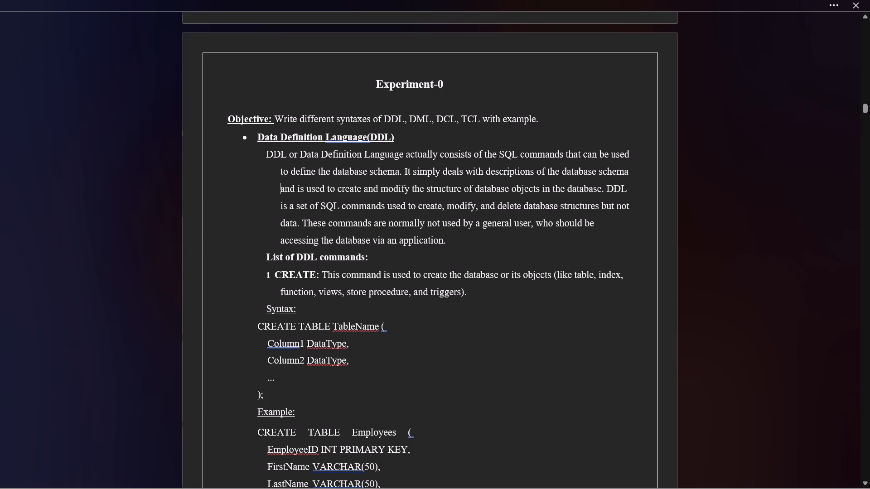
# Set the font size of the list numbers before the DDL commands (CREATE, DROP, ALTER and so on) to 12.
pyautogui.scroll(-4, 419, 329)
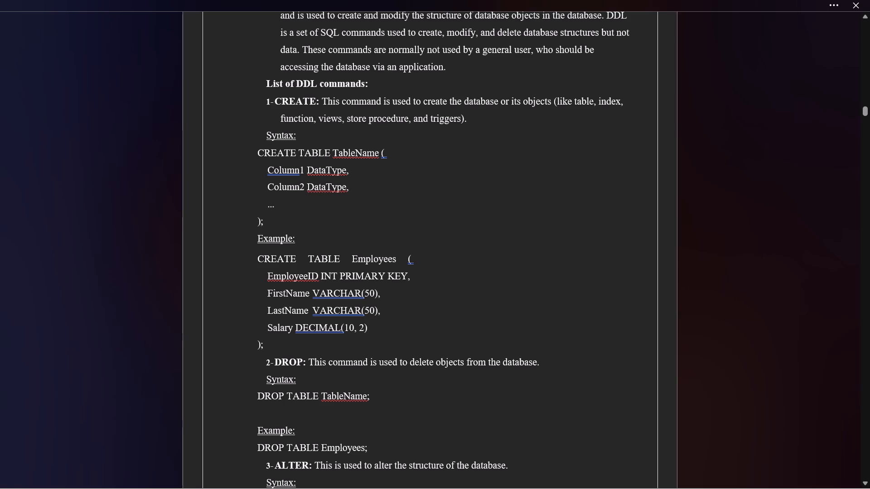
pyautogui.moveTo(263, 362); pyautogui.dragTo(271, 362)
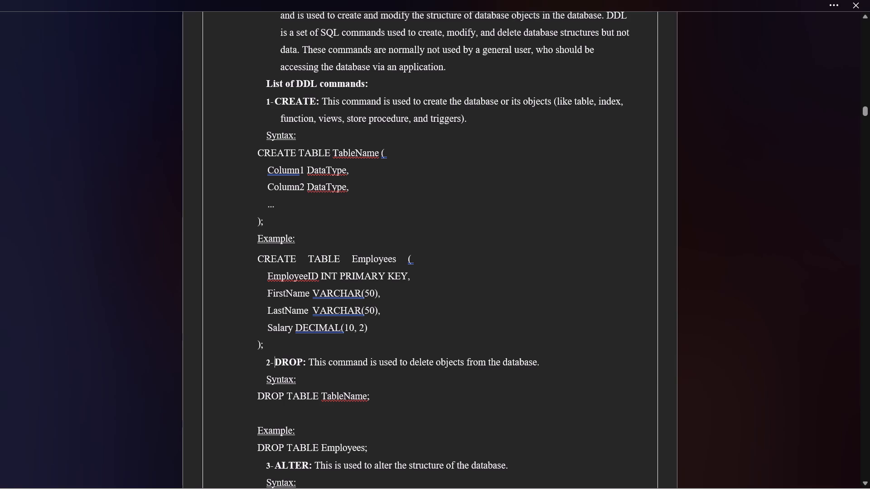
pyautogui.click(271, 362)
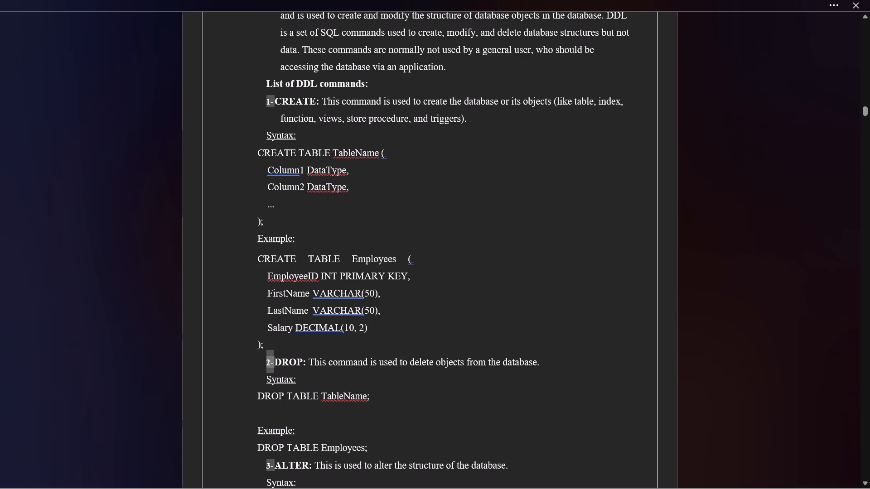
pyautogui.moveTo(261, 364); pyautogui.dragTo(270, 363)
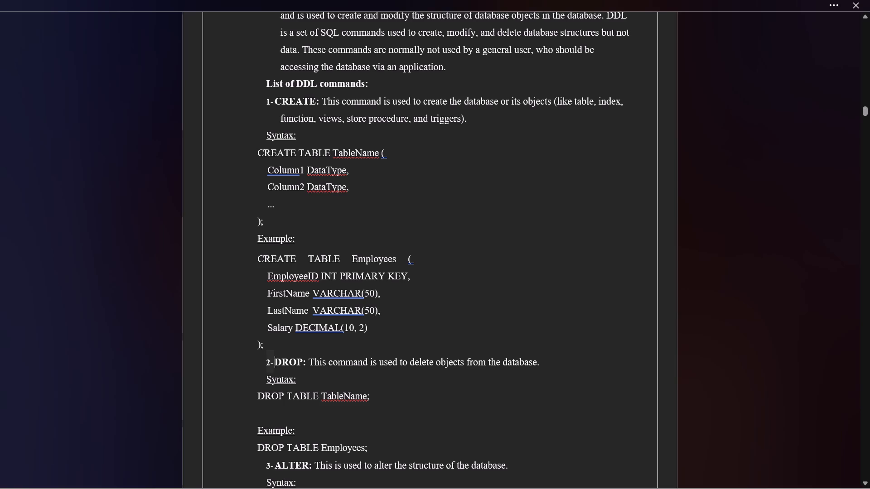
pyautogui.moveTo(265, 363); pyautogui.dragTo(270, 363)
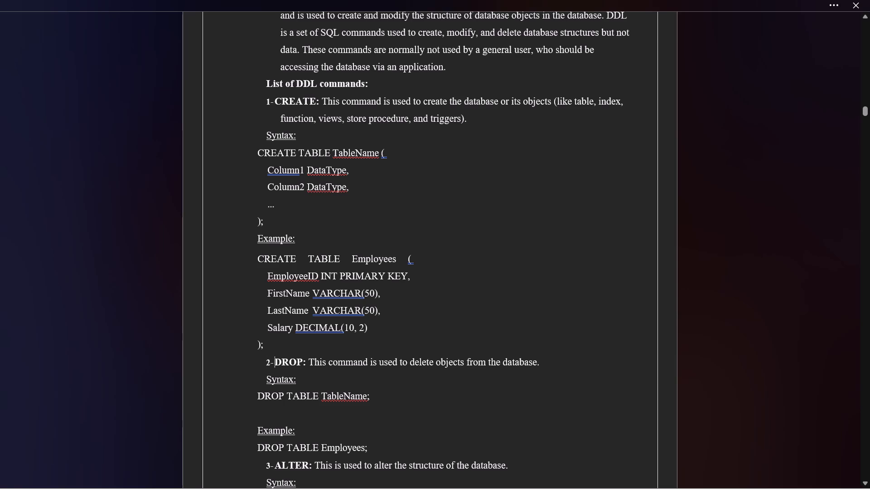
pyautogui.click(270, 363)
pyautogui.rightClick(270, 363)
pyautogui.rightClick(270, 363)
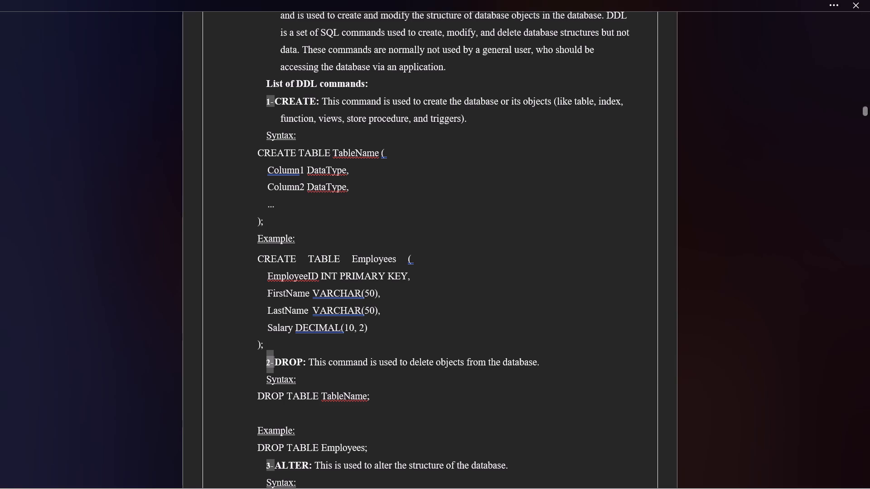
pyautogui.click(355, 384)
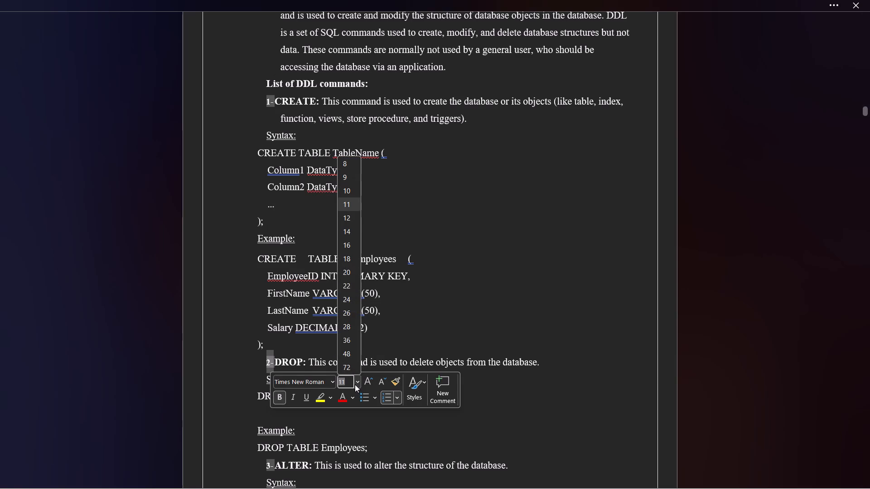
pyautogui.click(343, 217)
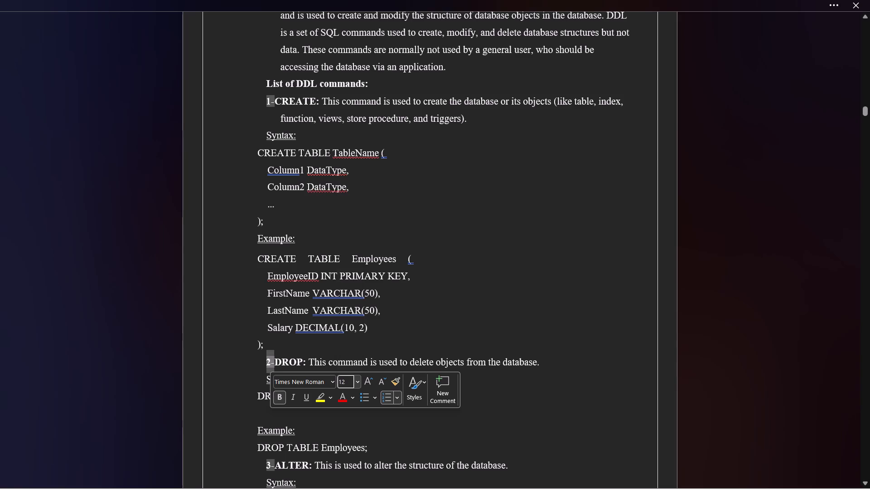
pyautogui.click(473, 302)
# Make the 'List of DML commands:' subheading bold and remove its underline.
pyautogui.scroll(-2, 423, 343)
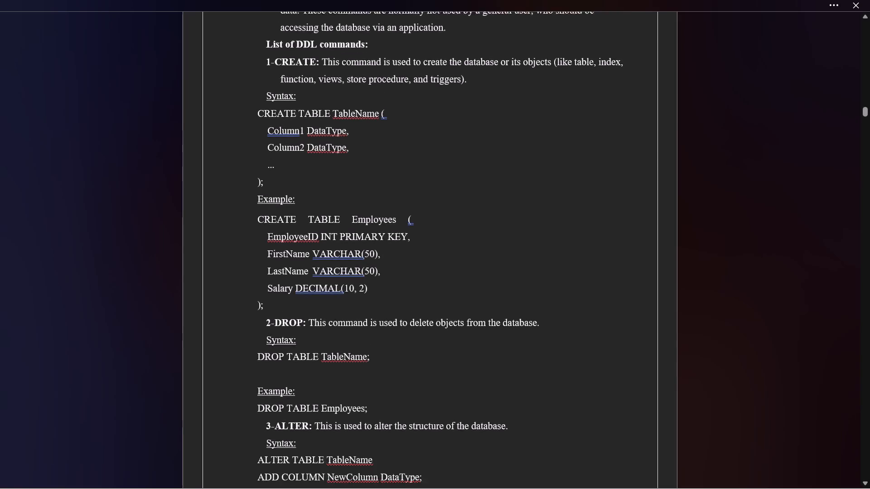
pyautogui.scroll(-5, 423, 343)
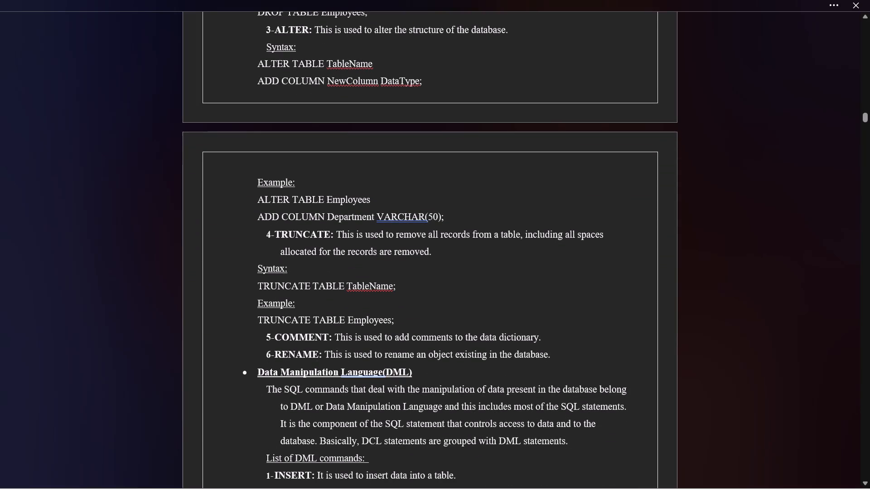
pyautogui.scroll(-4, 423, 343)
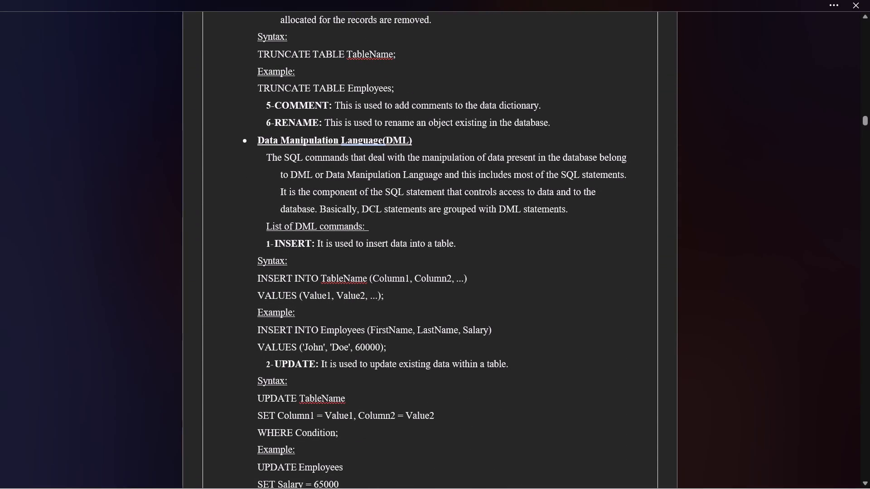
pyautogui.moveTo(261, 226); pyautogui.dragTo(363, 225)
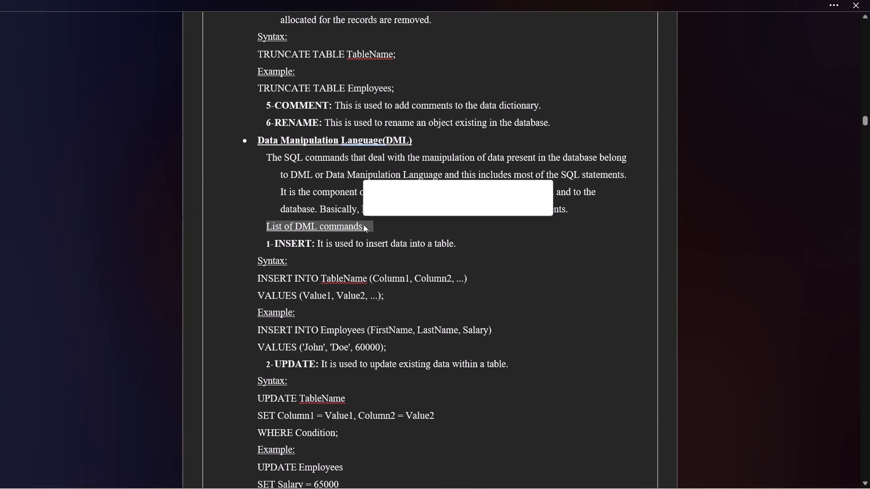
pyautogui.click(372, 200)
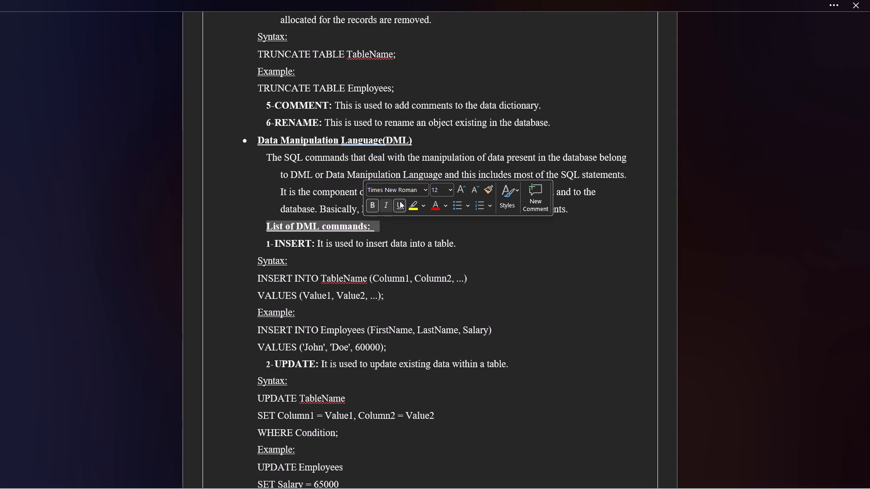
pyautogui.click(400, 201)
pyautogui.click(434, 225)
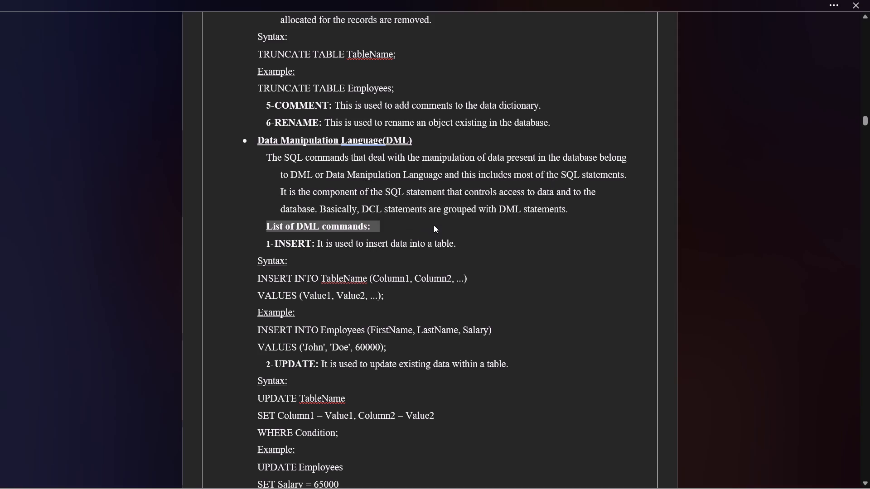
# Make the 'List of DCL commands:' subheading under Data Control Language bold and remove its underline.
pyautogui.scroll(-1, 434, 225)
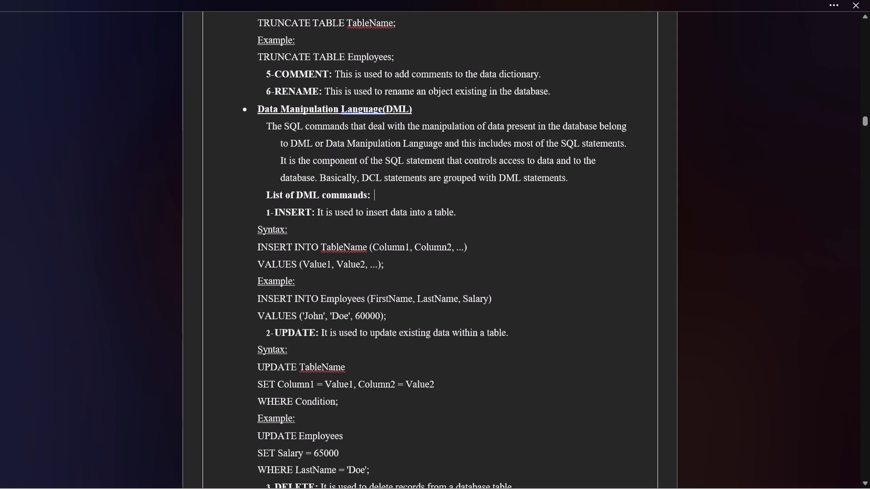
pyautogui.scroll(-2, 434, 225)
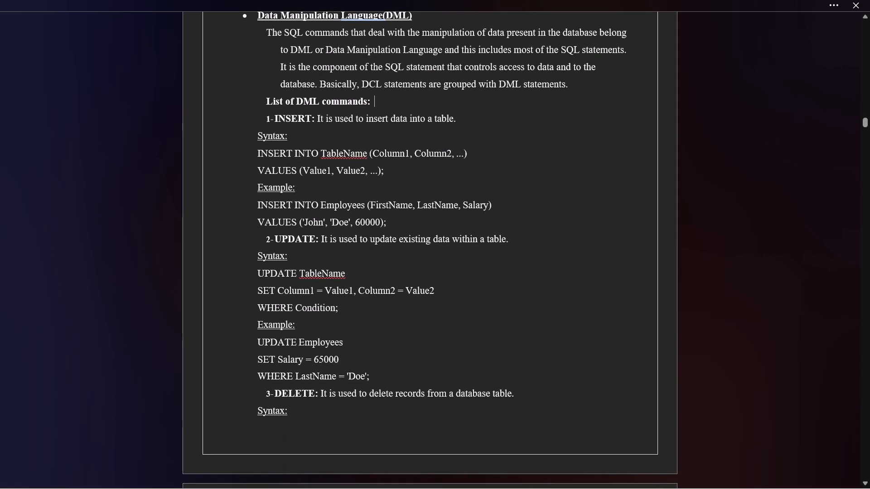
pyautogui.scroll(-1, 434, 225)
pyautogui.scroll(-3, 397, 330)
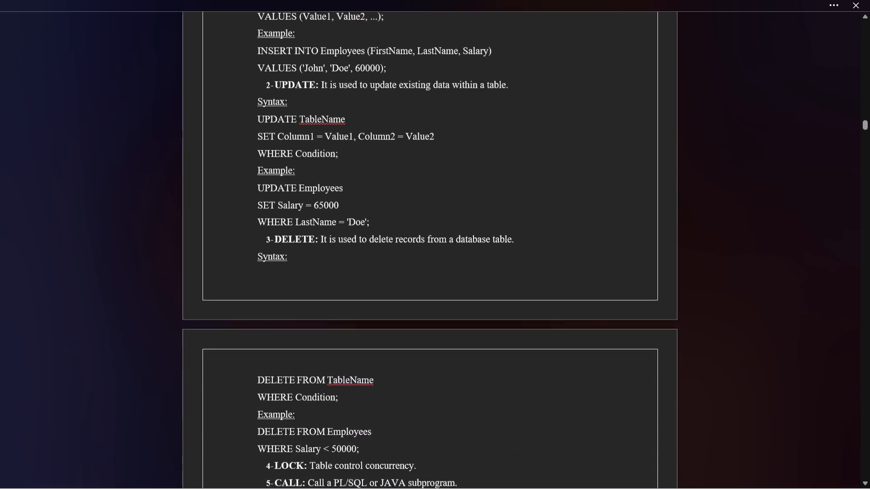
pyautogui.scroll(-4, 397, 330)
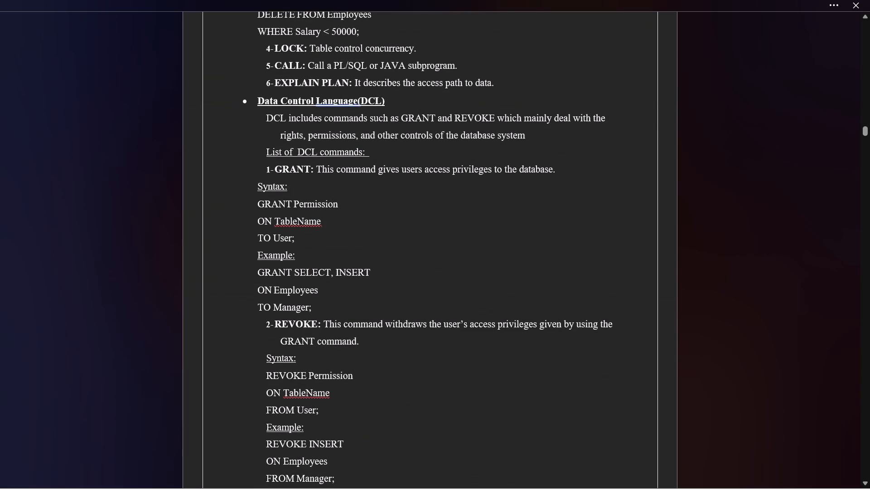
pyautogui.moveTo(258, 153); pyautogui.dragTo(352, 148)
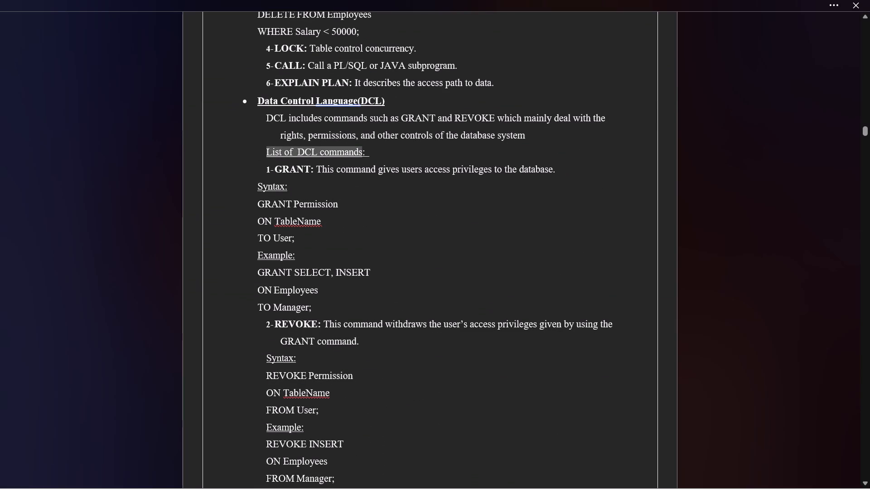
pyautogui.moveTo(352, 148); pyautogui.dragTo(370, 150)
pyautogui.click(375, 132)
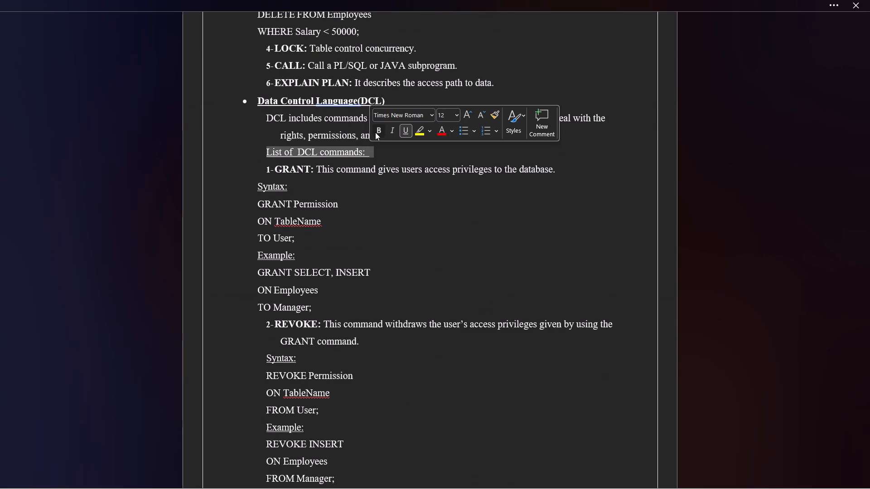
pyautogui.click(406, 130)
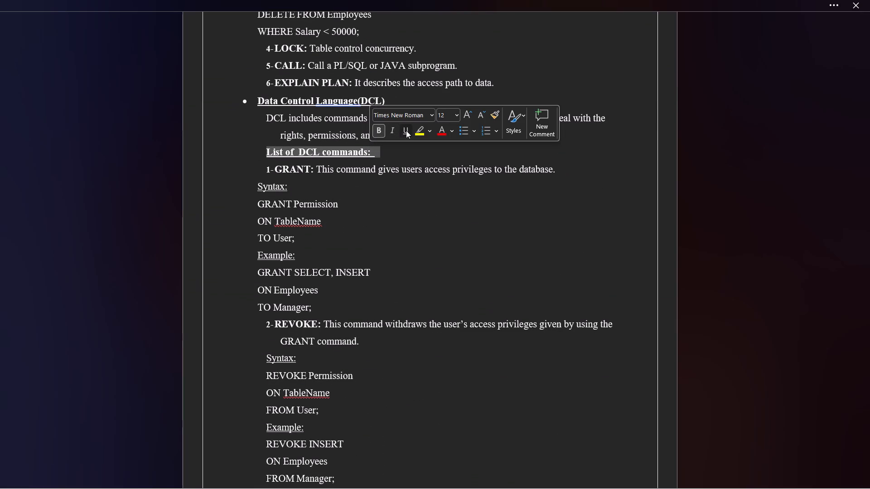
pyautogui.click(395, 201)
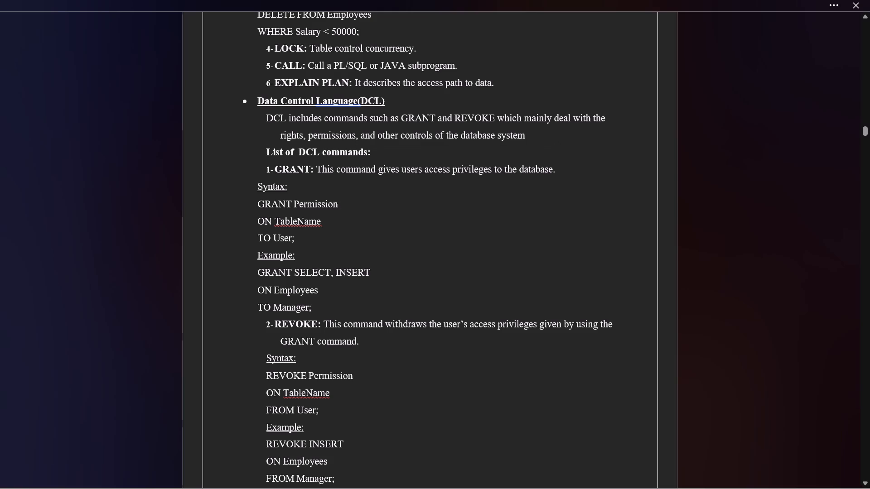
# Make the 'List of TCL commands:' subheading under Transaction Control Language bold and remove its underline.
pyautogui.scroll(-7, 359, 351)
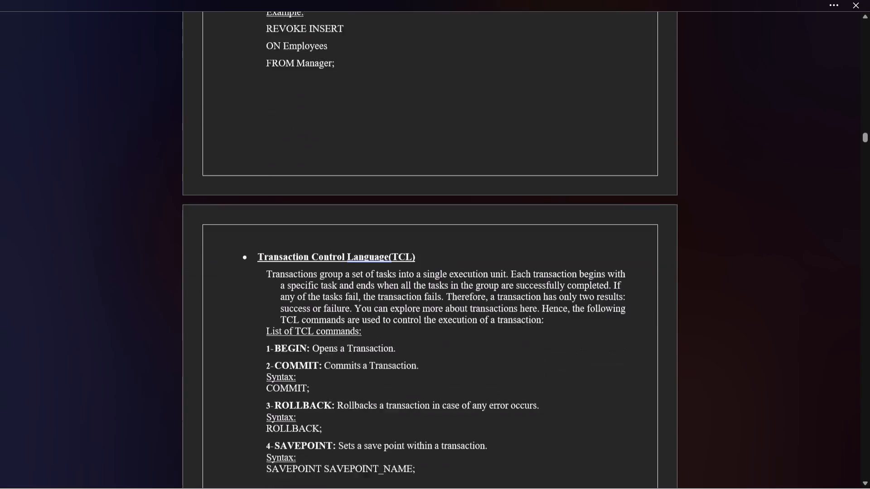
pyautogui.scroll(-1, 359, 351)
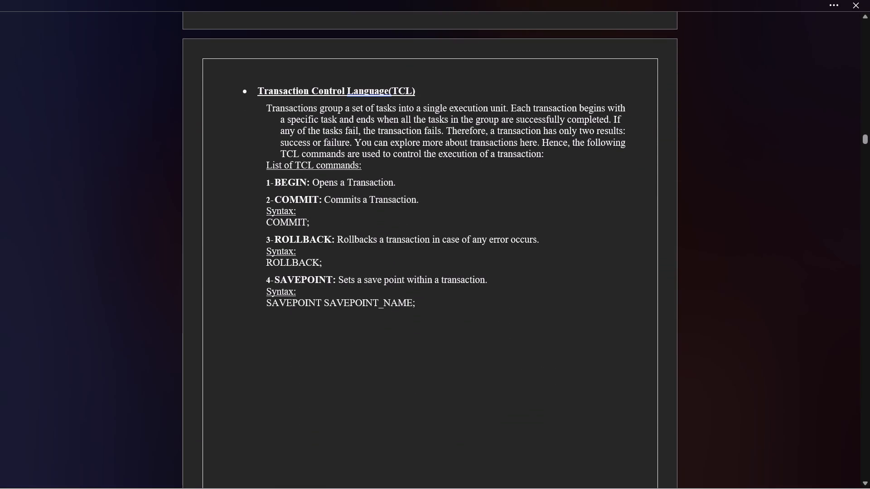
pyautogui.moveTo(263, 167); pyautogui.dragTo(366, 165)
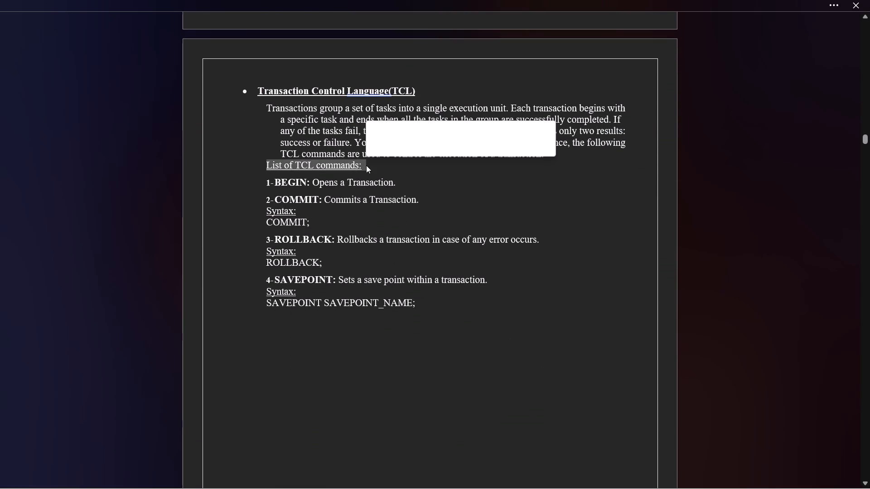
pyautogui.click(375, 143)
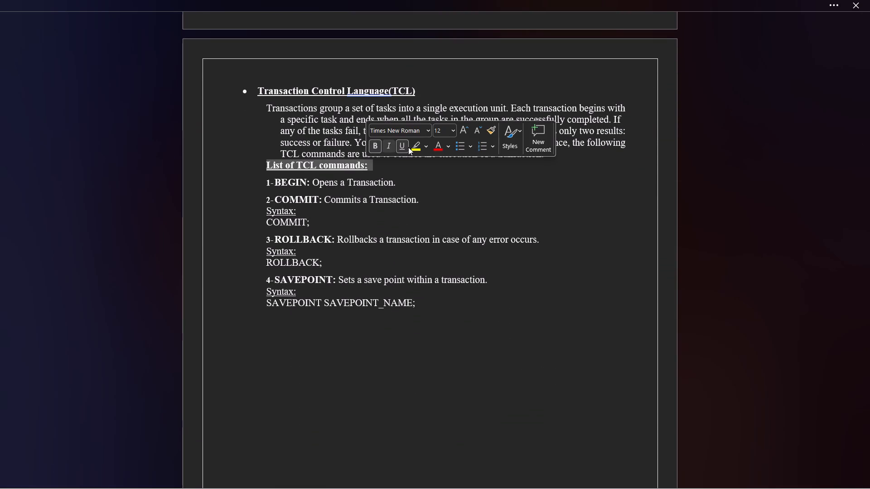
pyautogui.click(403, 144)
pyautogui.click(421, 179)
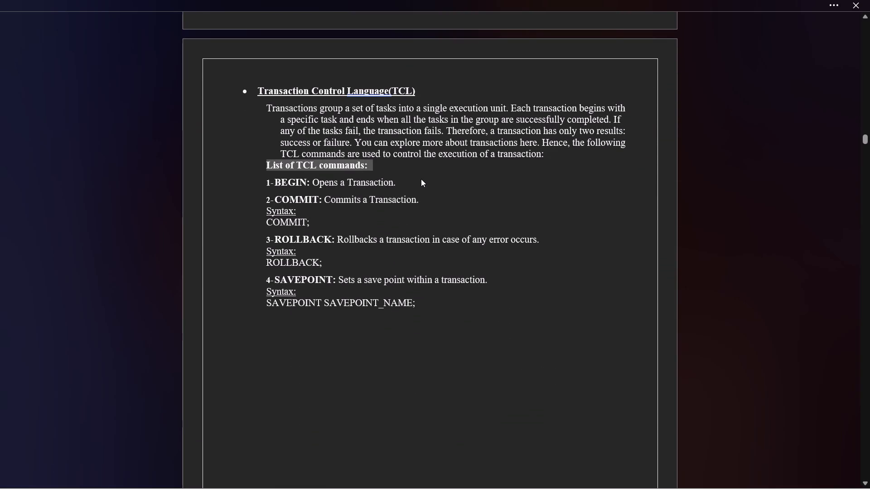
# Check the layout and the Objective line formatting of Experiment-1, Experiment-2 and Experiment 3.
pyautogui.scroll(-6, 357, 352)
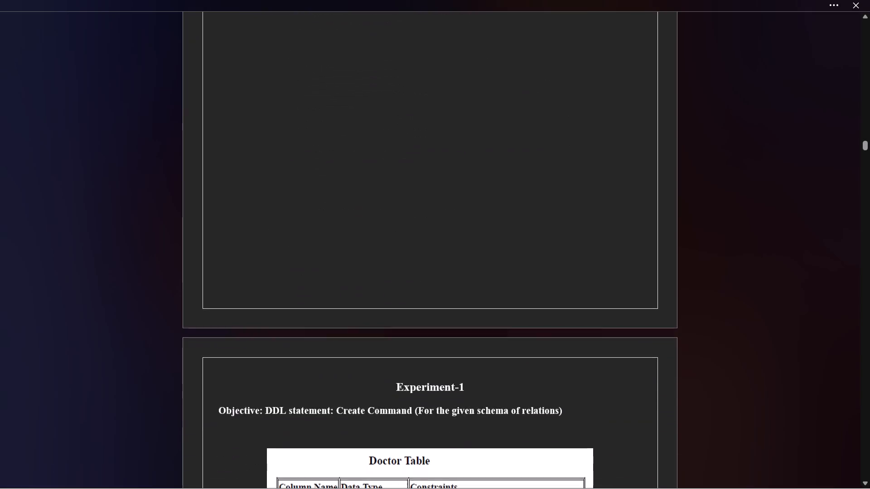
pyautogui.scroll(-2, 357, 352)
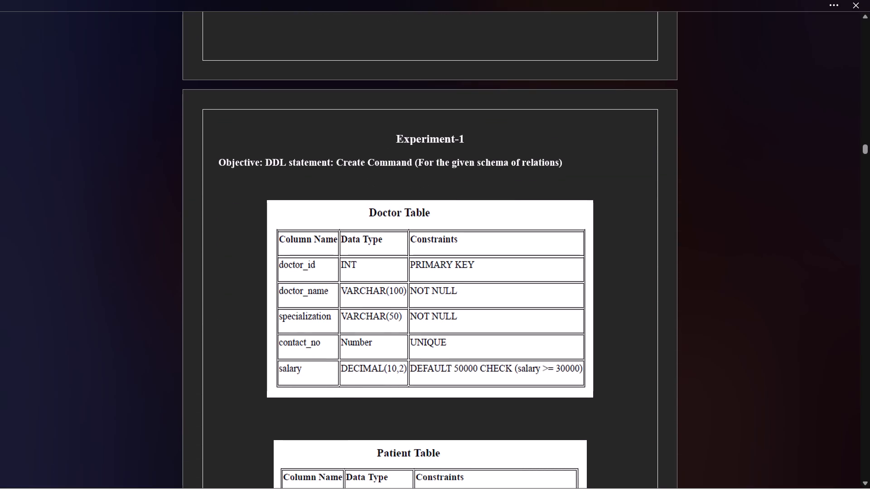
pyautogui.moveTo(216, 159); pyautogui.dragTo(463, 157)
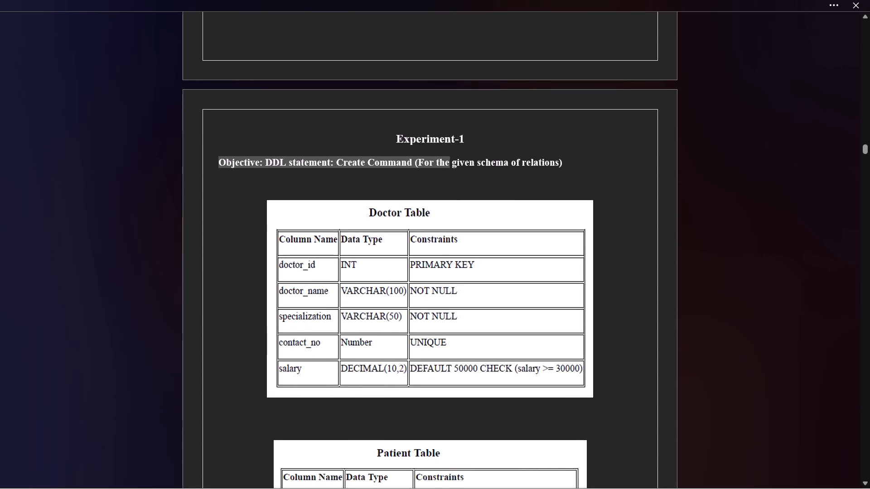
pyautogui.moveTo(463, 157); pyautogui.dragTo(558, 156)
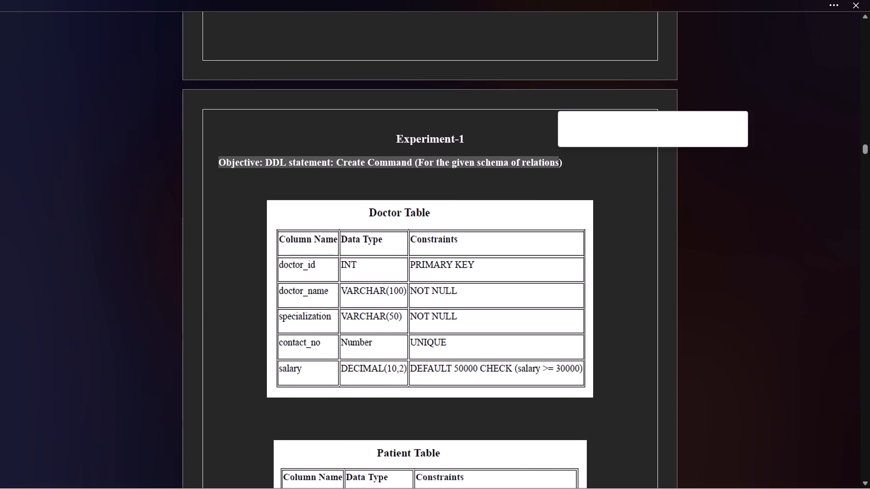
pyautogui.click(603, 169)
pyautogui.scroll(-7, 472, 297)
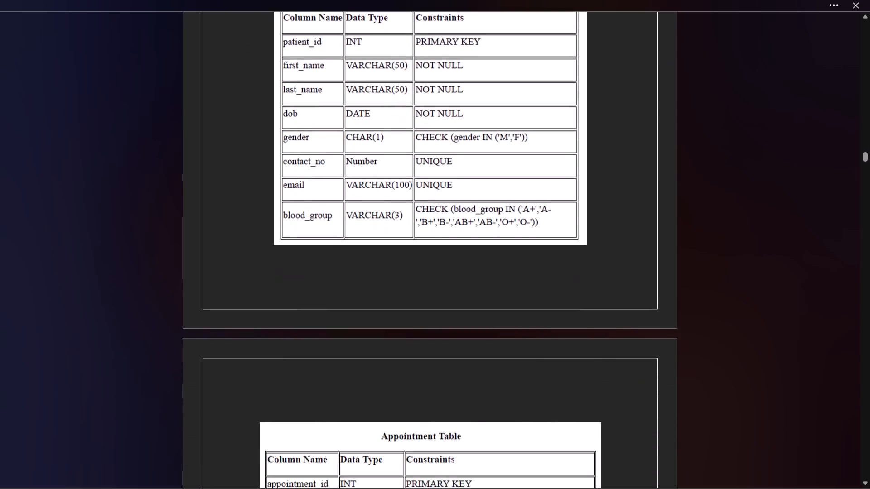
pyautogui.scroll(-7, 472, 297)
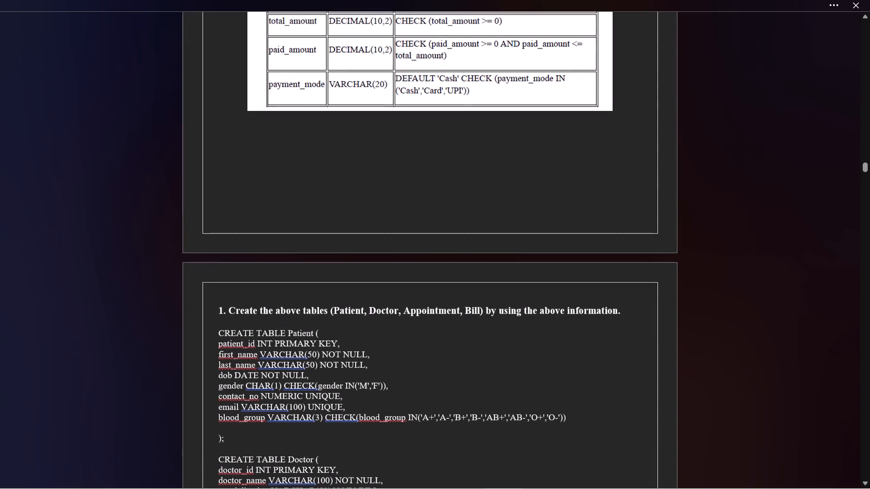
pyautogui.scroll(-6, 472, 297)
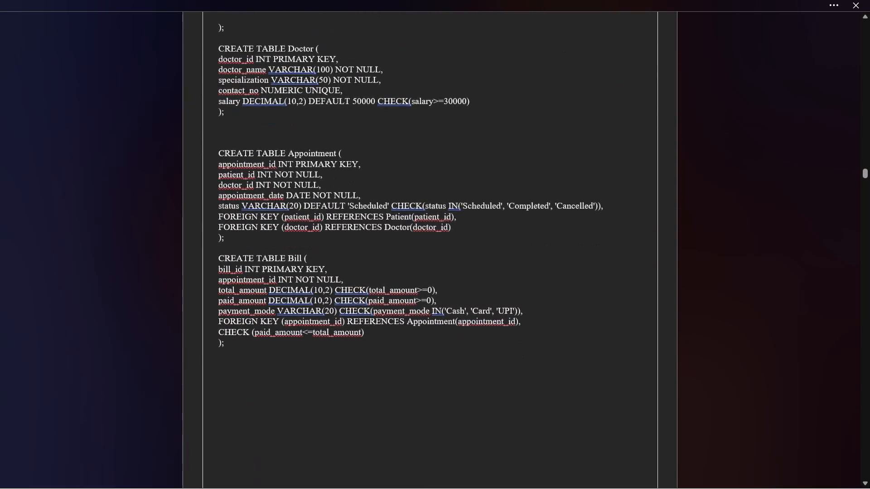
pyautogui.scroll(-3, 472, 297)
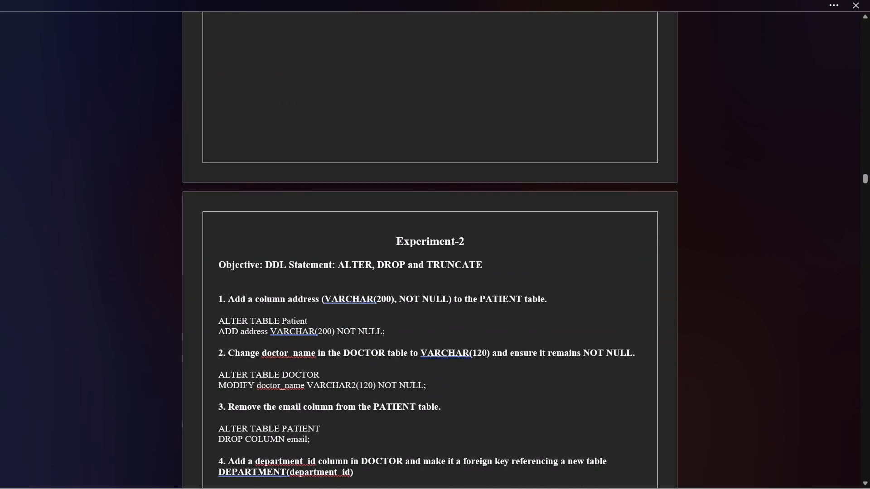
pyautogui.moveTo(213, 264); pyautogui.dragTo(508, 265)
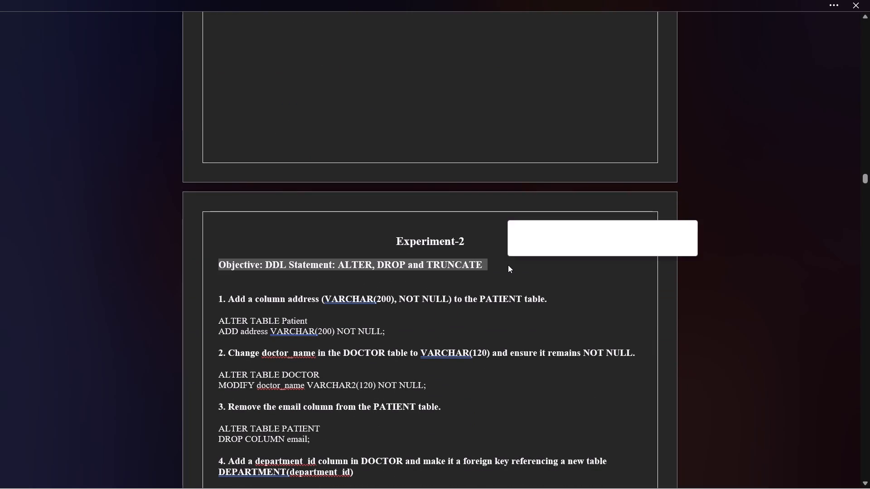
pyautogui.doubleClick(508, 265)
pyautogui.scroll(-7, 508, 265)
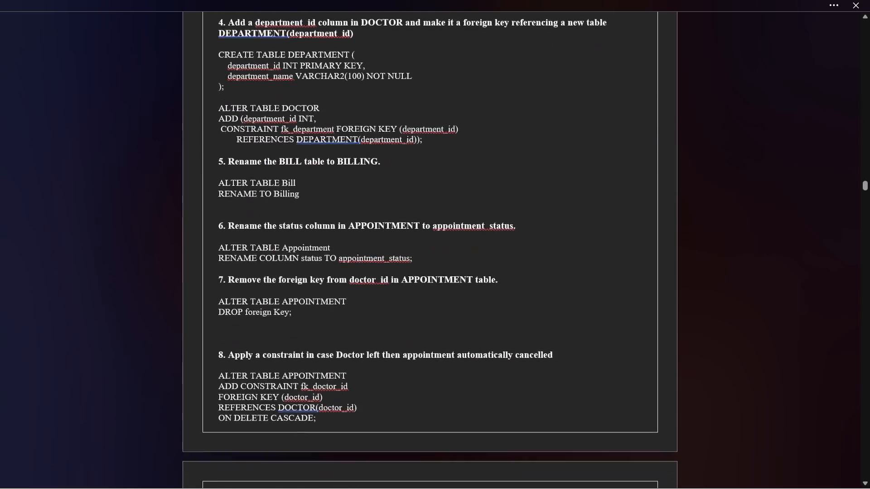
pyautogui.scroll(-1, 508, 265)
pyautogui.keyDown('ctrl'); pyautogui.scroll(1, 508, 265); pyautogui.keyUp('ctrl')
pyautogui.keyDown('ctrl'); pyautogui.scroll(-1, 508, 265); pyautogui.keyUp('ctrl')
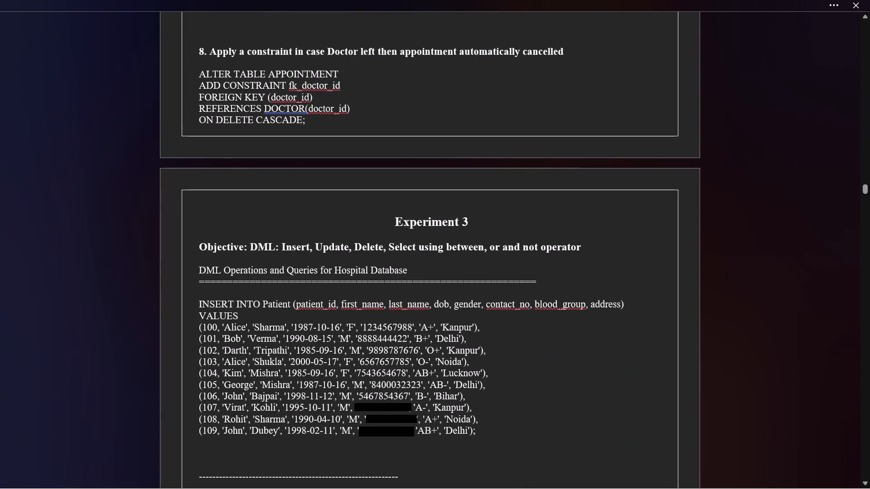
pyautogui.moveTo(198, 245); pyautogui.dragTo(604, 248)
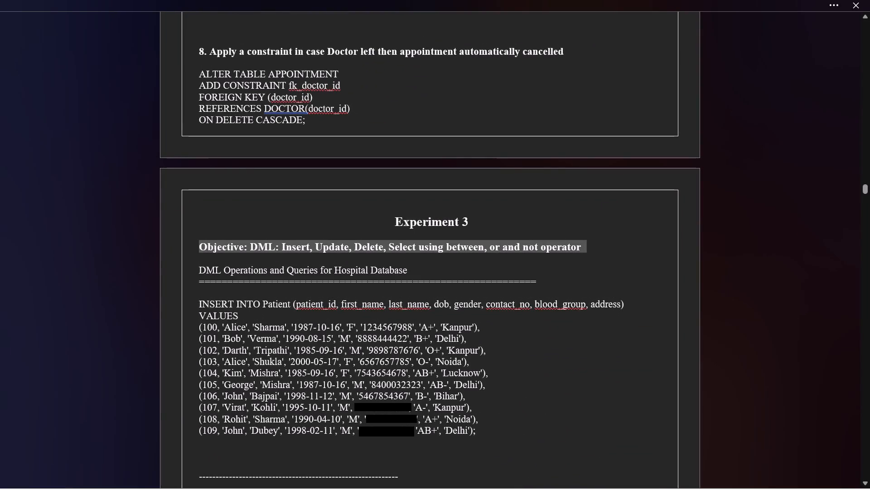
pyautogui.click(601, 254)
pyautogui.scroll(-2, 538, 276)
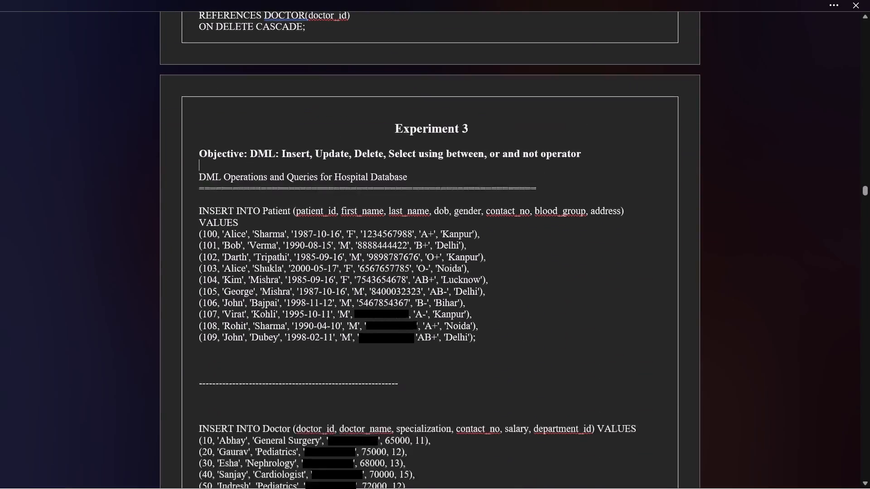
# Add a blank line after the Bill insert statements to move '1. Insert a new patient record:' onto the following page.
pyautogui.scroll(-6, 538, 276)
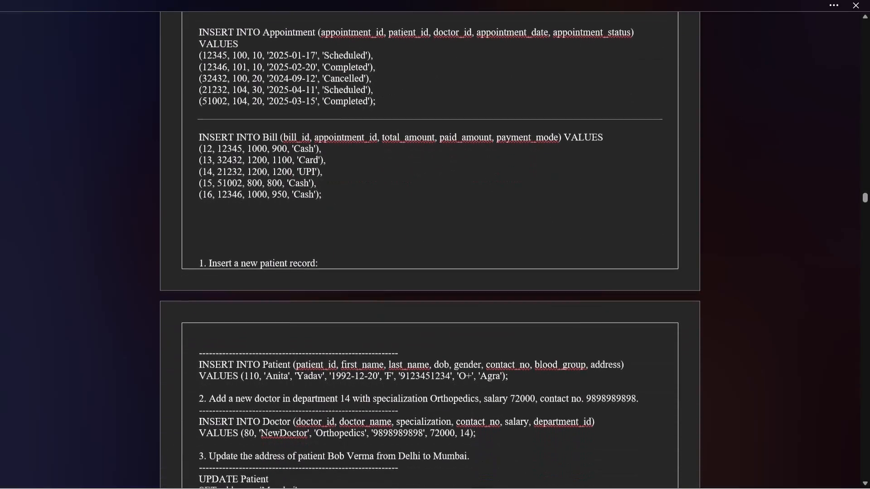
pyautogui.click(343, 235)
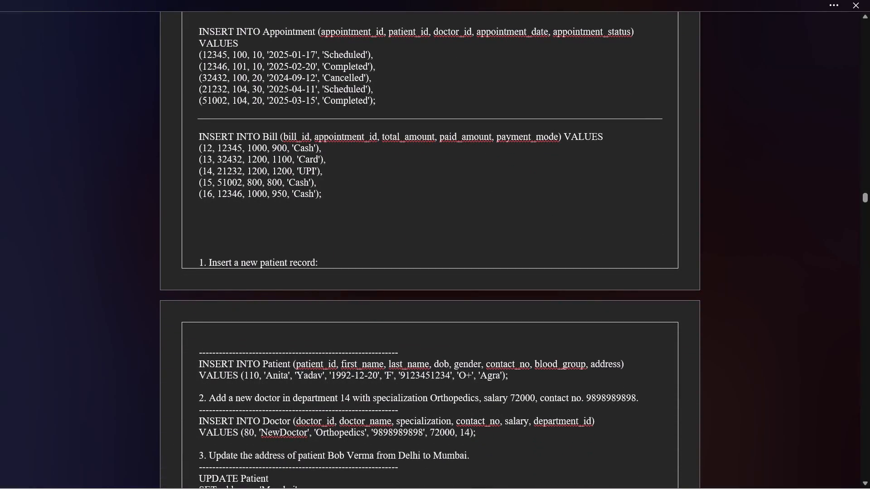
pyautogui.press('Return')
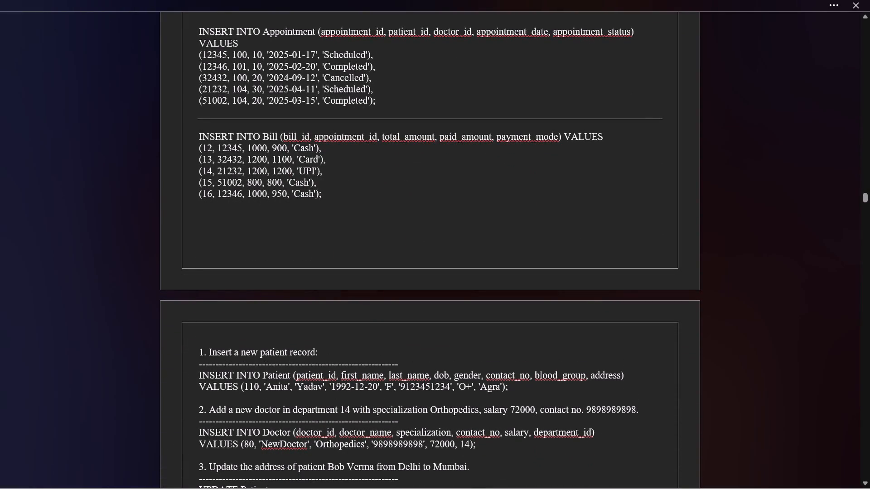
# Review the numbered DML queries of Experiment 3, from the new patient record to the Department 15 doctors.
pyautogui.hscroll(3, 340, 301)
pyautogui.scroll(-1, 340, 301)
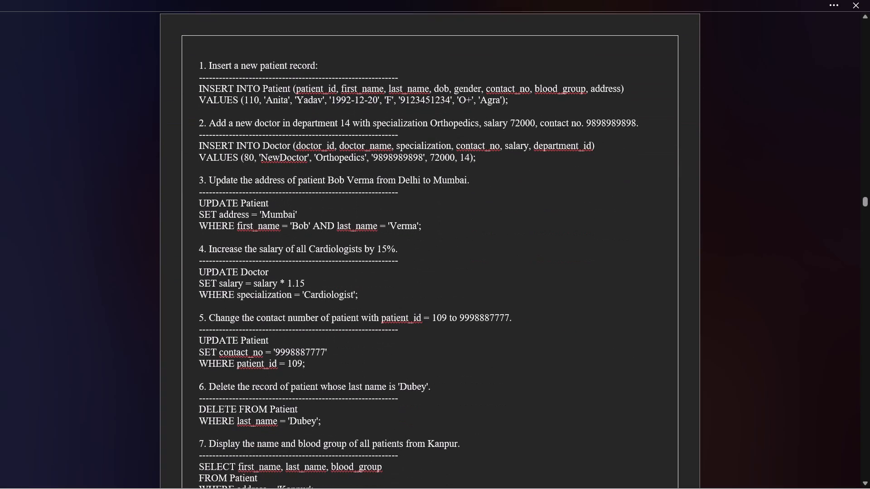
pyautogui.hscroll(1, 340, 301)
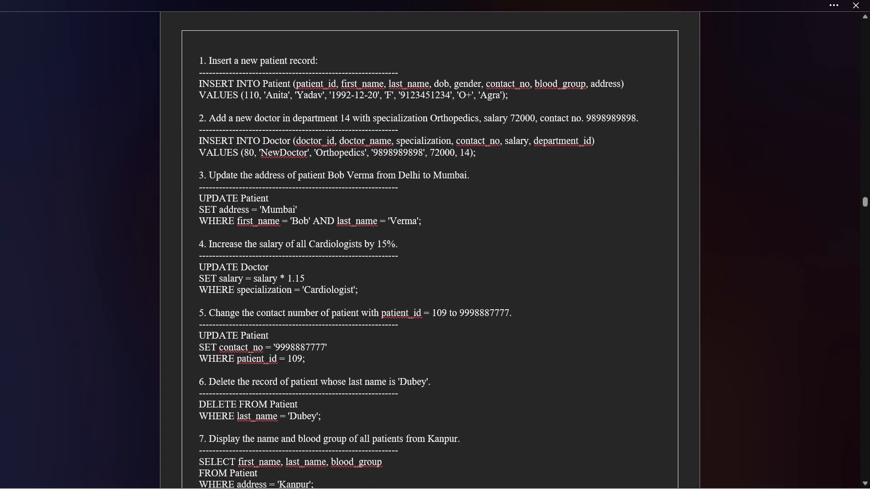
pyautogui.hscroll(1, 340, 301)
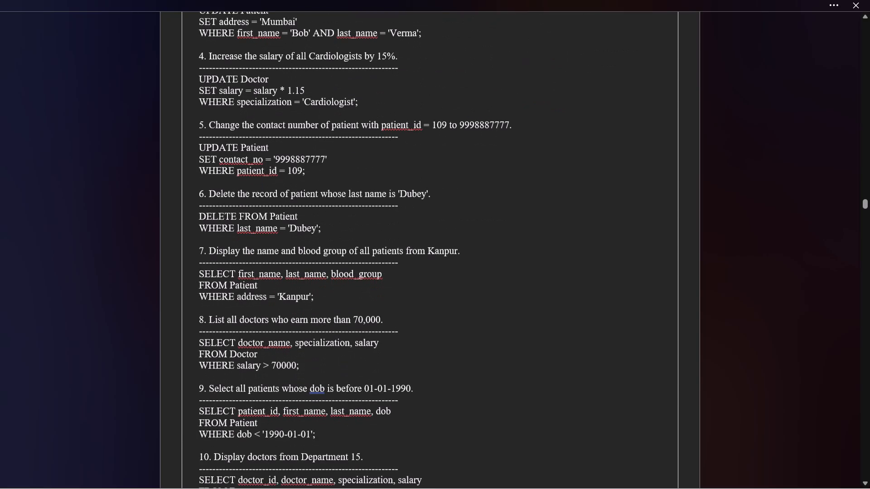
pyautogui.hscroll(2, 340, 301)
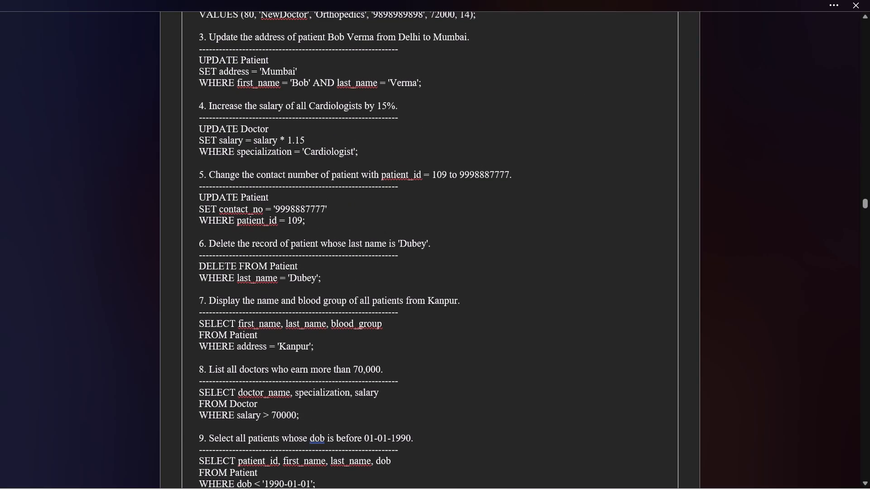
pyautogui.hscroll(1, 340, 301)
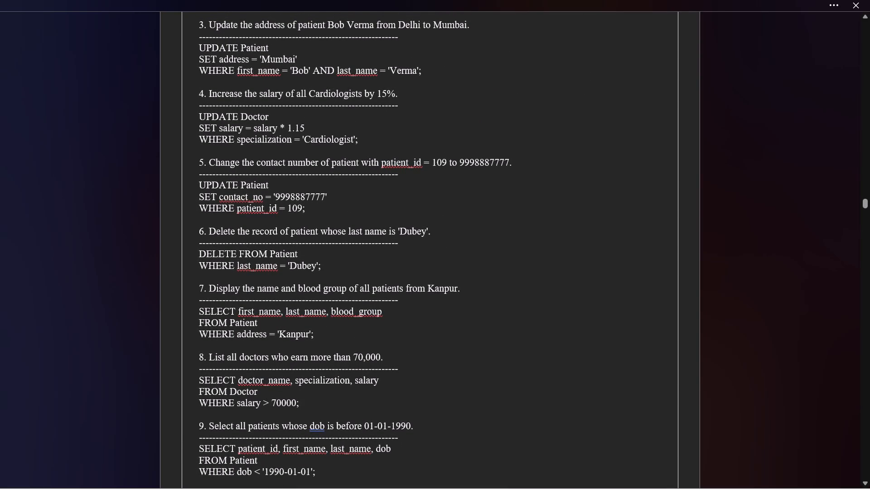
pyautogui.scroll(-5, 426, 367)
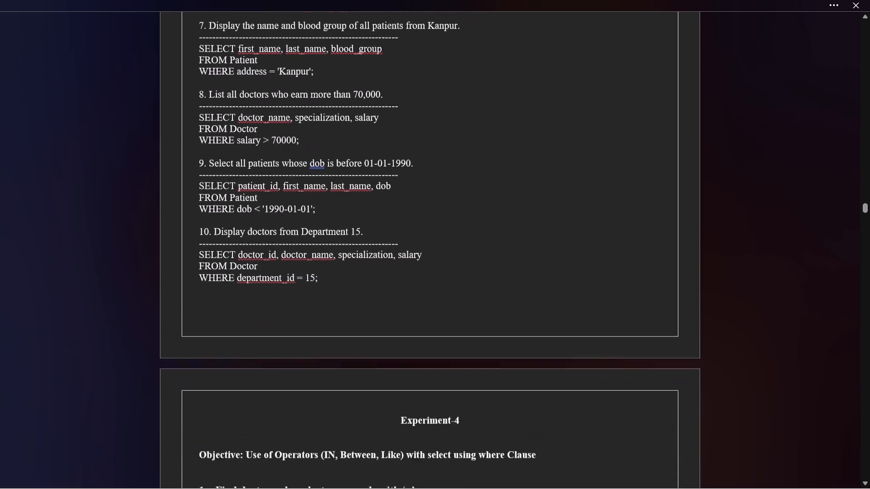
# Set the font size of the 'Experiment-4' heading to 14.
pyautogui.scroll(-1, 426, 367)
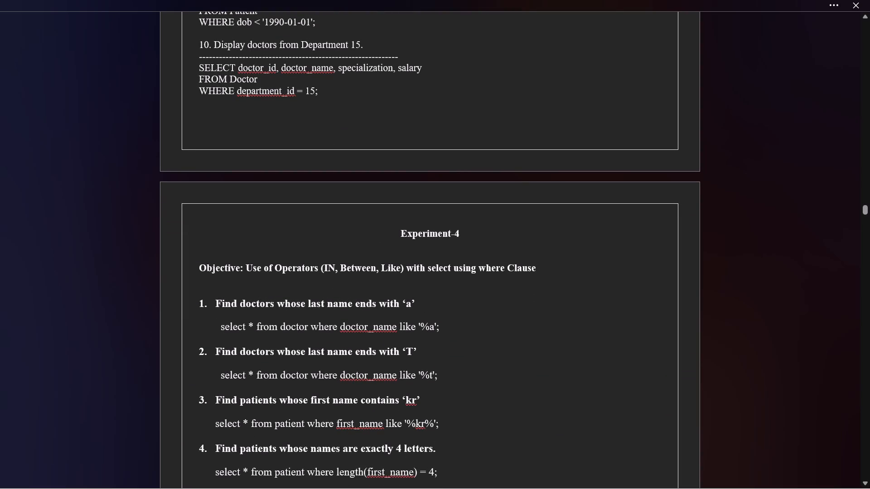
pyautogui.moveTo(393, 232); pyautogui.dragTo(481, 236)
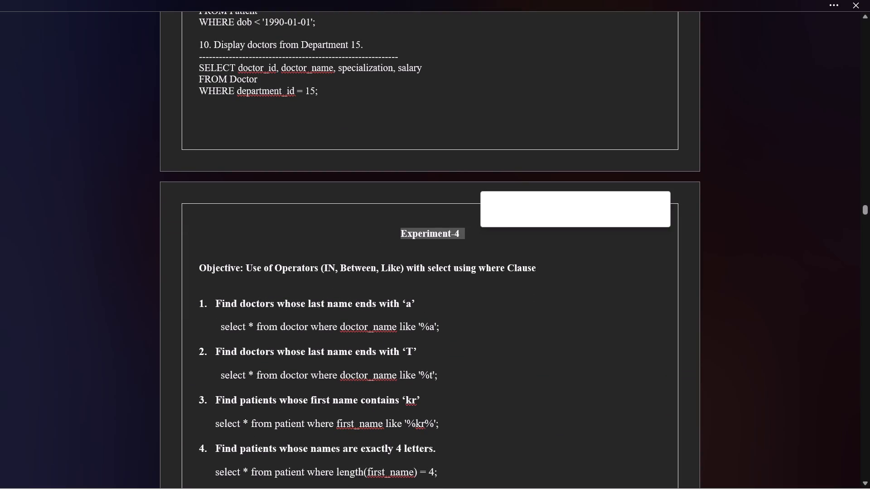
pyautogui.click(563, 202)
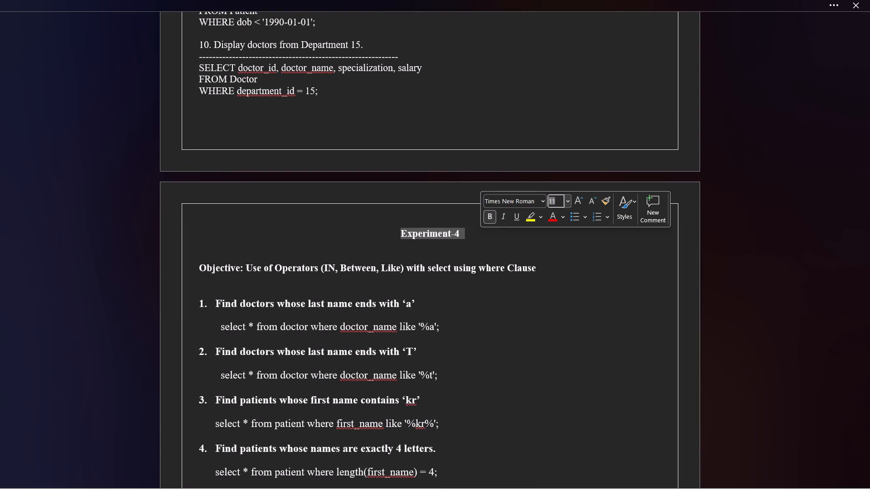
pyautogui.click(565, 202)
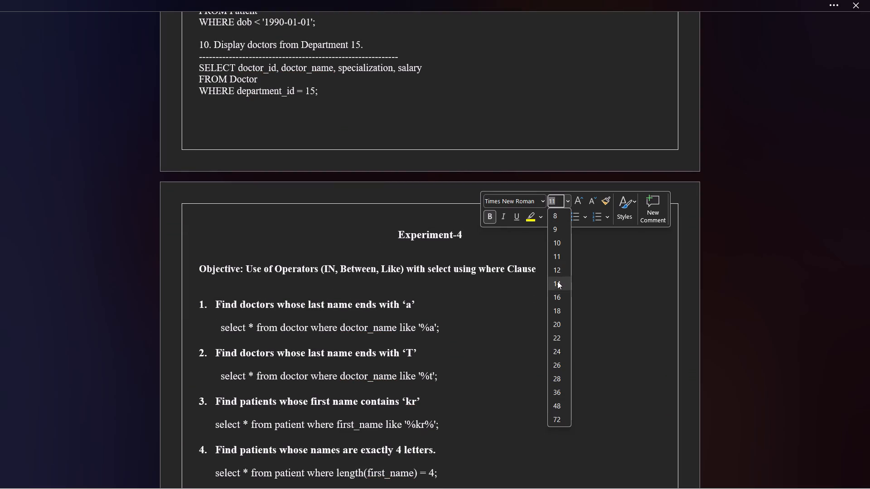
pyautogui.click(557, 282)
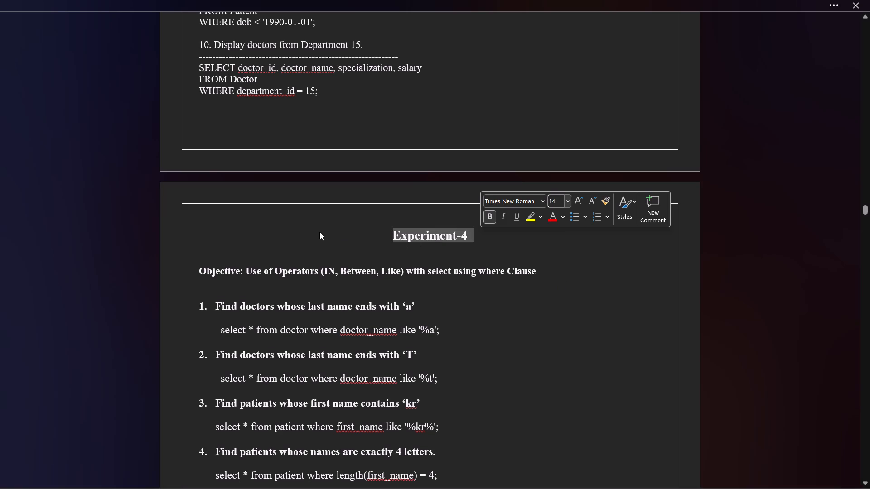
# Set the font size of the Experiment-4 Objective line about operators (IN, Between, Like) to 12.
pyautogui.moveTo(196, 270); pyautogui.dragTo(375, 270)
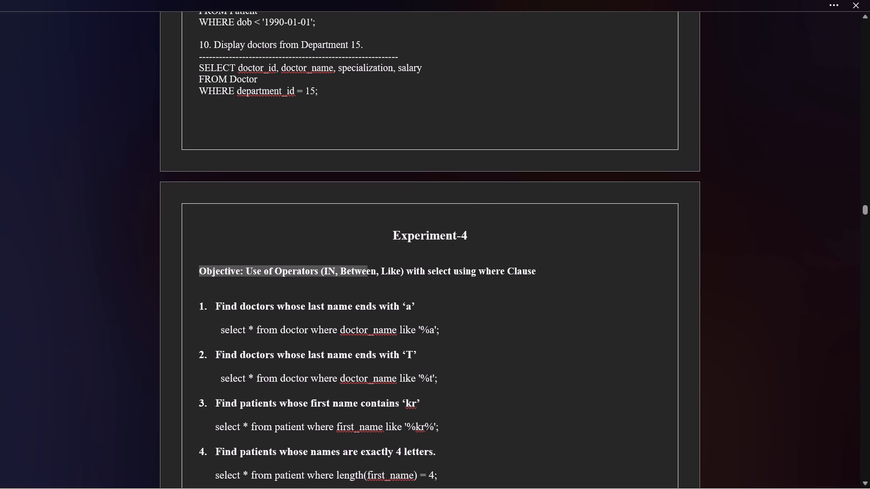
pyautogui.moveTo(375, 270); pyautogui.dragTo(540, 271)
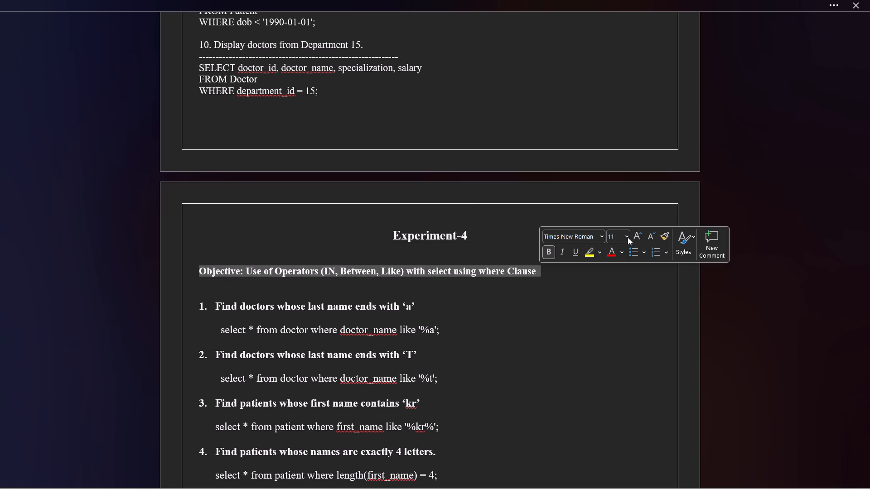
pyautogui.click(628, 237)
pyautogui.click(618, 304)
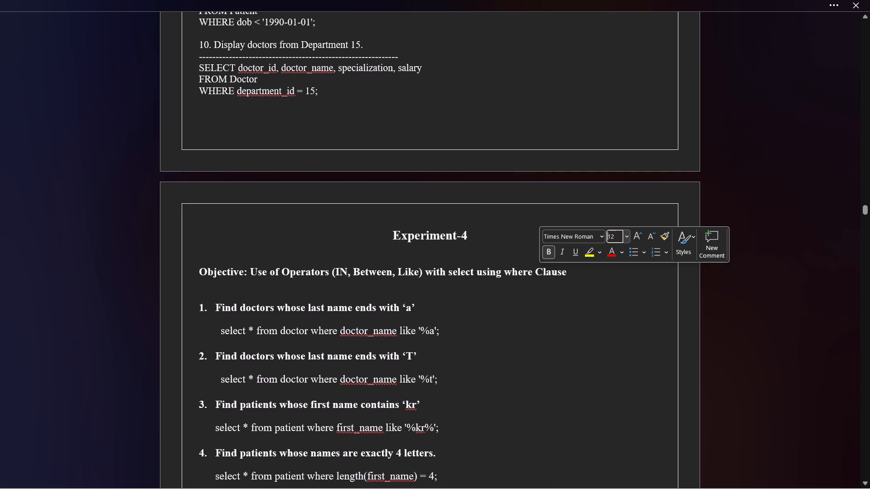
# Check the formatting of the 'Experiment 3' heading for comparison with the Experiment-4 heading.
pyautogui.scroll(6, 503, 197)
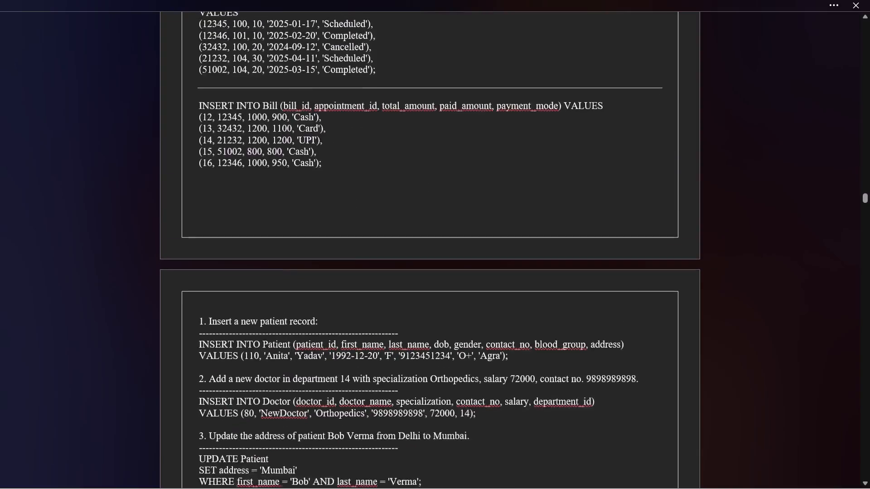
pyautogui.scroll(4, 503, 197)
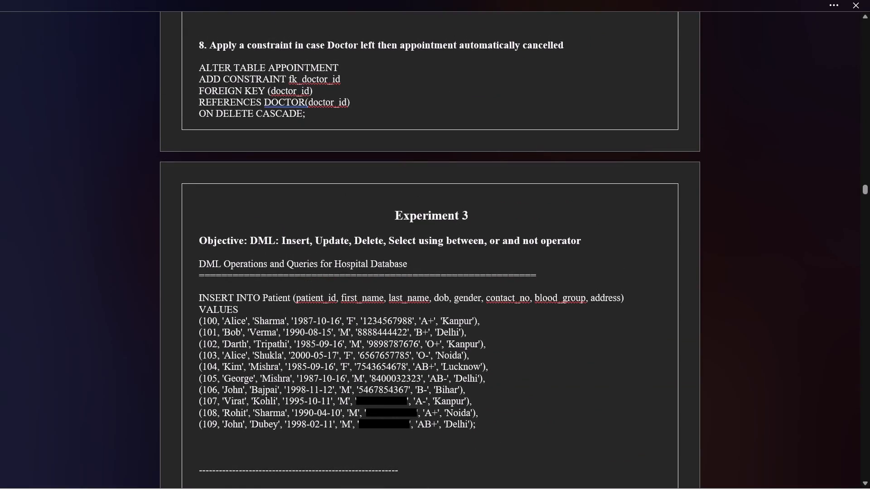
pyautogui.moveTo(387, 211); pyautogui.dragTo(474, 208)
pyautogui.click(506, 211)
pyautogui.scroll(-11, 507, 263)
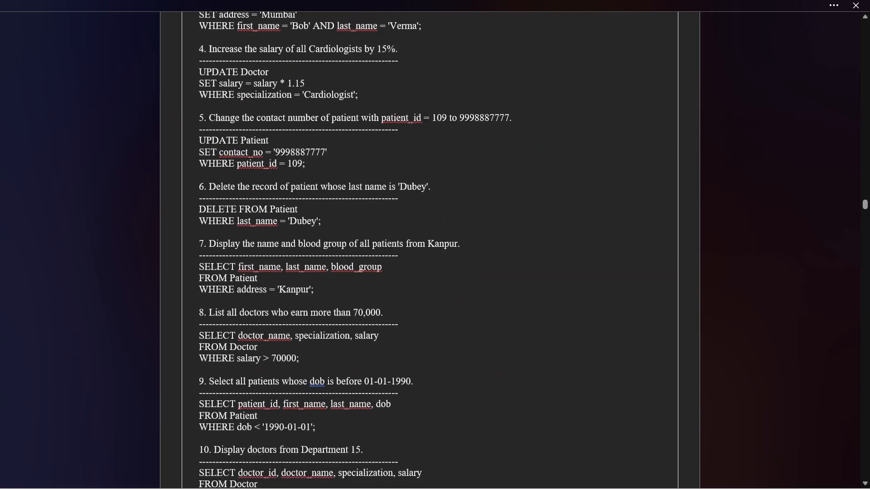
# Set the font size of the 'Experiment-5' heading to 14.
pyautogui.scroll(-1, 507, 263)
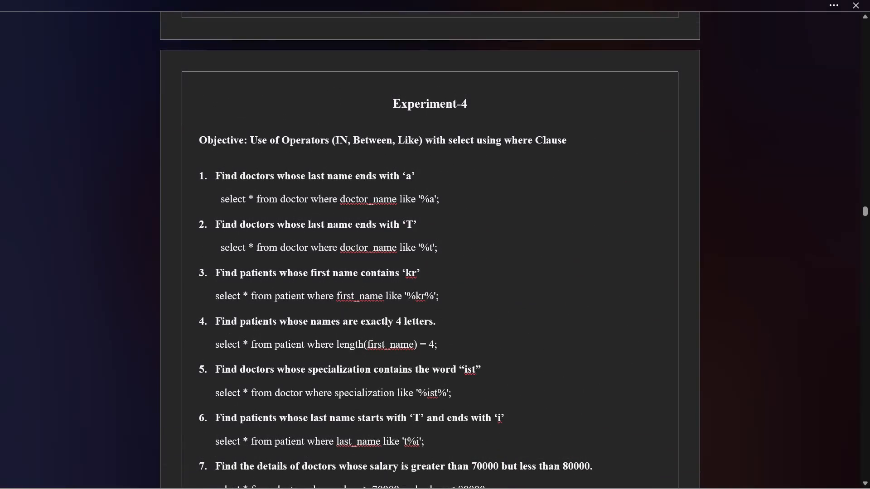
pyautogui.scroll(-6, 482, 249)
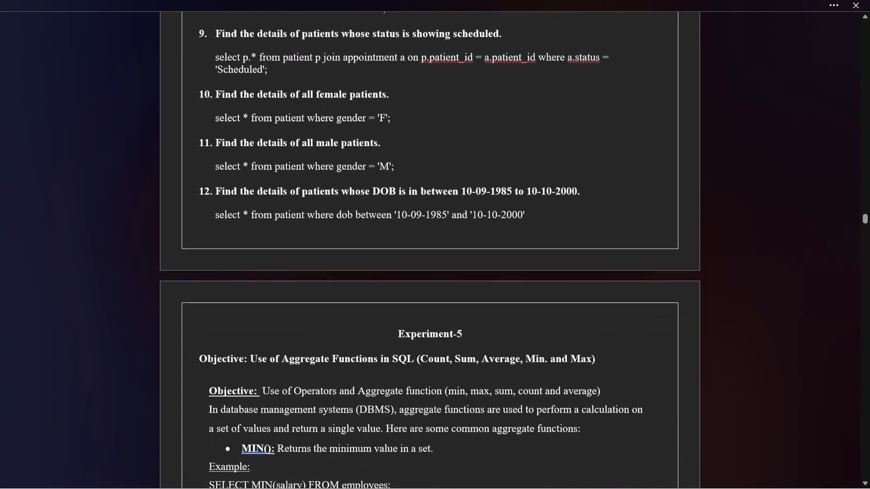
pyautogui.scroll(-1, 482, 249)
pyautogui.moveTo(391, 281); pyautogui.dragTo(460, 278)
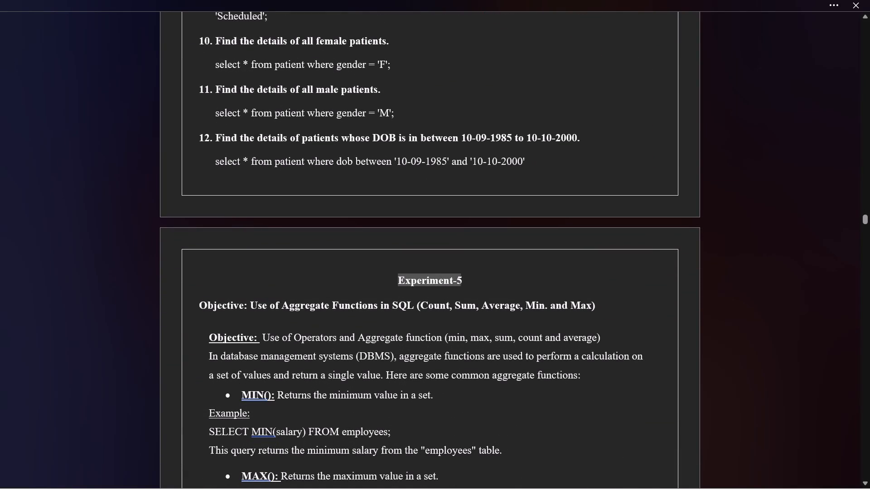
pyautogui.moveTo(460, 278); pyautogui.dragTo(463, 278)
pyautogui.click(551, 244)
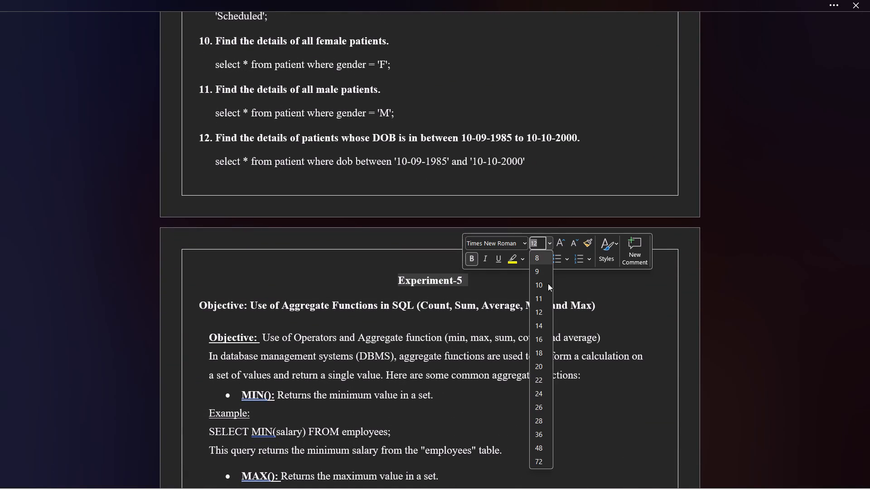
pyautogui.click(545, 323)
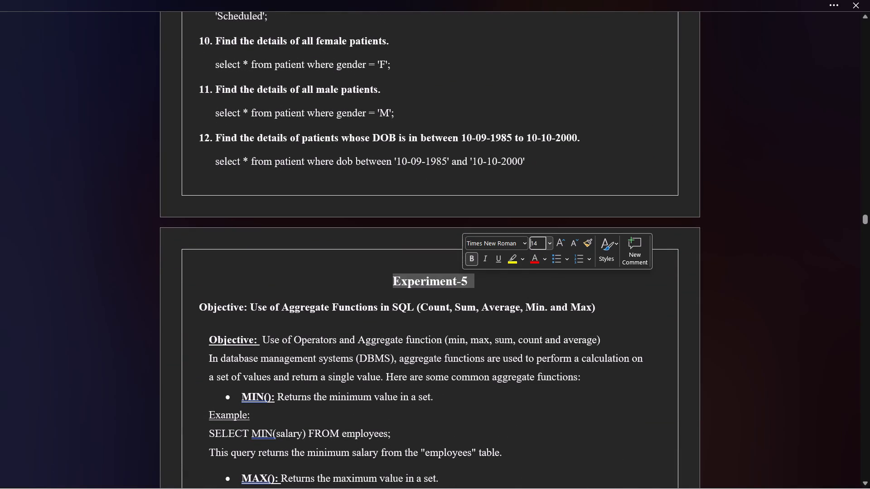
# Check the font formatting of the Experiment-5 Objective line about aggregate functions.
pyautogui.moveTo(193, 309); pyautogui.dragTo(472, 317)
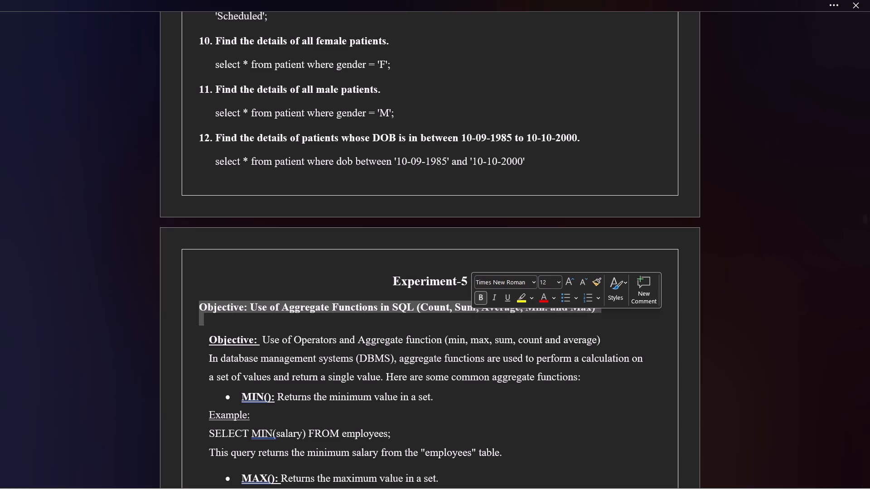
pyautogui.click(352, 274)
# Look through the rest of Experiment 5 and check the formatting of the 'Experiment-6' heading.
pyautogui.scroll(-1, 398, 375)
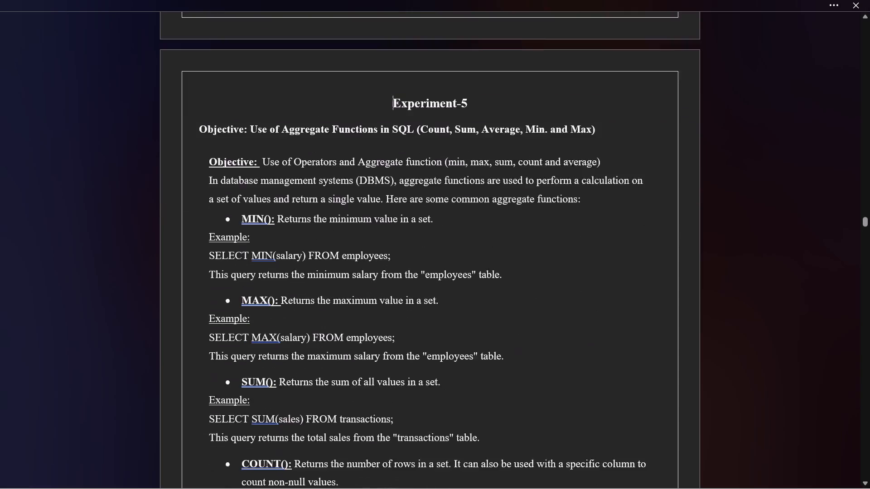
pyautogui.scroll(-11, 398, 375)
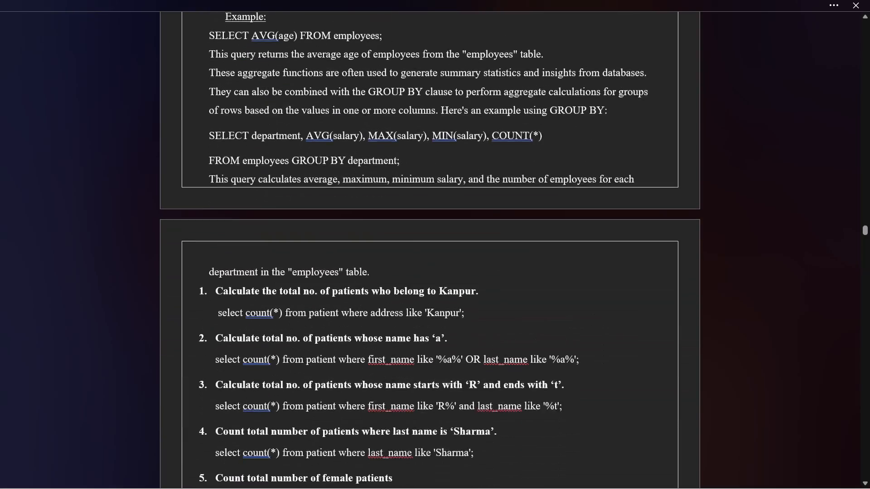
pyautogui.scroll(-5, 398, 375)
pyautogui.hscroll(1, 398, 375)
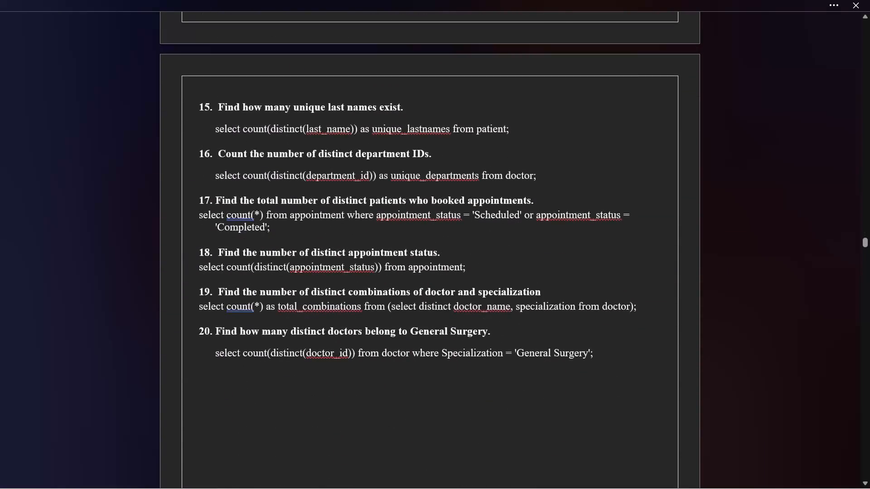
pyautogui.hscroll(1, 398, 375)
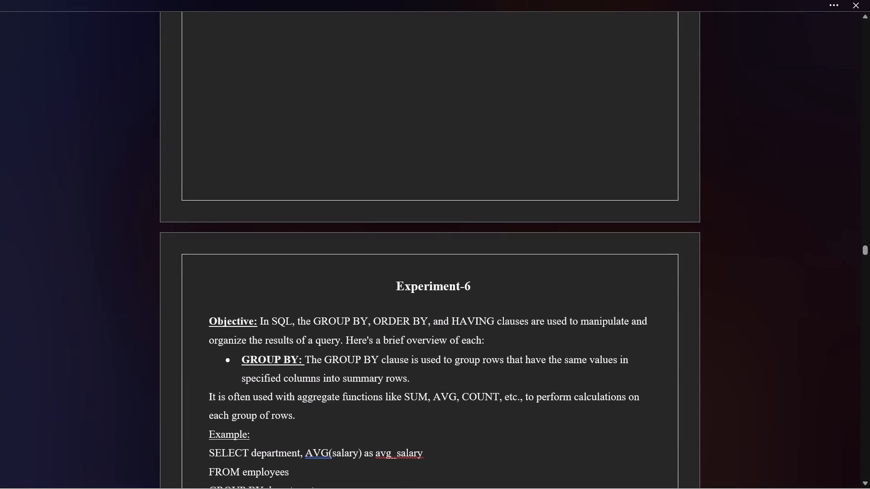
pyautogui.moveTo(386, 286); pyautogui.dragTo(478, 288)
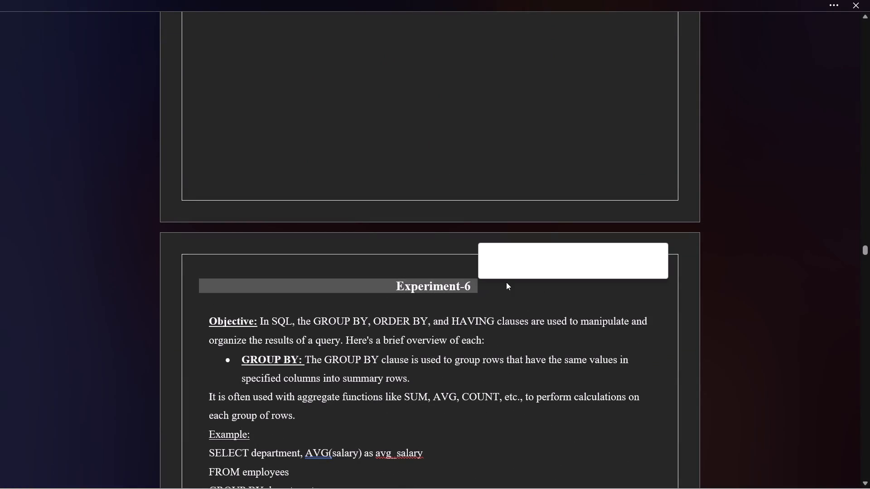
pyautogui.click(507, 283)
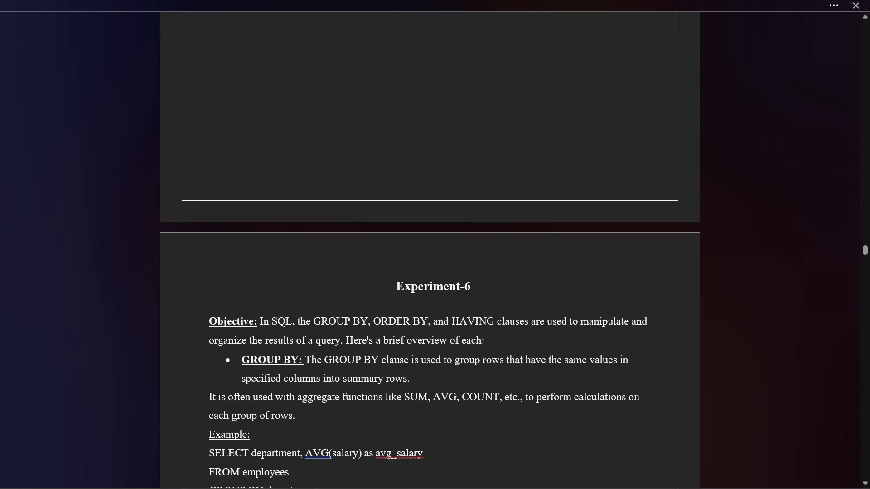
# Make the whole Experiment-6 Objective paragraph about the GROUP BY, ORDER BY and HAVING clauses bold.
pyautogui.moveTo(208, 321); pyautogui.dragTo(491, 325)
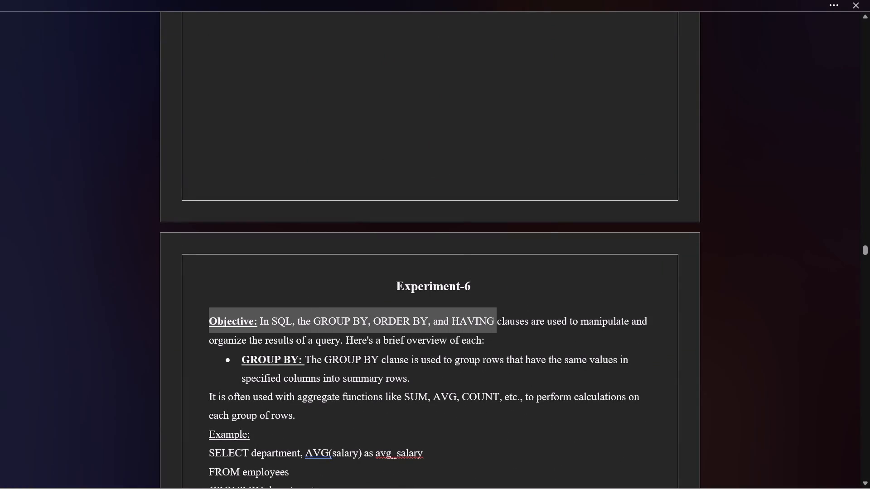
pyautogui.moveTo(491, 325); pyautogui.dragTo(491, 339)
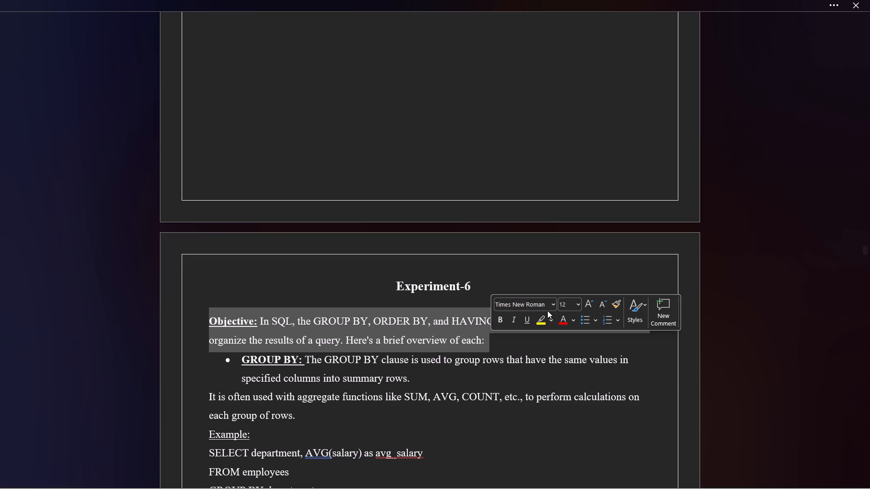
pyautogui.click(578, 305)
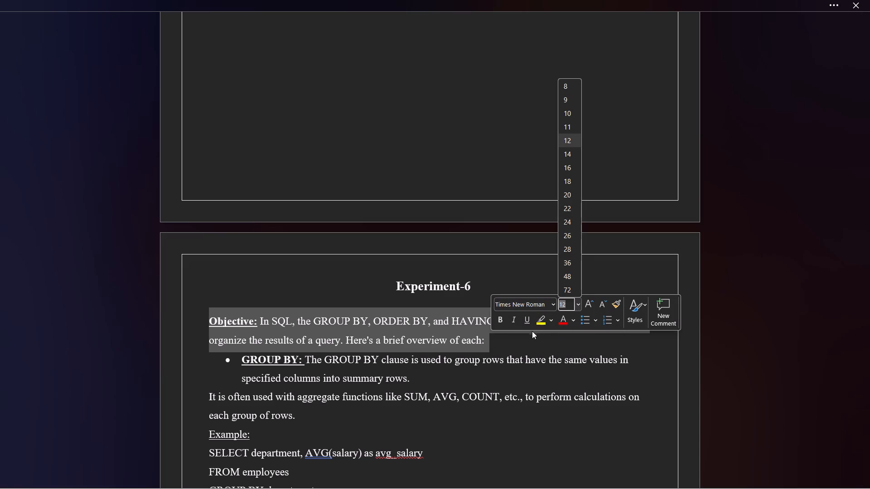
pyautogui.click(499, 320)
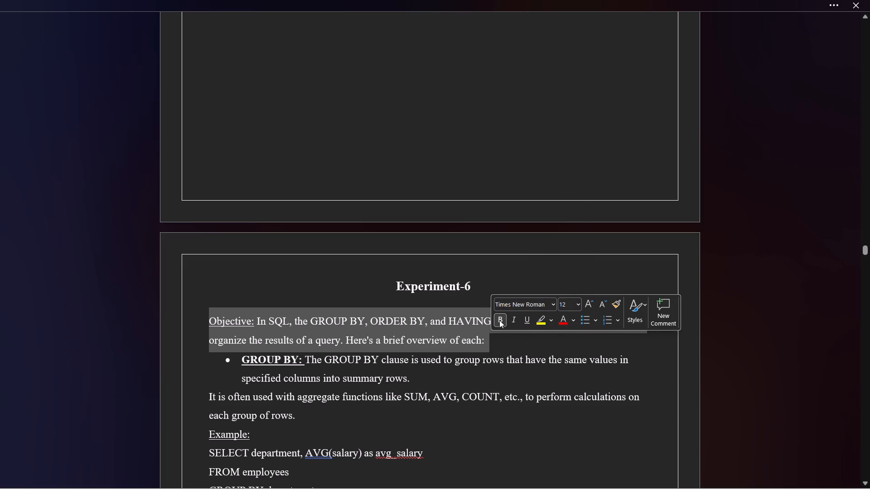
pyautogui.click(499, 320)
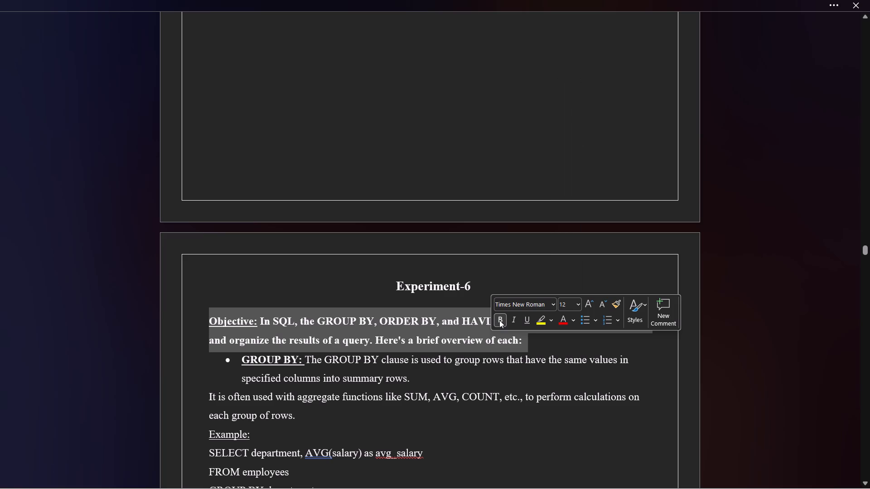
# Insert a blank line between the Experiment-6 Objective paragraph and the GROUP BY bullet.
pyautogui.click(551, 346)
pyautogui.press('Return')
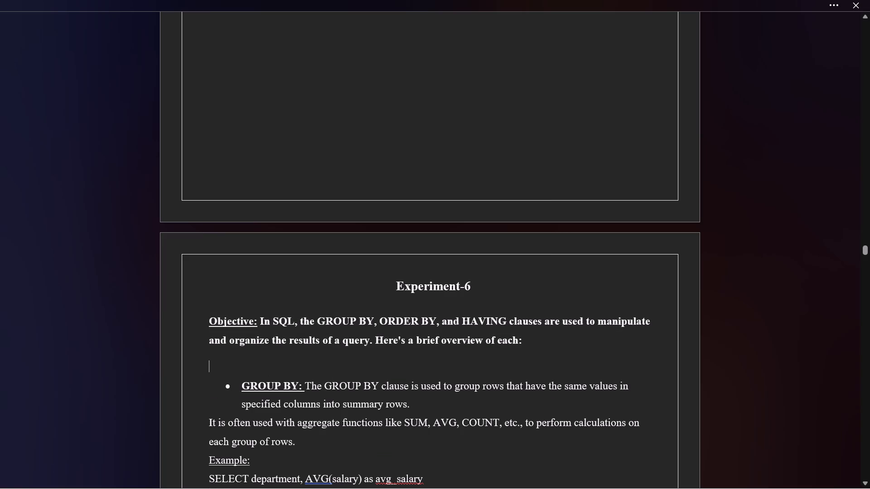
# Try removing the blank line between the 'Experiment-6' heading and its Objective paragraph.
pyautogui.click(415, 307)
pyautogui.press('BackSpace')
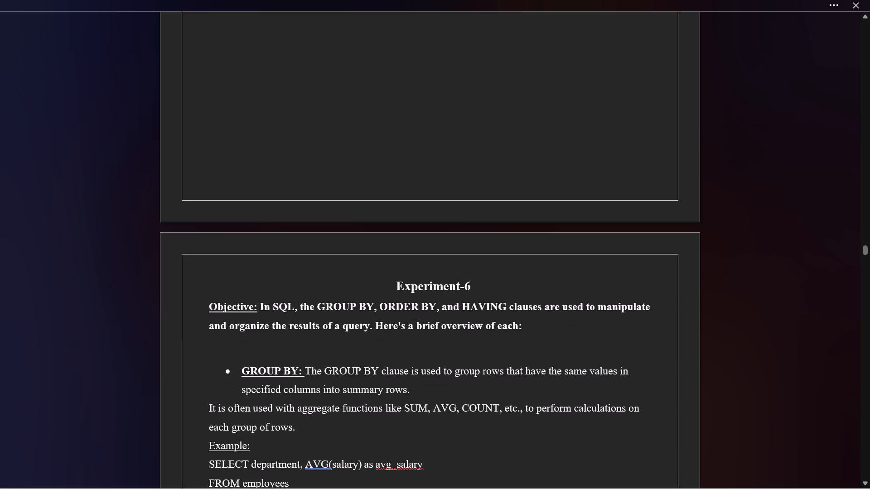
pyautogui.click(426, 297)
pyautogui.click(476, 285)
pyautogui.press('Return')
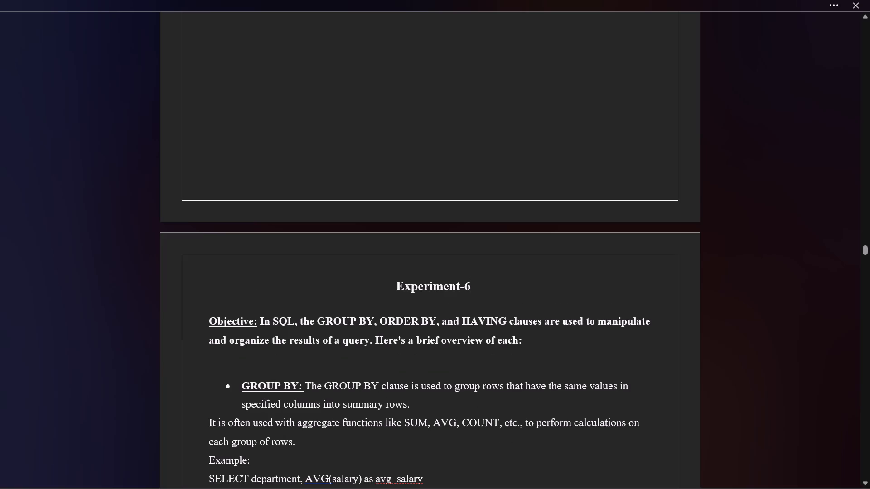
# Look back over the numbered aggregate-function queries of Experiment 5.
pyautogui.scroll(12, 336, 270)
pyautogui.hscroll(1, 336, 270)
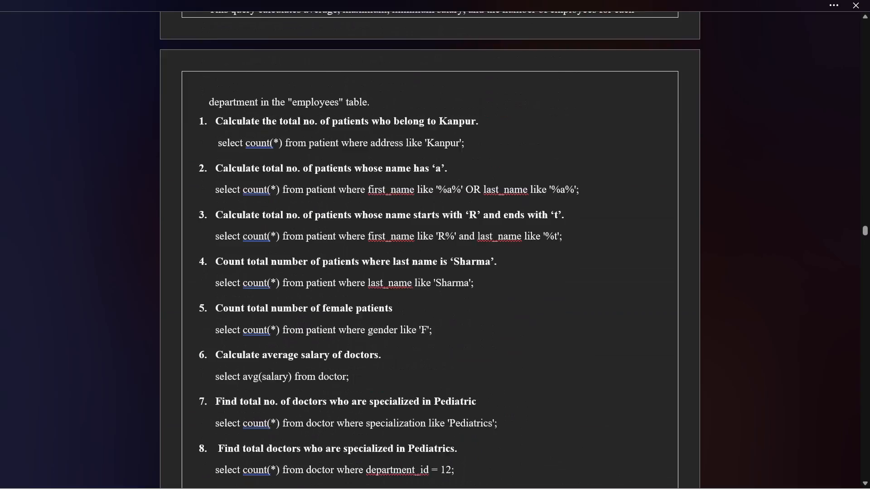
pyautogui.hscroll(1, 336, 270)
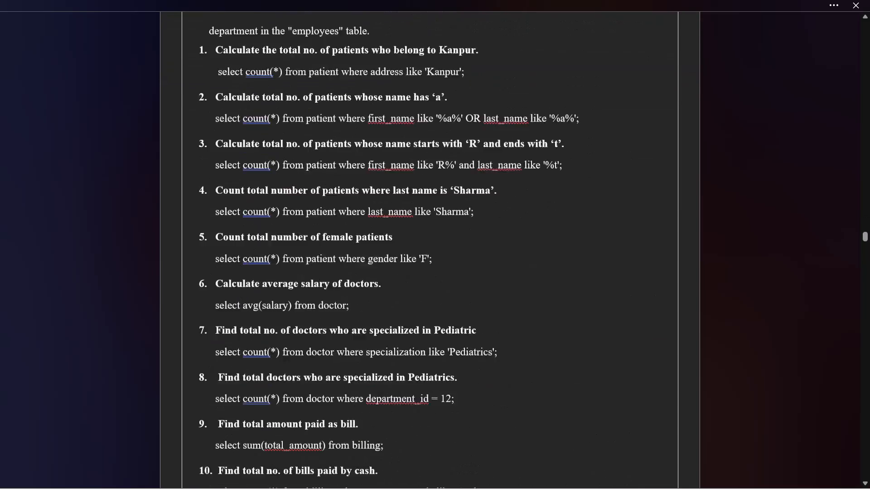
pyautogui.hscroll(1, 336, 270)
pyautogui.scroll(-6, 336, 270)
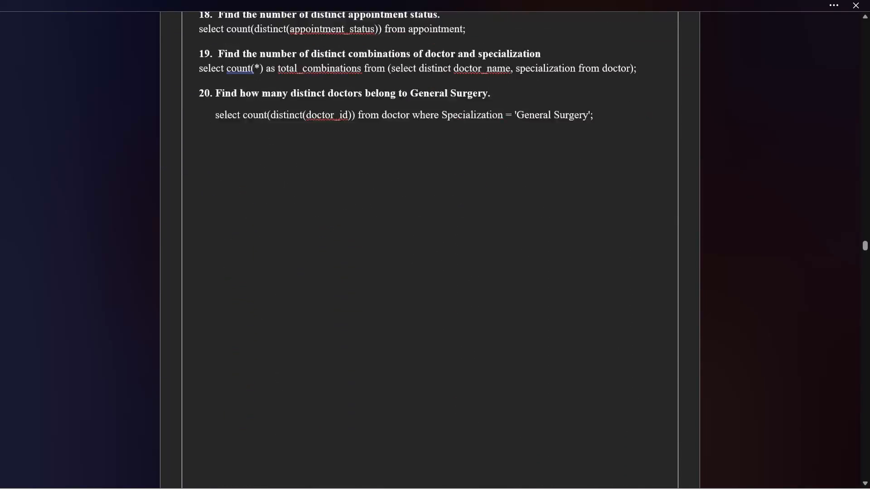
# Remove the underline from the 'Objective:' label in Experiment 6.
pyautogui.scroll(-2, 336, 270)
pyautogui.moveTo(203, 313); pyautogui.dragTo(256, 318)
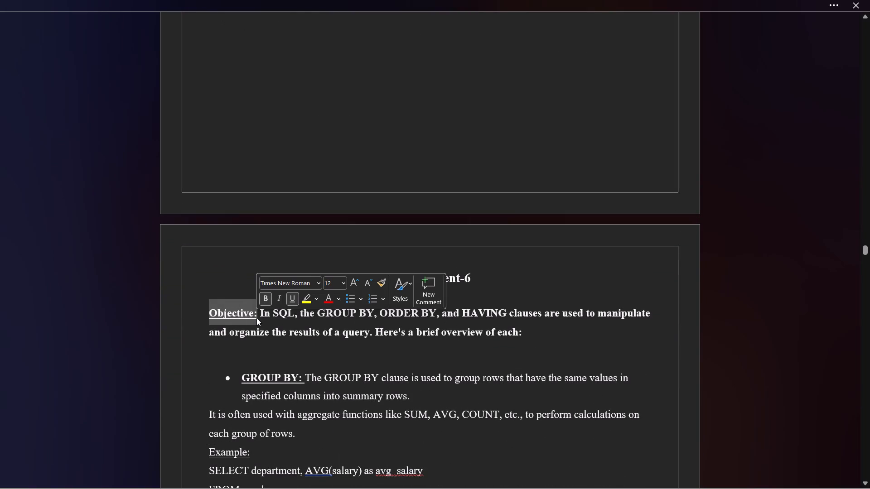
pyautogui.click(289, 300)
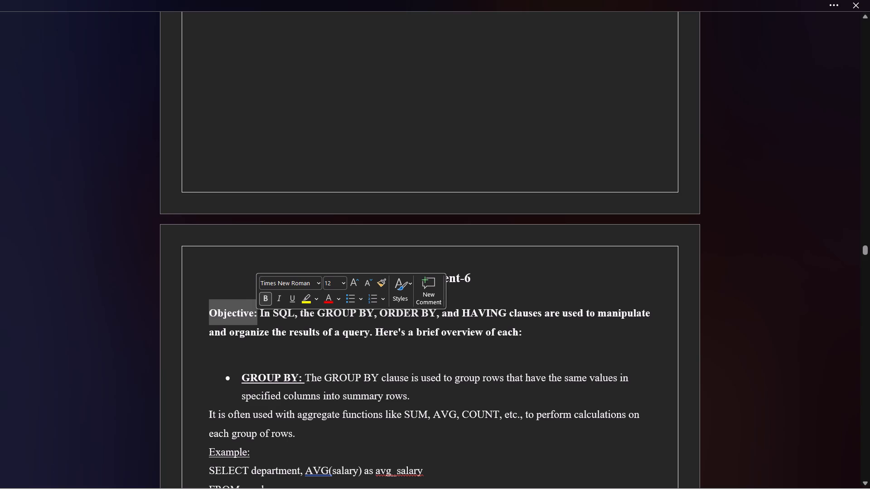
pyautogui.click(212, 274)
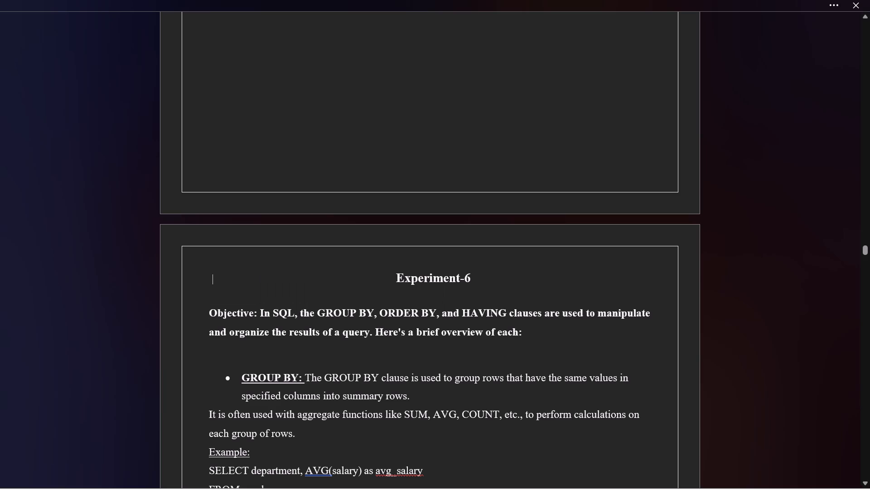
# Review the numbered count, sum and distinct queries of Experiment 5, from the Kanpur patients to the General Surgery doctors.
pyautogui.scroll(8, 275, 275)
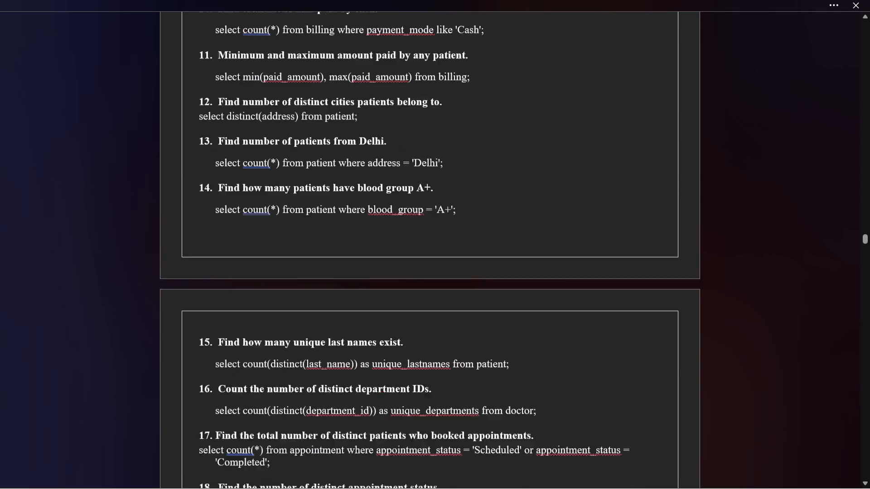
pyautogui.scroll(4, 275, 275)
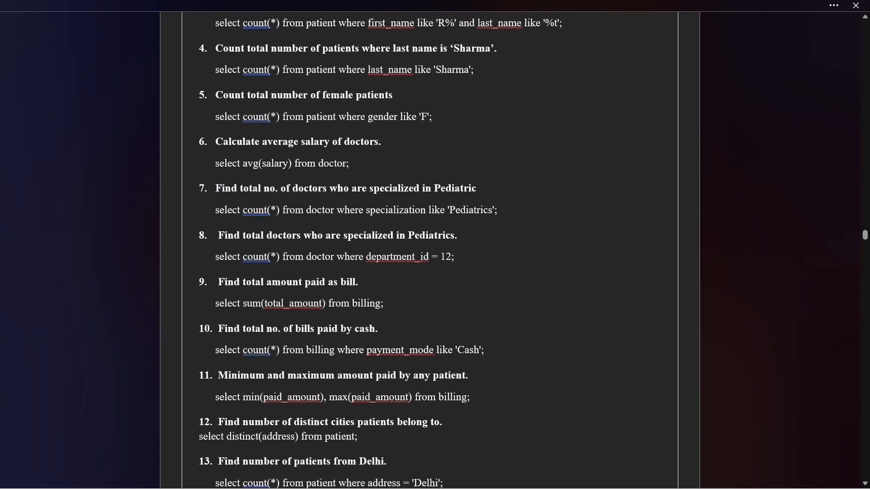
pyautogui.scroll(3, 275, 275)
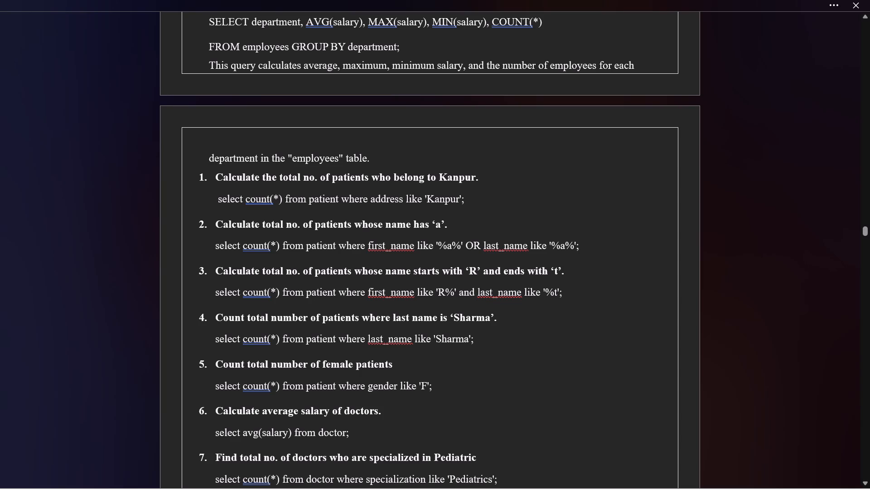
pyautogui.click(394, 305)
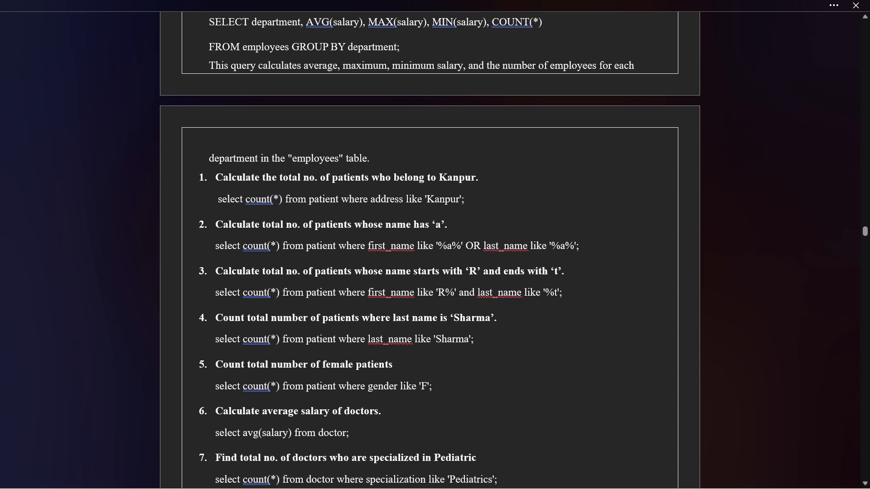
pyautogui.click(394, 305)
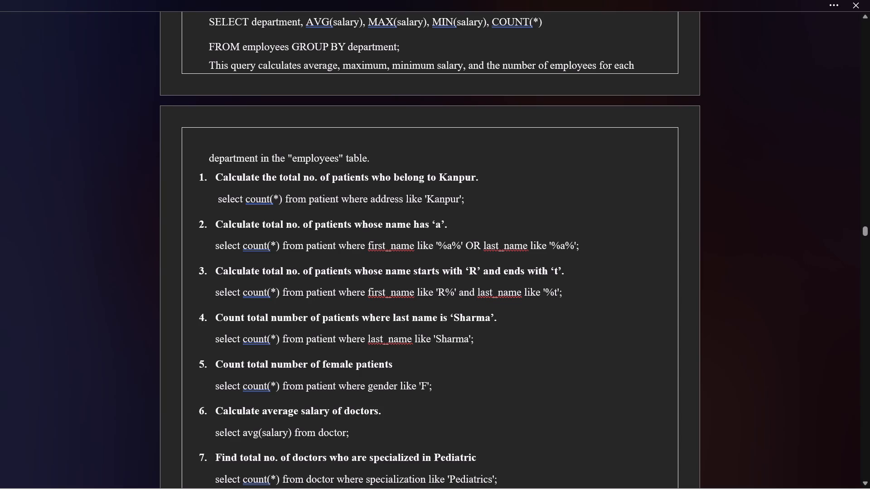
pyautogui.click(121, 294)
pyautogui.click(121, 294)
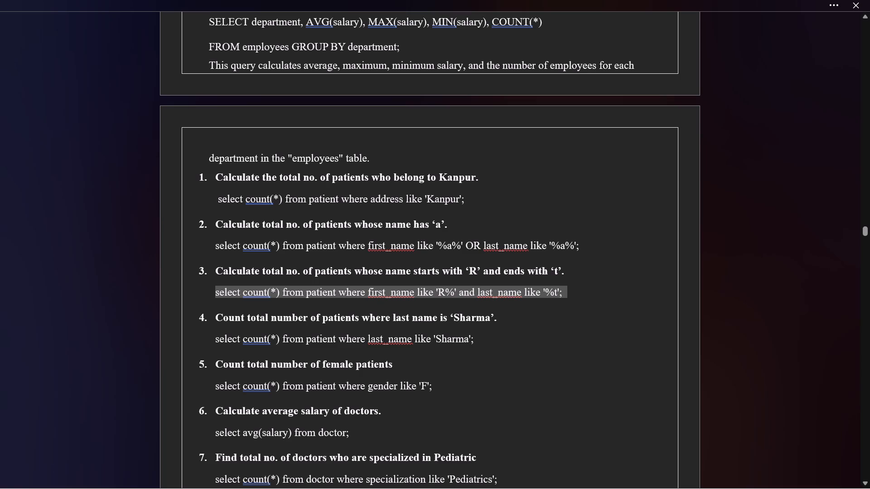
pyautogui.scroll(-6, 205, 310)
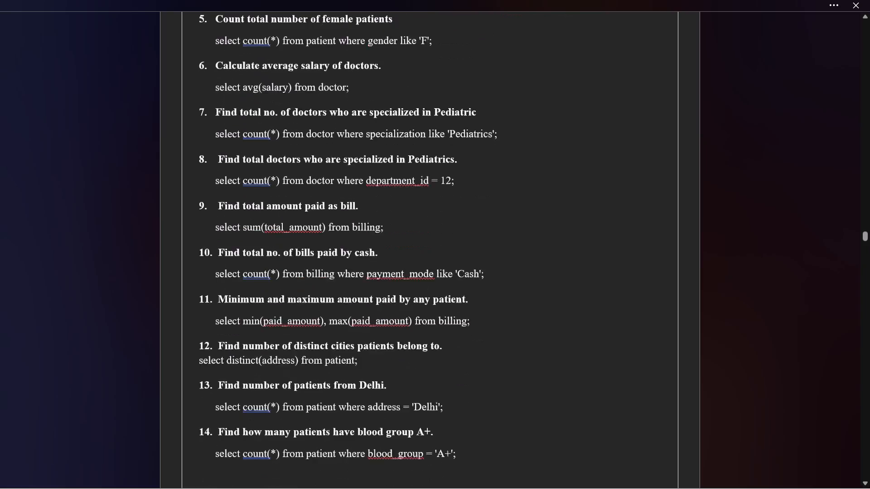
pyautogui.scroll(-1, 205, 310)
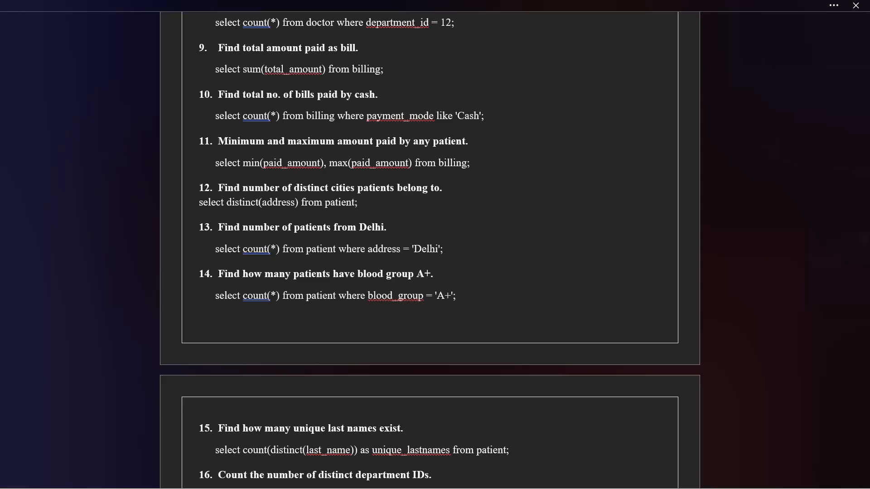
pyautogui.scroll(-5, 215, 327)
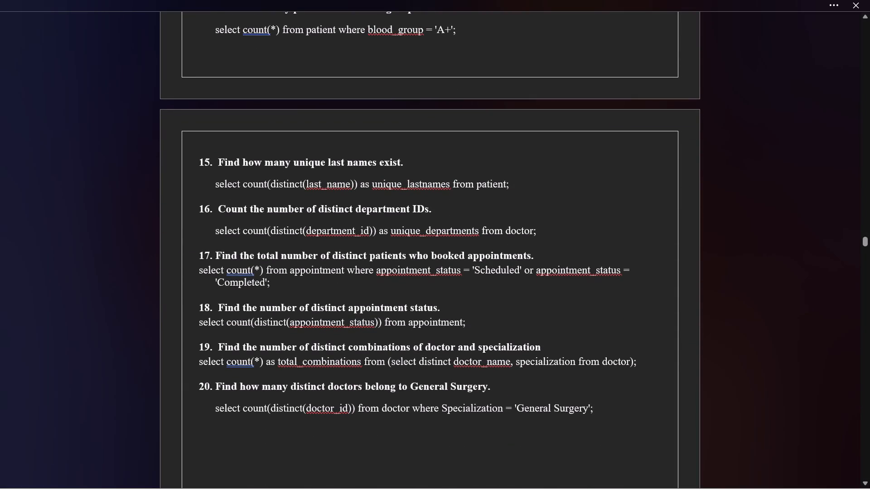
# Look over the Experiment-6 explanations of GROUP BY, ORDER BY and HAVING, and return to the last Experiment 5 queries.
pyautogui.scroll(-8, 231, 378)
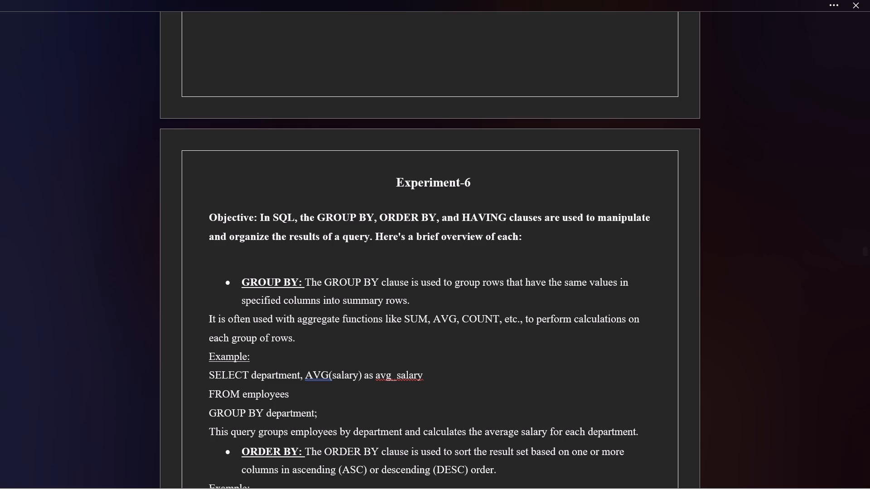
pyautogui.scroll(-2, 234, 284)
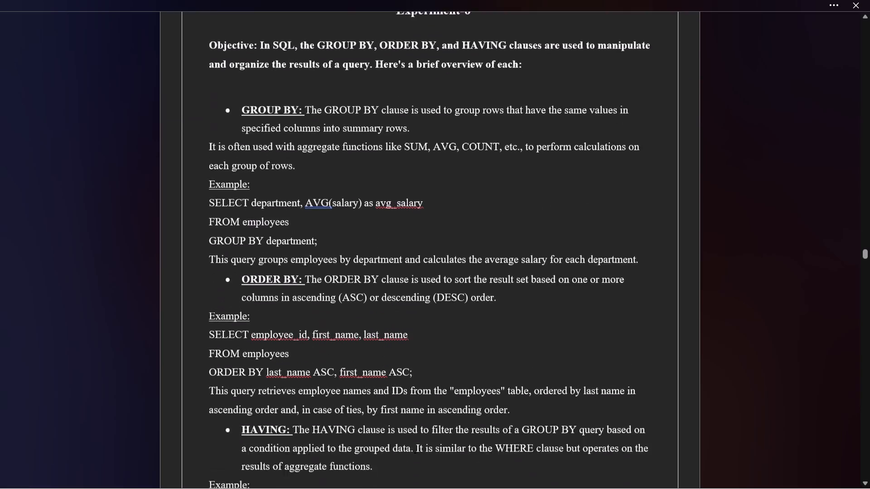
pyautogui.scroll(-1, 234, 284)
pyautogui.scroll(9, 234, 284)
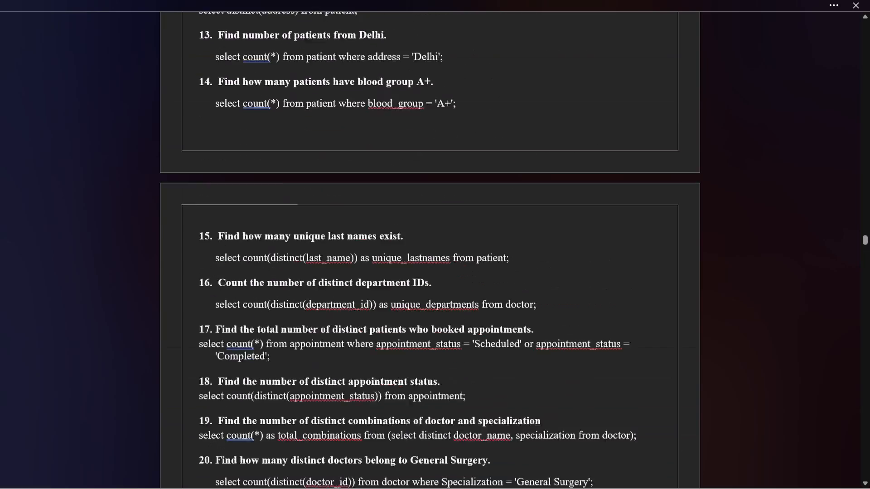
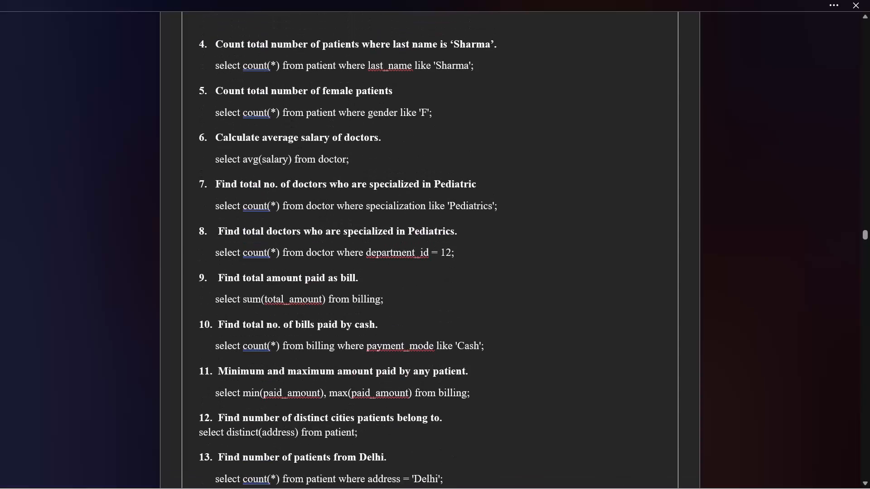
# Reduce the gap between queries 3 and 4 of Experiment 5 to a single unnumbered blank line.
pyautogui.scroll(1, 337, 241)
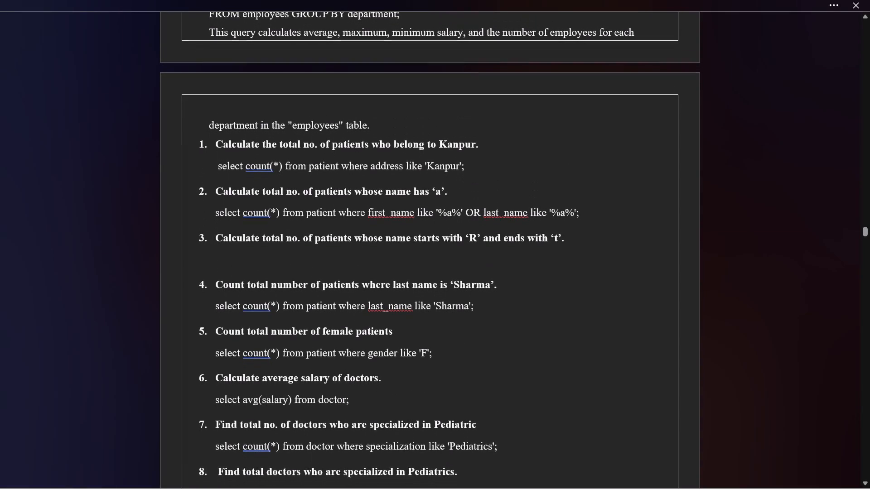
pyautogui.press('BackSpace')
pyautogui.press('BackSpace')
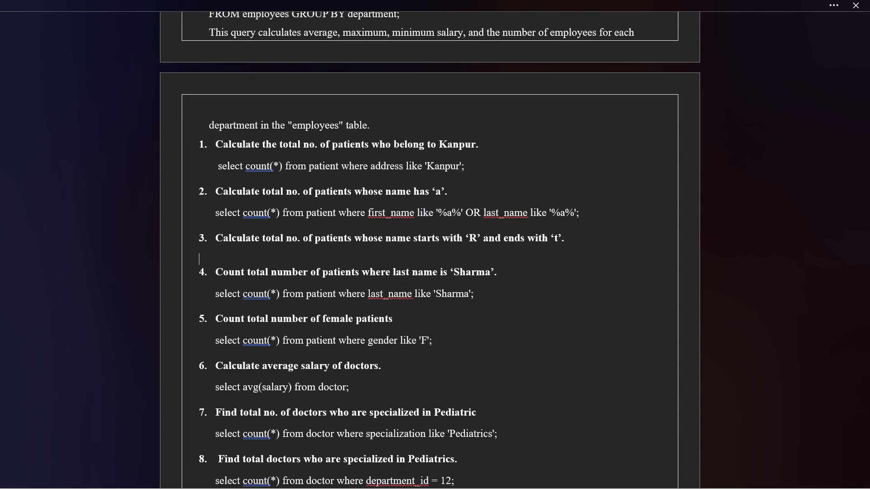
pyautogui.press('BackSpace')
pyautogui.press('Return')
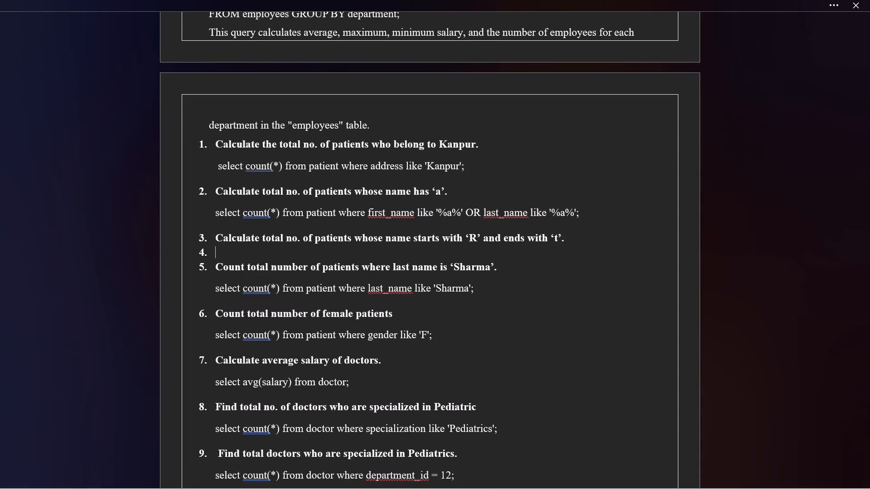
pyautogui.press('BackSpace')
pyautogui.press('BackSpace')
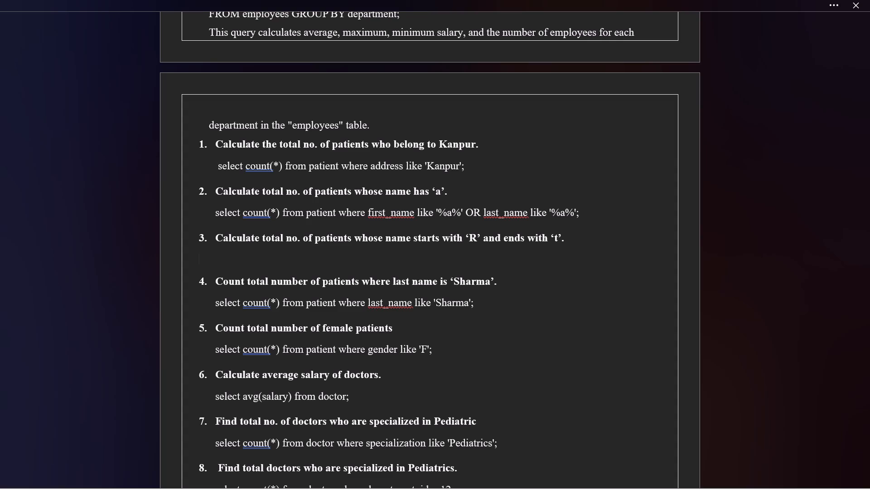
pyautogui.click(276, 268)
pyautogui.press('BackSpace')
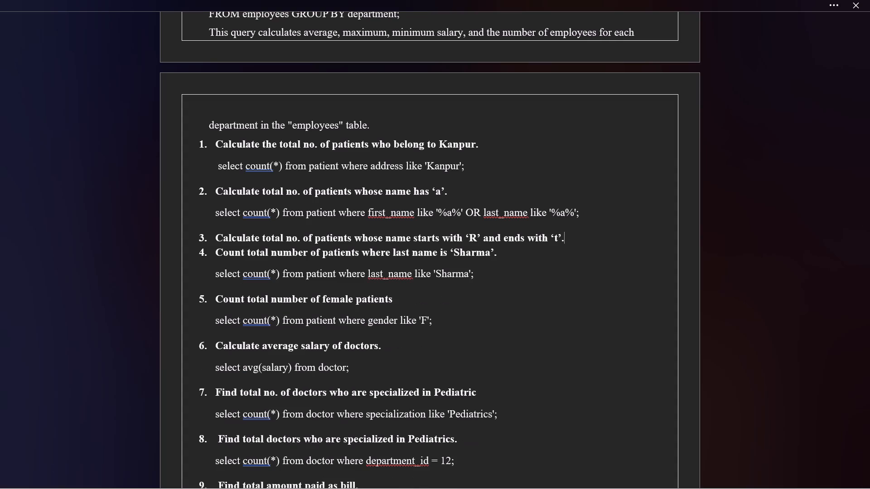
pyautogui.press('Return')
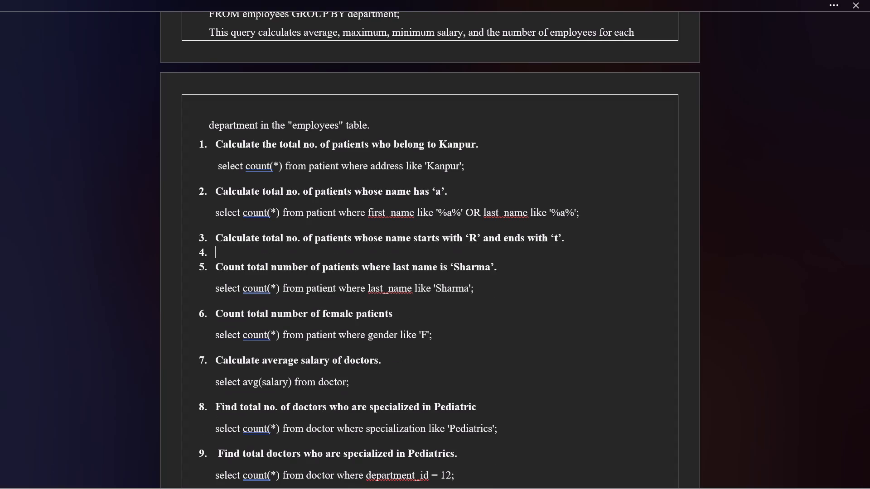
pyautogui.press('BackSpace')
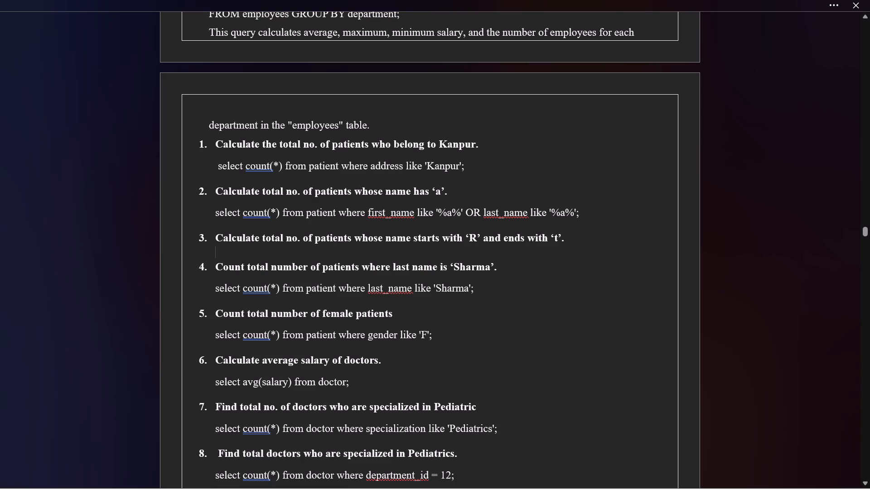
pyautogui.hotkey('ctrl', 'z')
pyautogui.hotkey('ctrl', 'z')
pyautogui.hotkey('ctrl', 'z')
pyautogui.hotkey('ctrl', 'z')
pyautogui.press('Down')
pyautogui.press('Left')
pyautogui.press('Up')
# Delete the extra blank lines between queries 14 and 15 of Experiment 5.
pyautogui.scroll(-4, 409, 314)
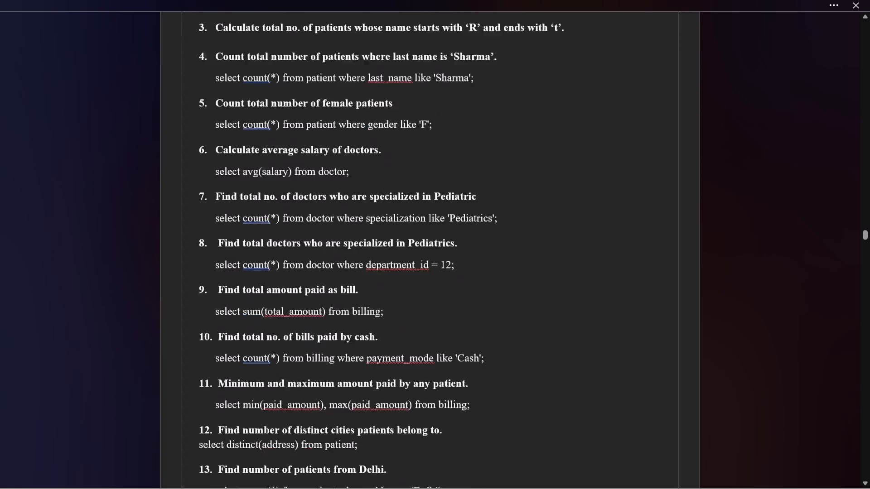
pyautogui.scroll(-3, 409, 314)
pyautogui.click(362, 278)
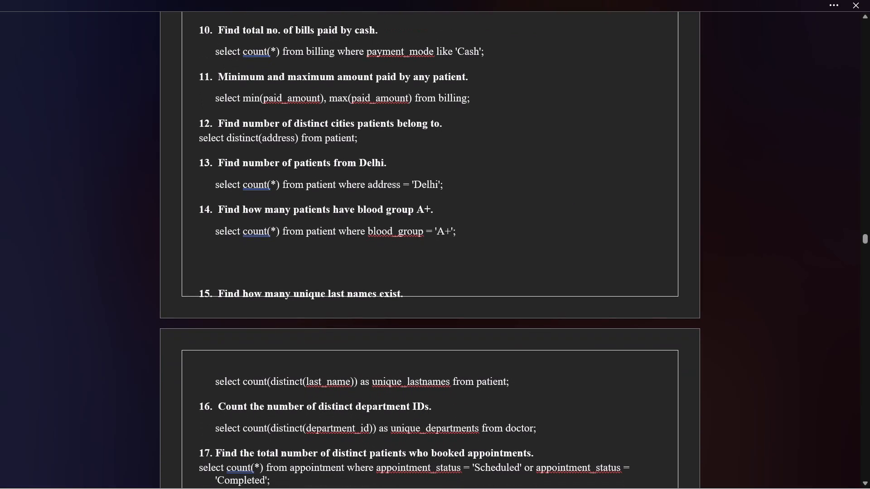
pyautogui.press('BackSpace')
pyautogui.press('BackSpace')
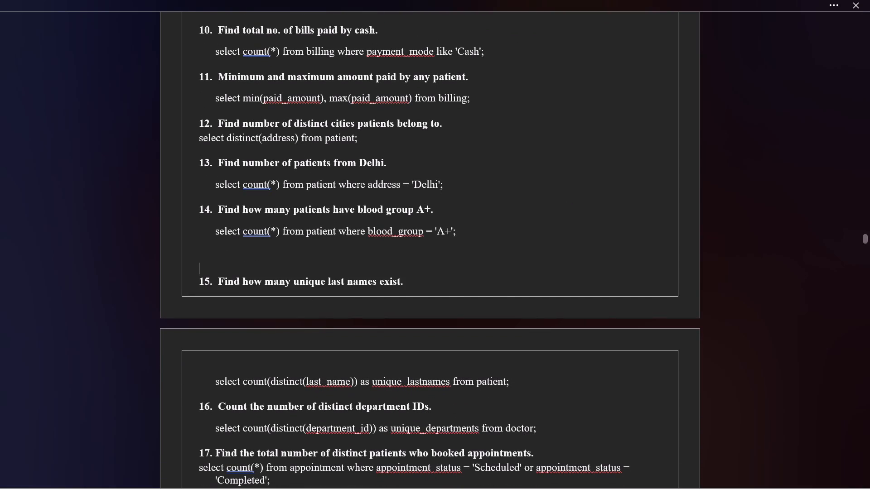
pyautogui.press('BackSpace')
pyautogui.press('BackSpace')
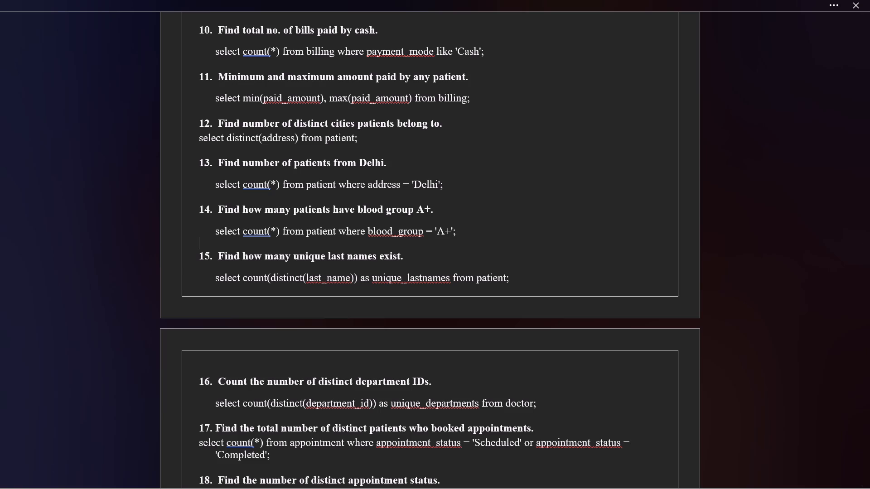
# Insert four blank lines above the Experiment-6 heading to move it and its objective onto the next page.
pyautogui.scroll(-1, 436, 358)
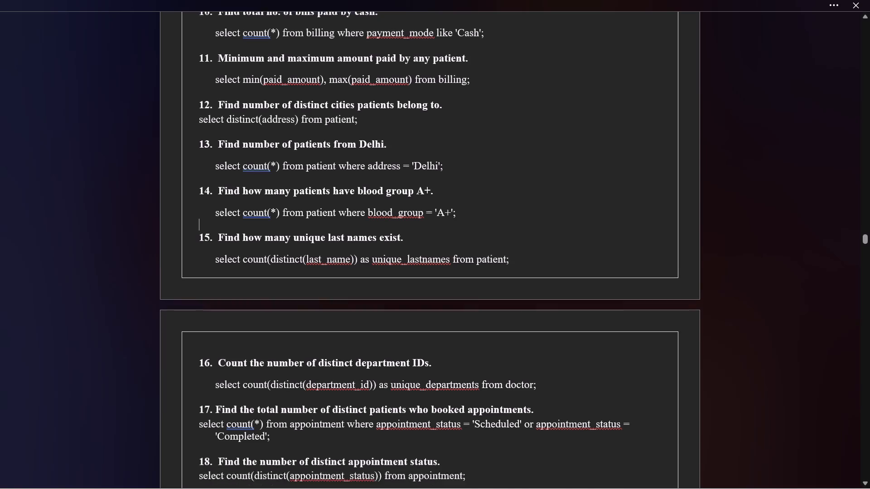
pyautogui.scroll(-7, 436, 358)
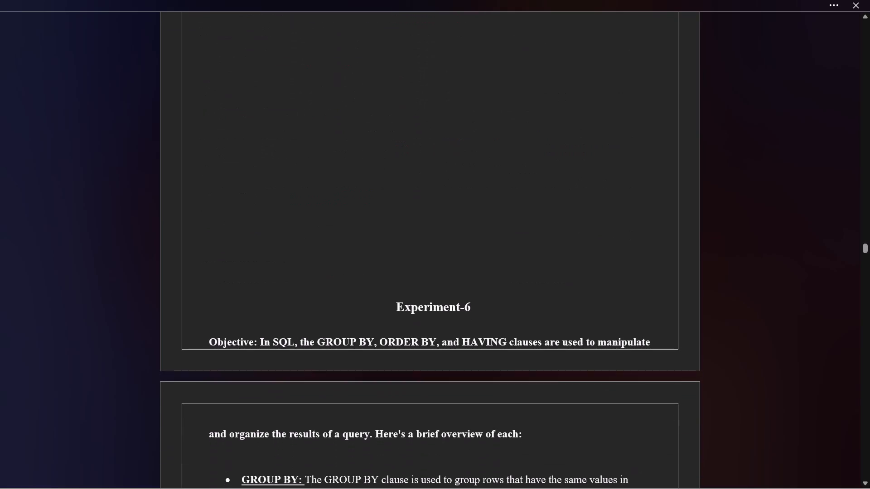
pyautogui.click(415, 297)
pyautogui.press('Return')
pyautogui.press('Return')
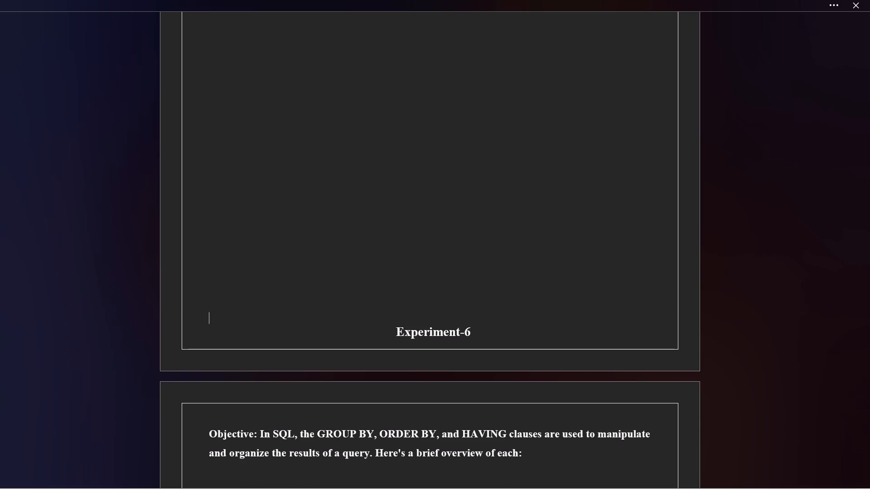
pyautogui.press('Return')
pyautogui.press('Return')
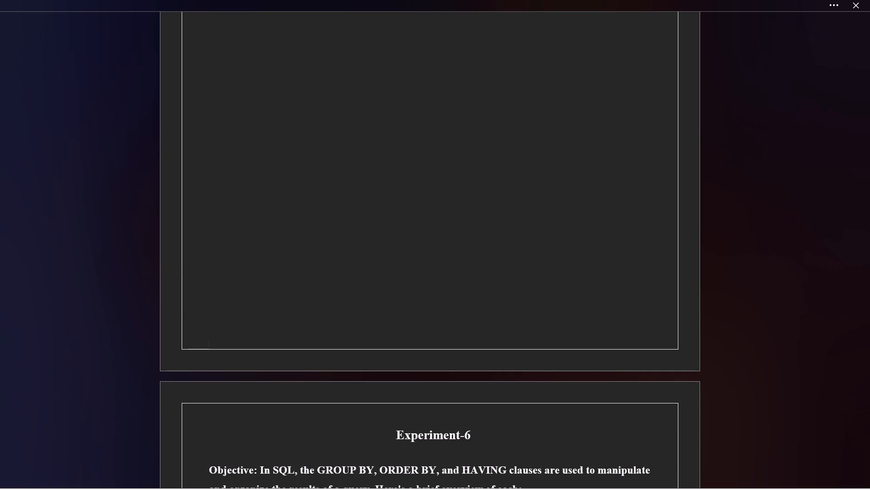
# Review the layout of the earlier experiments back to the Appointment and Bill tables, and return through Experiment 3 to the pattern-matching queries.
pyautogui.scroll(9, 449, 205)
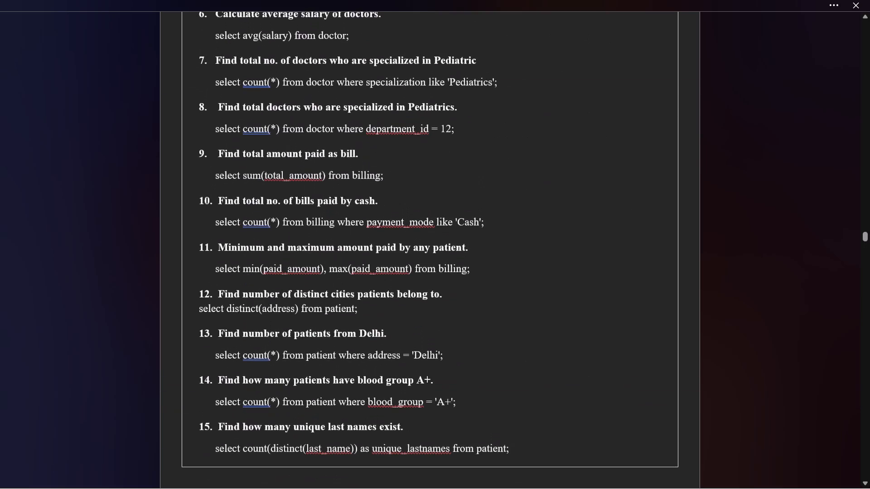
pyautogui.scroll(17, 449, 205)
pyautogui.scroll(4, 449, 205)
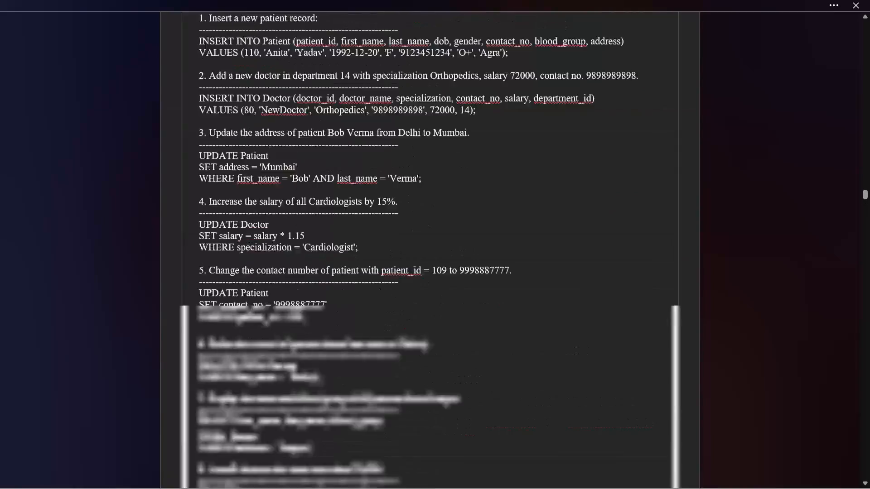
pyautogui.scroll(2, 449, 205)
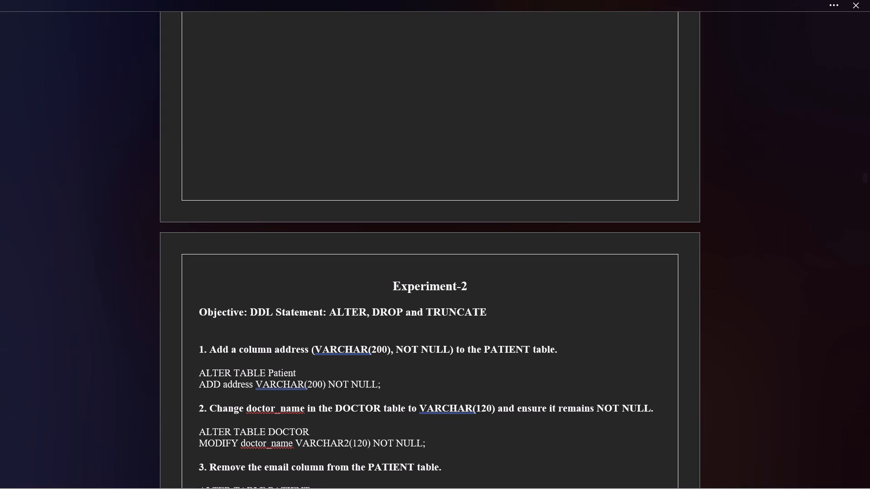
pyautogui.scroll(7, 433, 153)
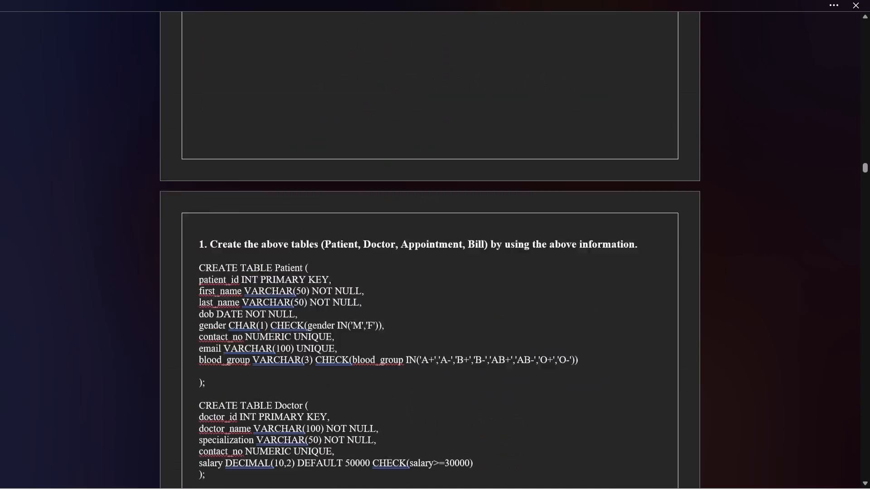
pyautogui.scroll(5, 433, 153)
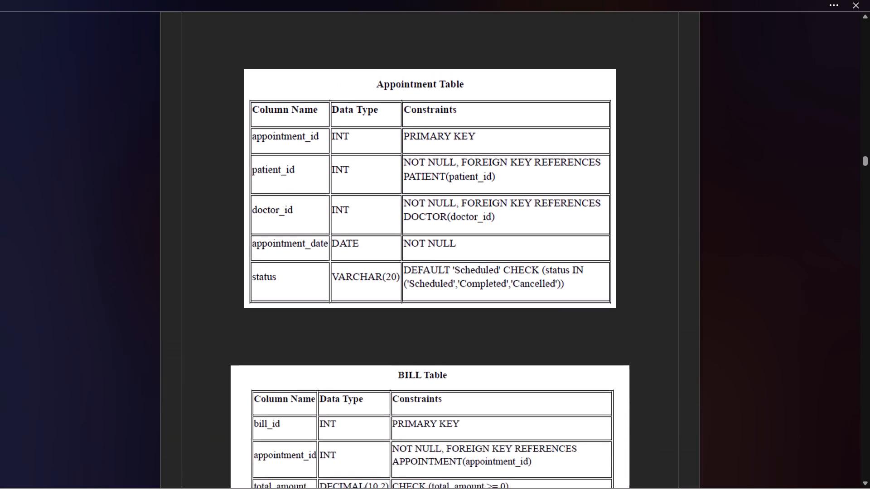
pyautogui.scroll(-13, 433, 153)
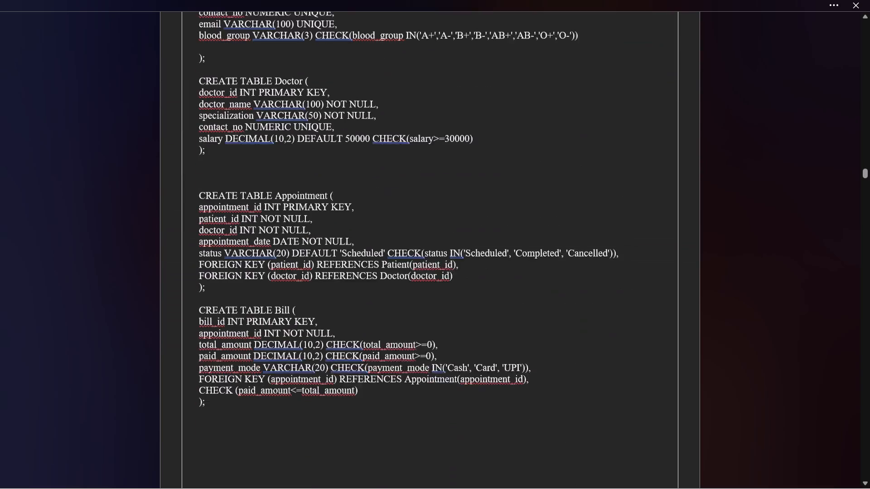
pyautogui.scroll(-10, 433, 153)
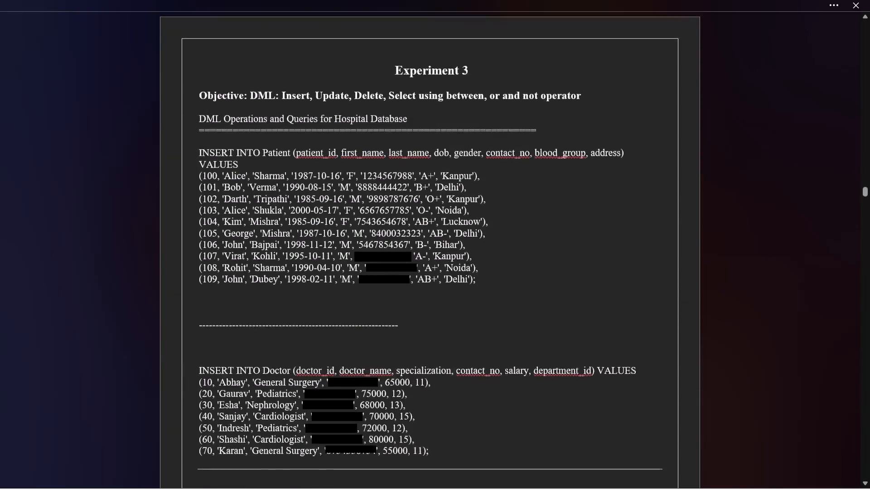
pyautogui.scroll(-15, 433, 153)
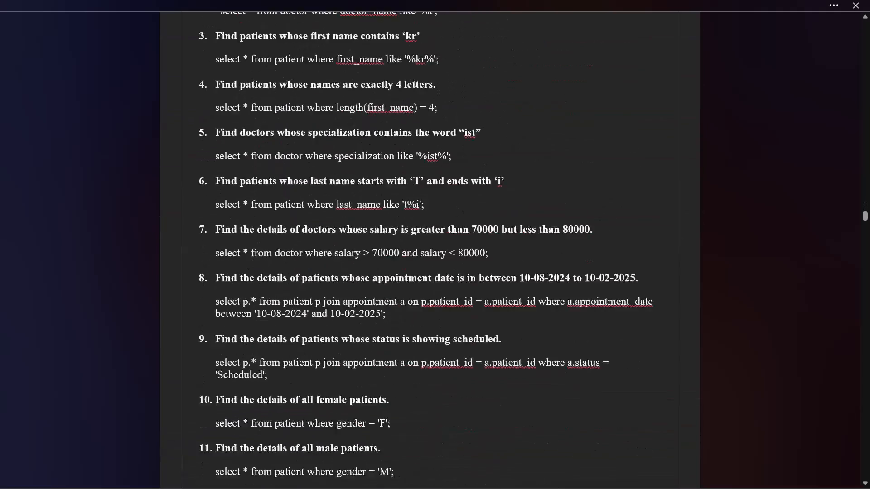
# Insert a blank line after 'FROM employees GROUP BY department;' to move the whole explanation of the query onto the next page.
pyautogui.scroll(-3, 433, 153)
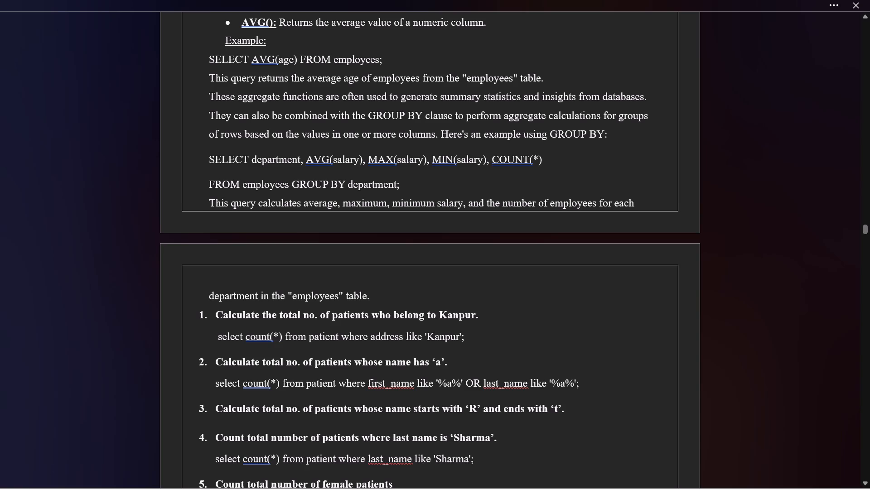
pyautogui.click(417, 187)
pyautogui.press('Return')
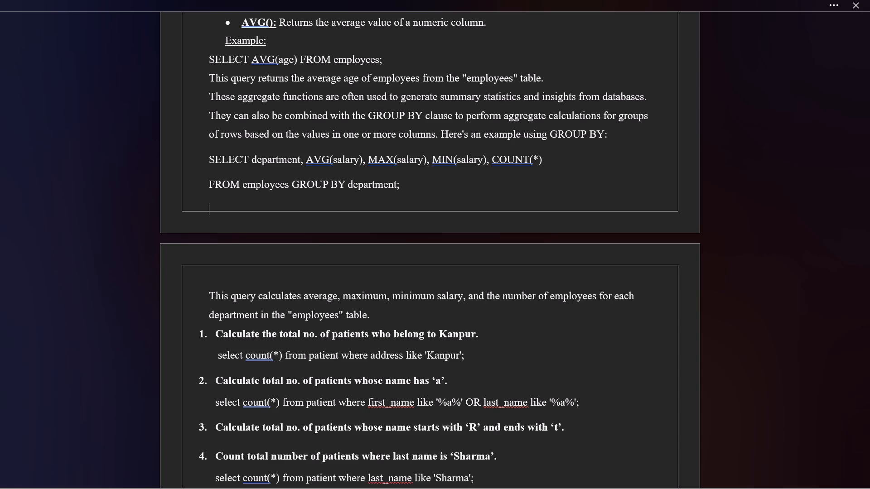
# Add an unnumbered blank line below the query 15 heading to move its select statement off the page border onto the next page.
pyautogui.scroll(-3, 396, 276)
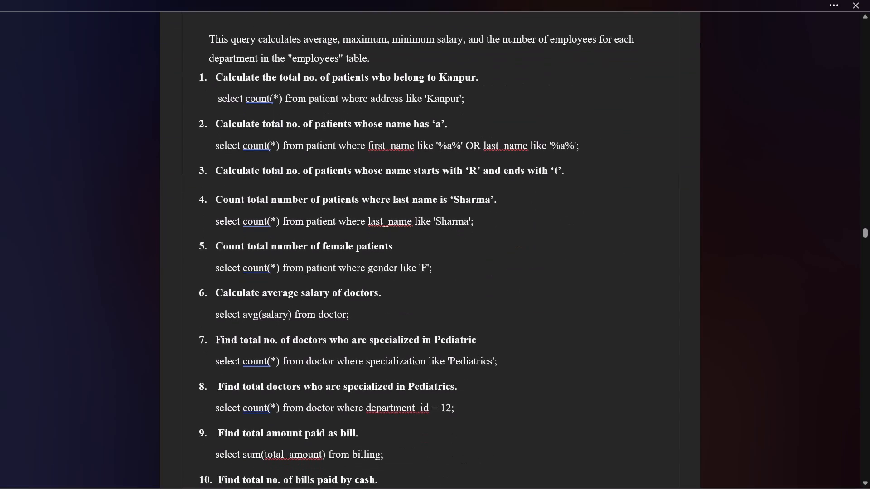
pyautogui.scroll(-1, 396, 276)
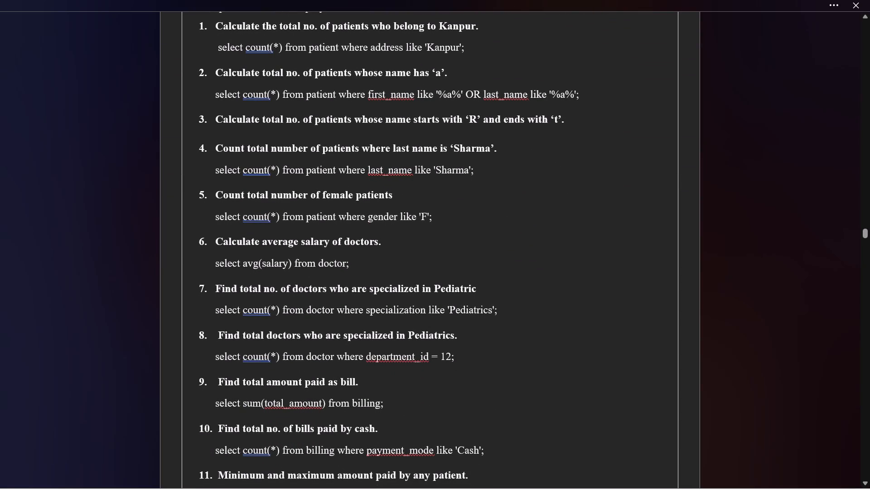
pyautogui.scroll(-5, 438, 278)
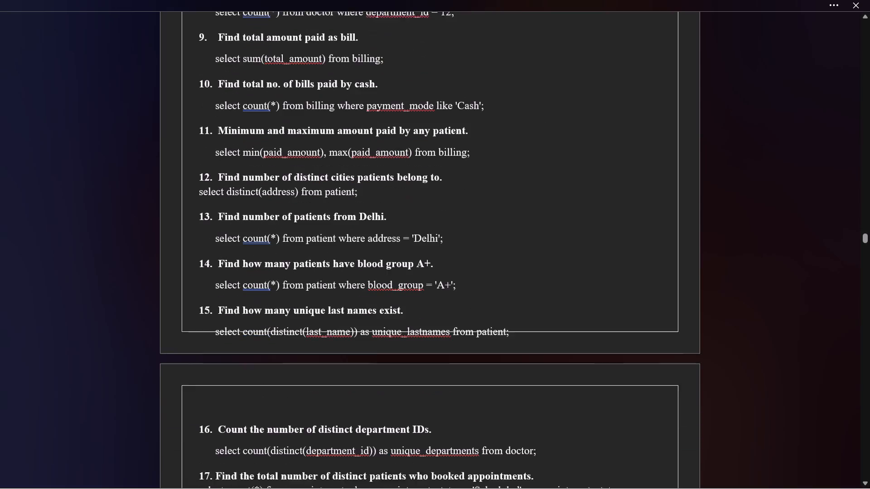
pyautogui.scroll(-1, 438, 278)
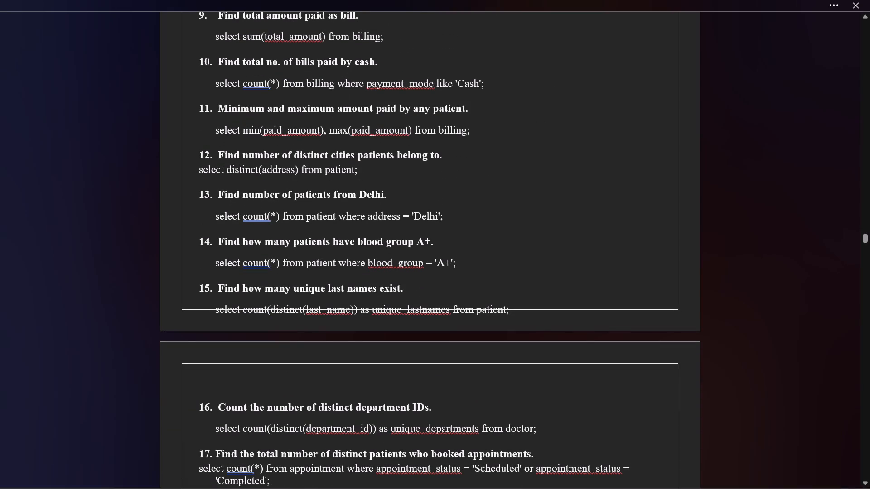
pyautogui.click(414, 288)
pyautogui.press('Return')
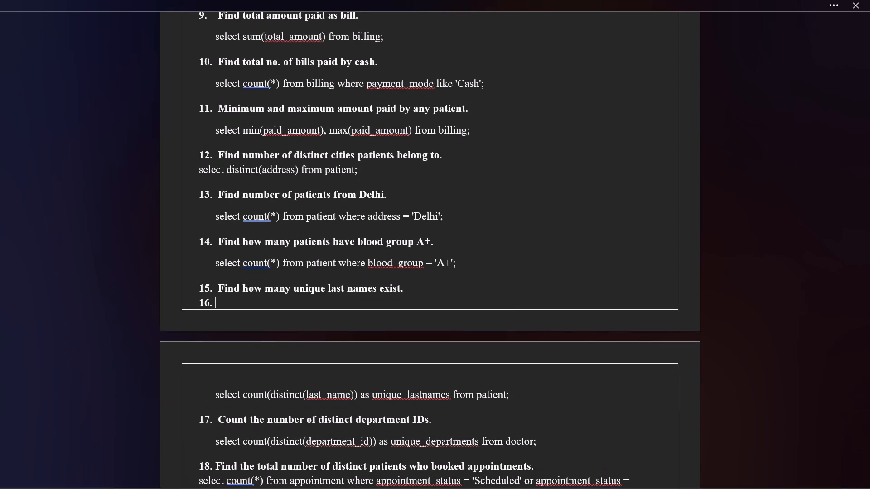
pyautogui.press('BackSpace')
pyautogui.press('BackSpace')
# Remove the colon ending the Experiment-6 objective after 'Here's a brief overview of each', keeping one blank line before the GROUP BY bullet.
pyautogui.scroll(-3, 375, 334)
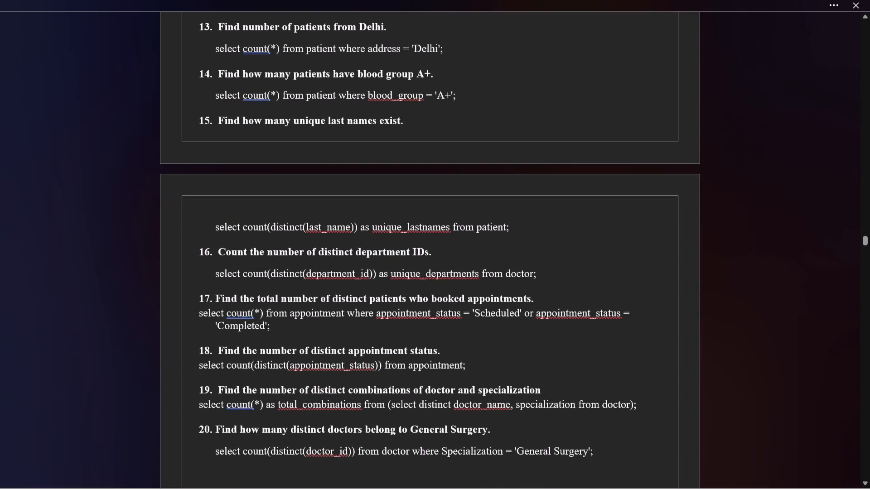
pyautogui.scroll(-10, 375, 334)
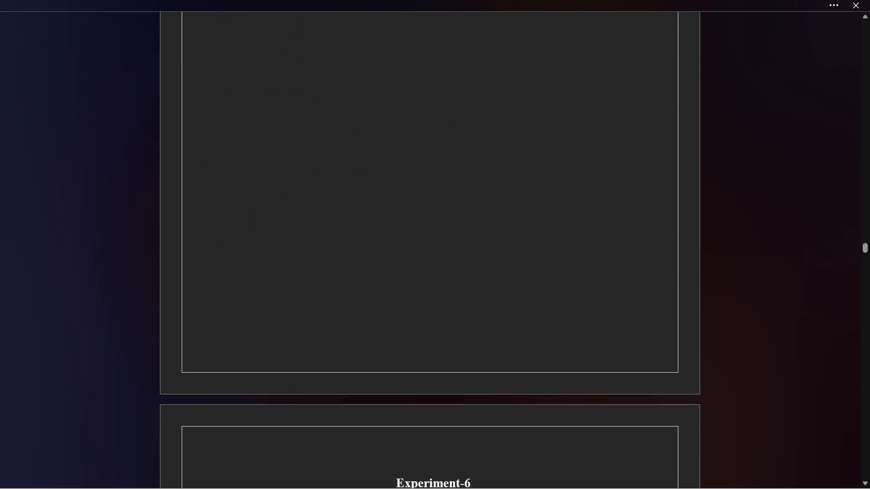
pyautogui.scroll(-2, 375, 334)
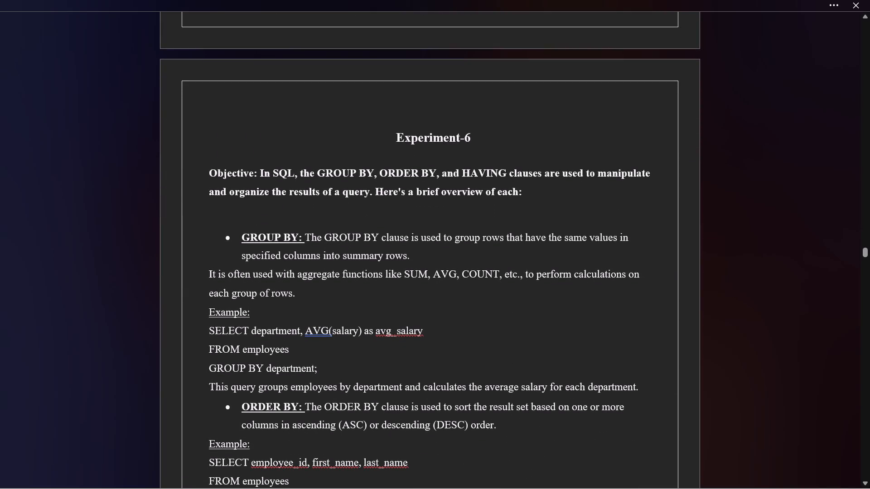
pyautogui.moveTo(210, 171); pyautogui.dragTo(480, 173)
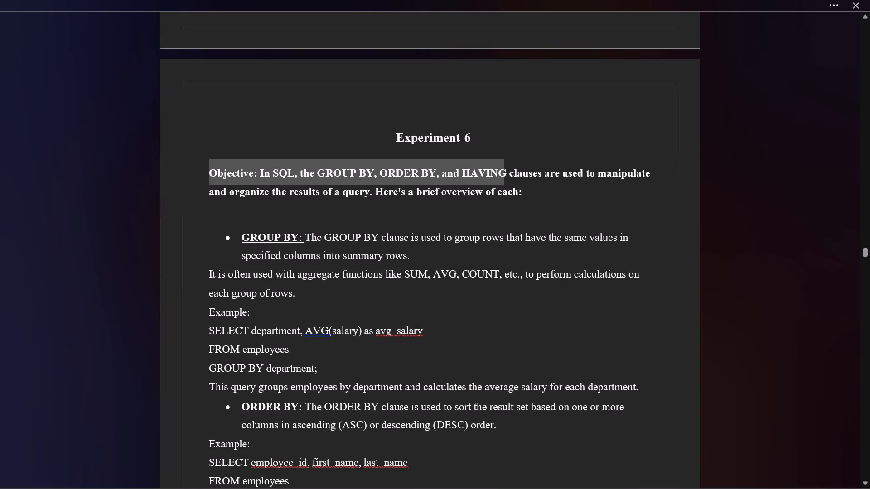
pyautogui.moveTo(480, 173); pyautogui.dragTo(501, 169)
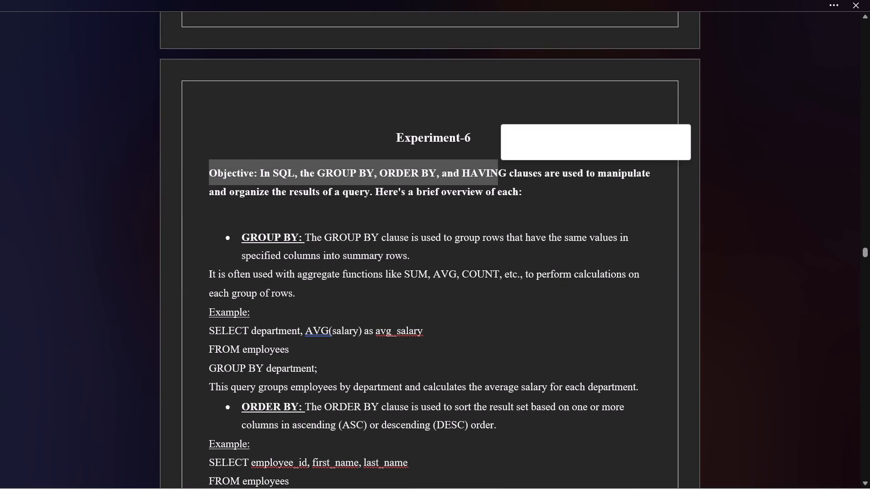
pyautogui.click(529, 181)
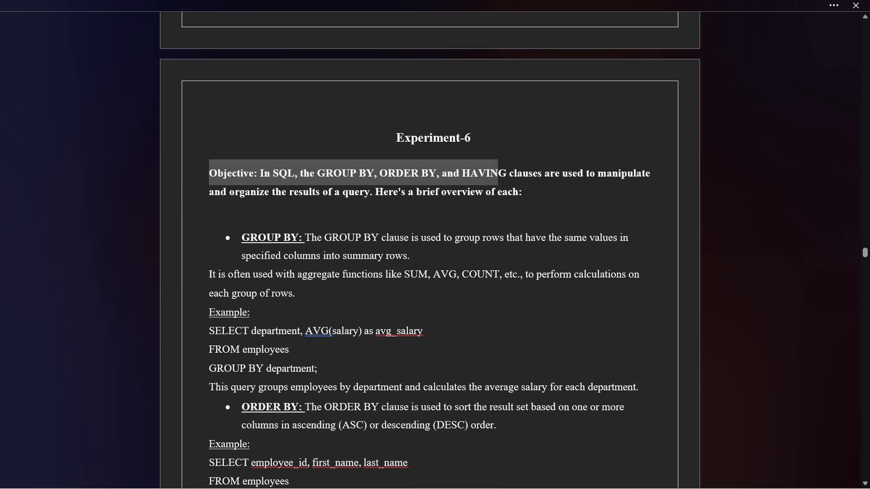
pyautogui.moveTo(511, 171); pyautogui.dragTo(523, 192)
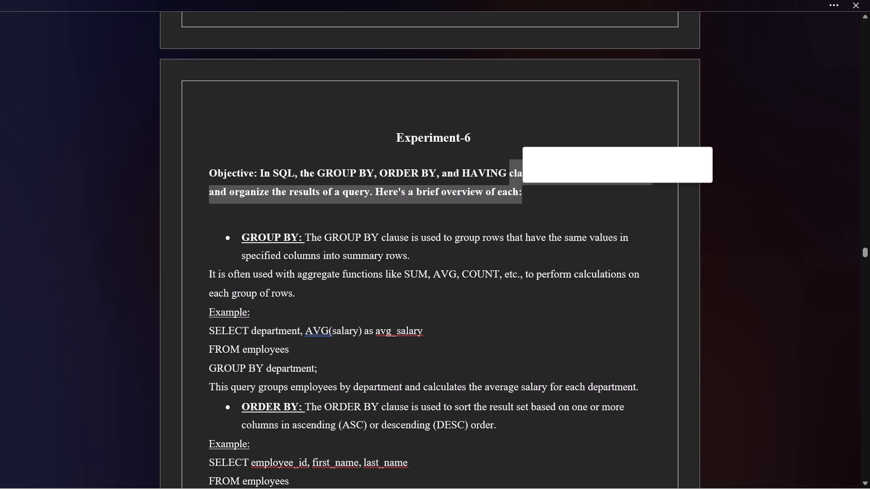
pyautogui.click(568, 192)
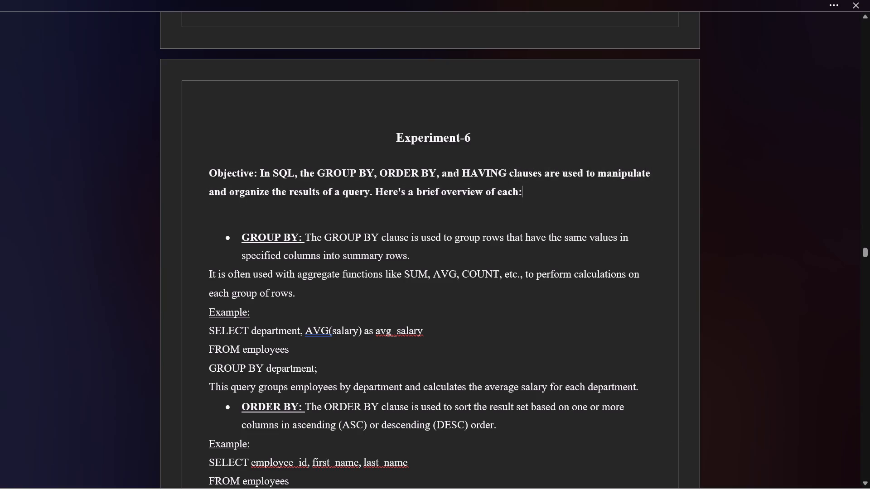
pyautogui.click(292, 221)
pyautogui.press('BackSpace')
pyautogui.press('BackSpace')
pyautogui.press('BackSpace')
pyautogui.press('Return')
# Check the layout of the rest of Experiment-6's theory, from the ORDER BY and HAVING explanations to the first query.
pyautogui.scroll(-2, 287, 303)
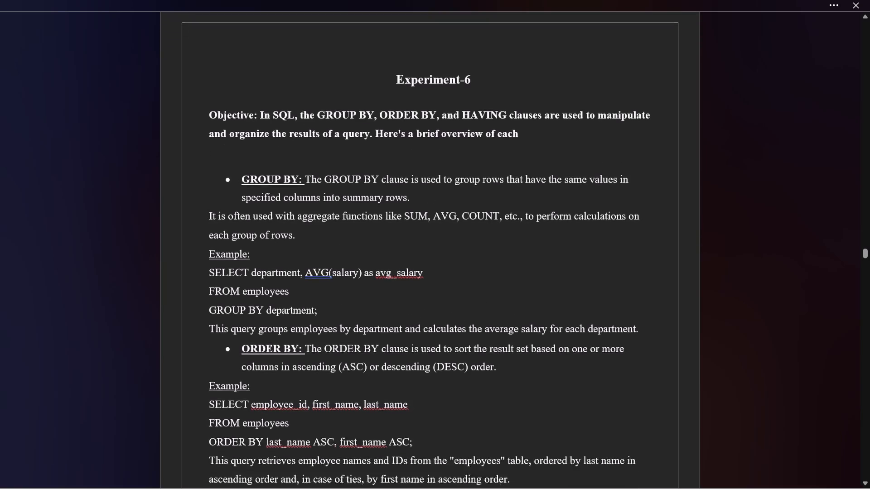
pyautogui.scroll(-5, 287, 303)
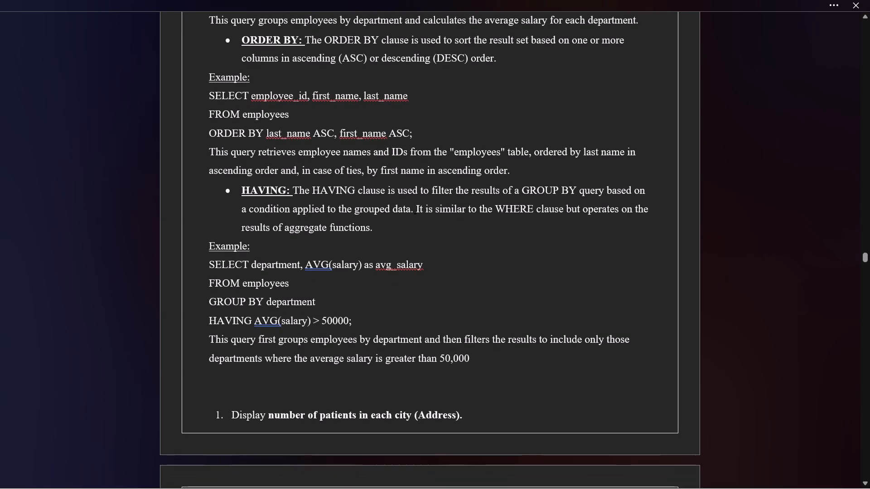
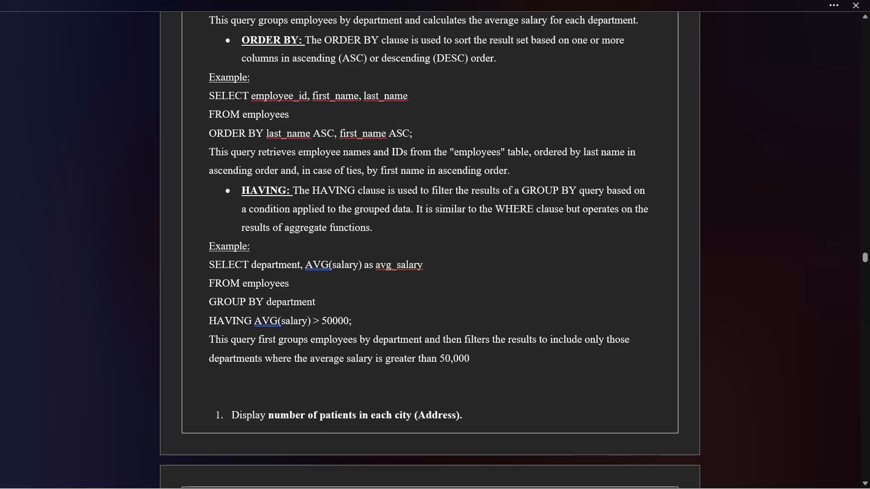
# Check the spacing and page breaks of Experiment-6's queries, from query 1 on patients in each city through query 15 on ordered bills.
pyautogui.scroll(-7, 352, 360)
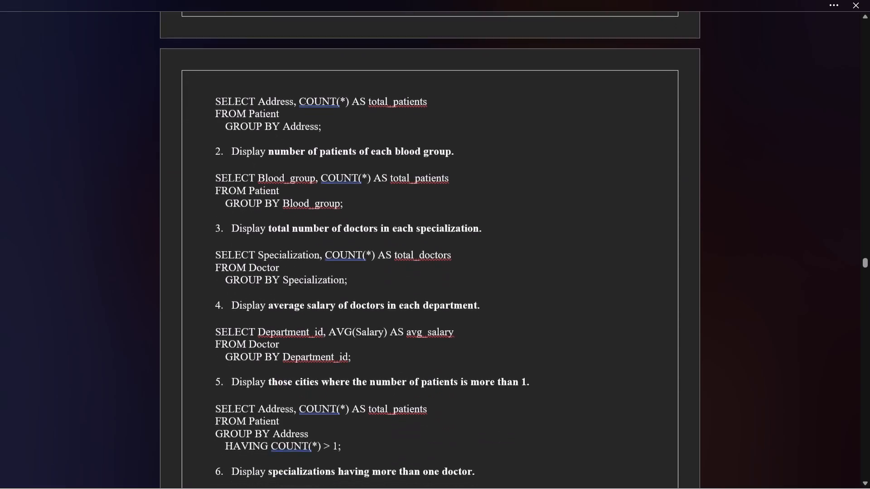
pyautogui.scroll(-1, 352, 360)
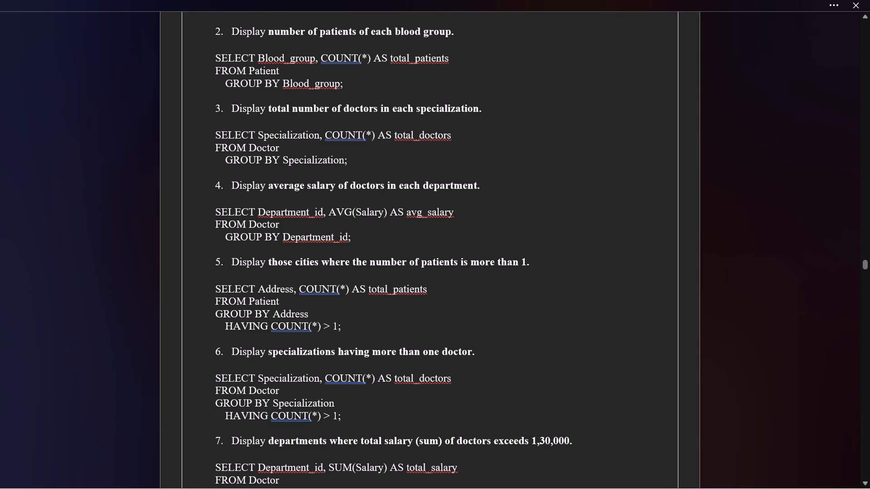
pyautogui.scroll(-5, 393, 300)
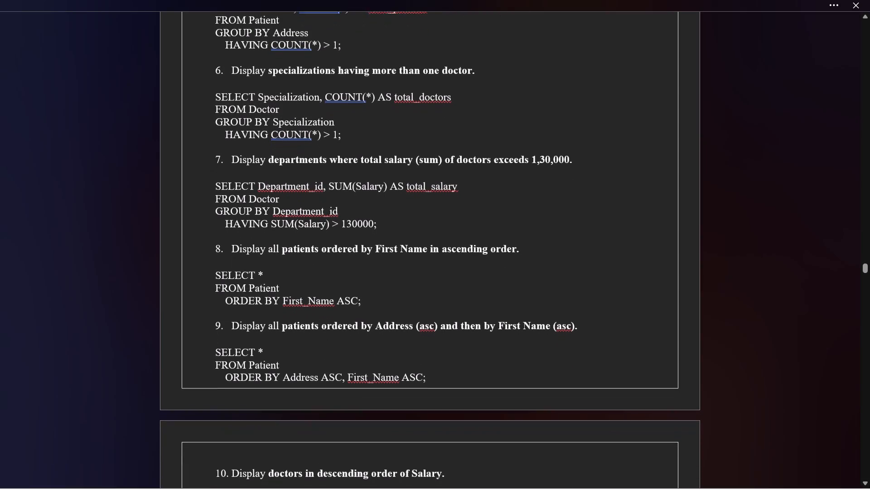
pyautogui.click(456, 369)
pyautogui.scroll(-6, 456, 369)
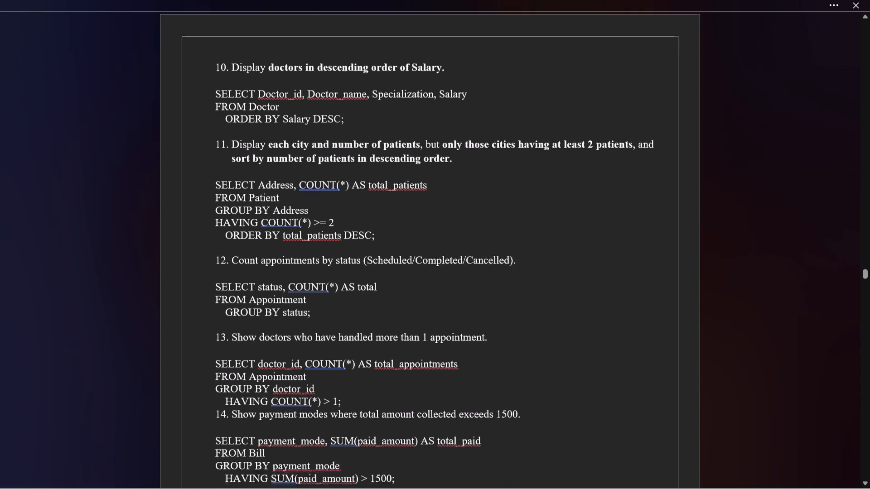
pyautogui.scroll(-1, 456, 369)
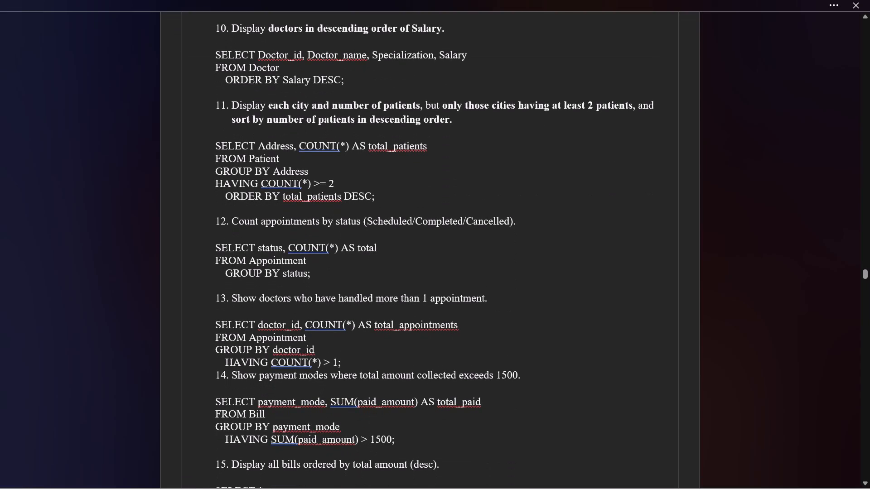
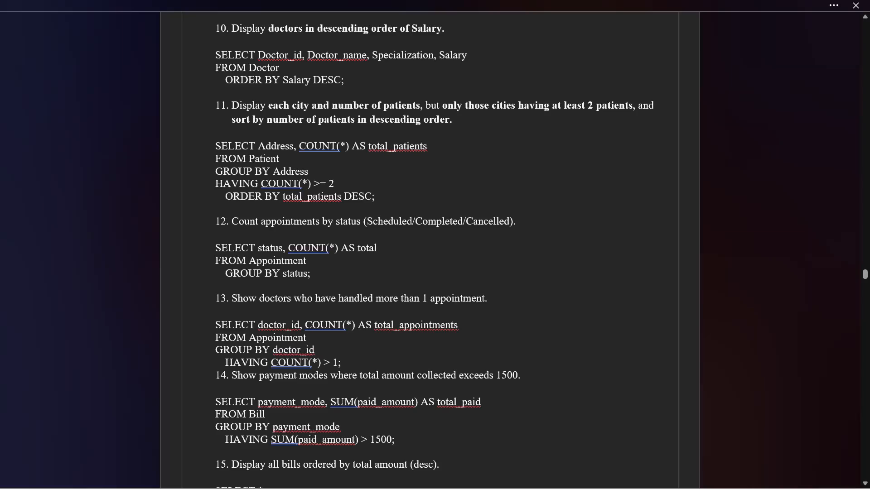
# Check the spacing at the end of Experiment-6's queries and the font size of the Experiment:7 heading.
pyautogui.scroll(-1, 451, 339)
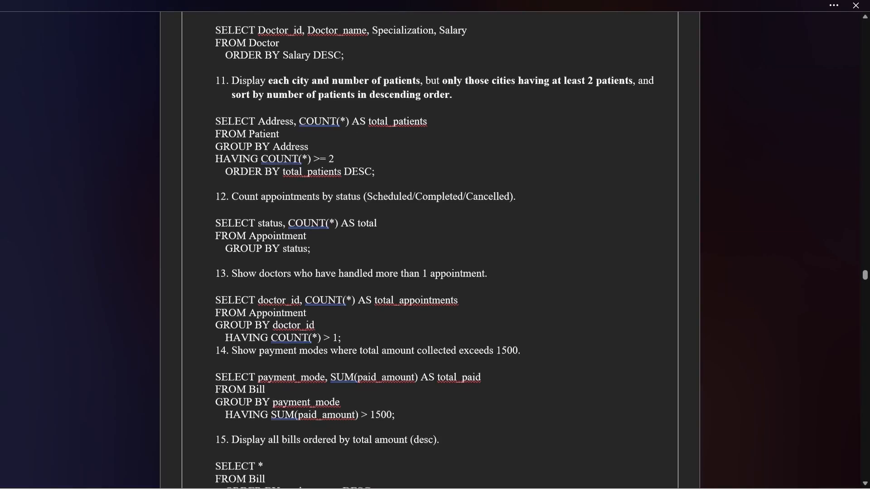
pyautogui.scroll(-4, 451, 339)
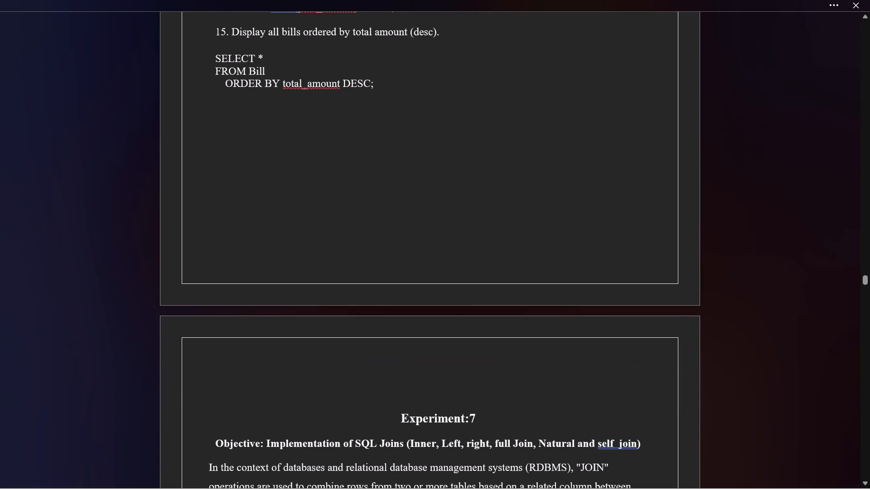
pyautogui.click(417, 234)
pyautogui.scroll(-1, 417, 234)
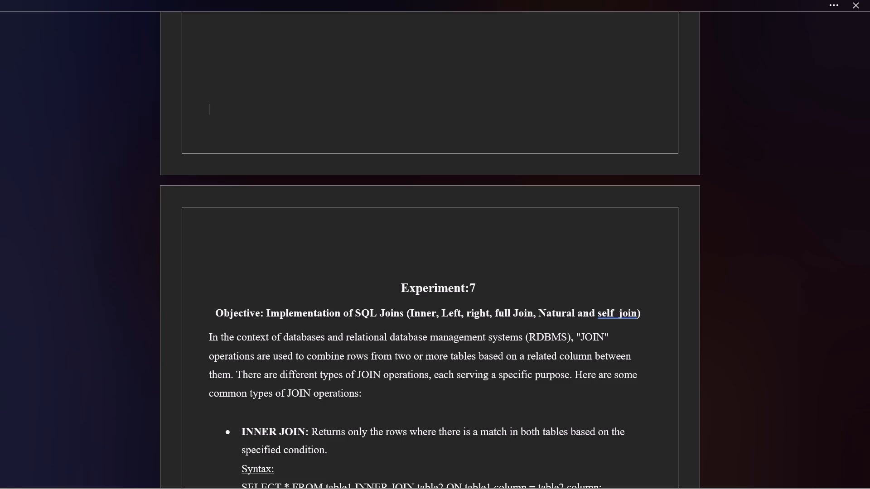
pyautogui.scroll(-1, 417, 234)
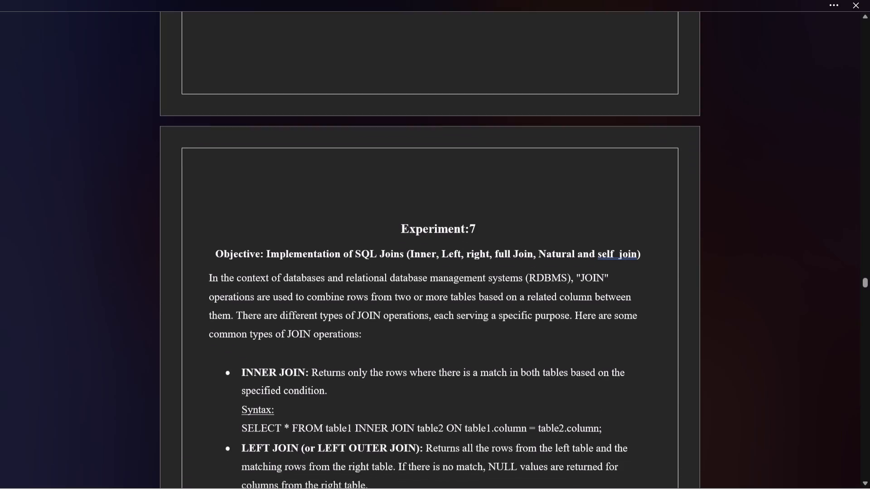
pyautogui.scroll(-1, 417, 234)
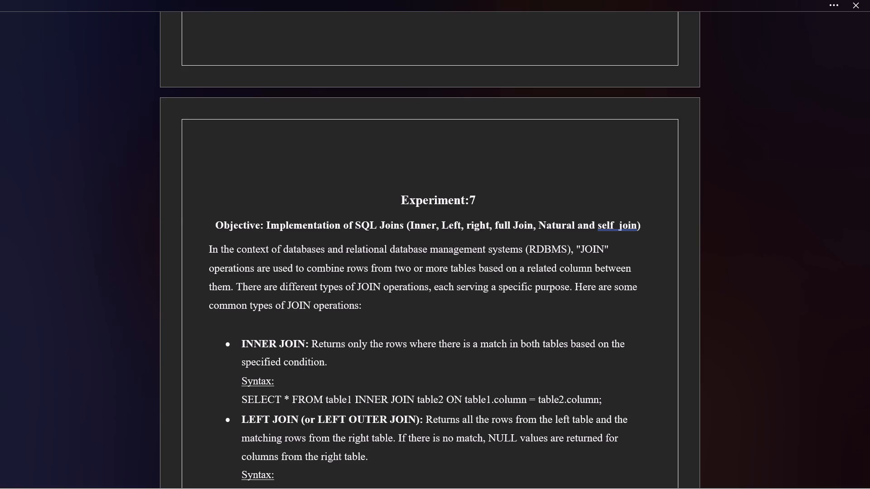
pyautogui.moveTo(398, 197); pyautogui.dragTo(466, 198)
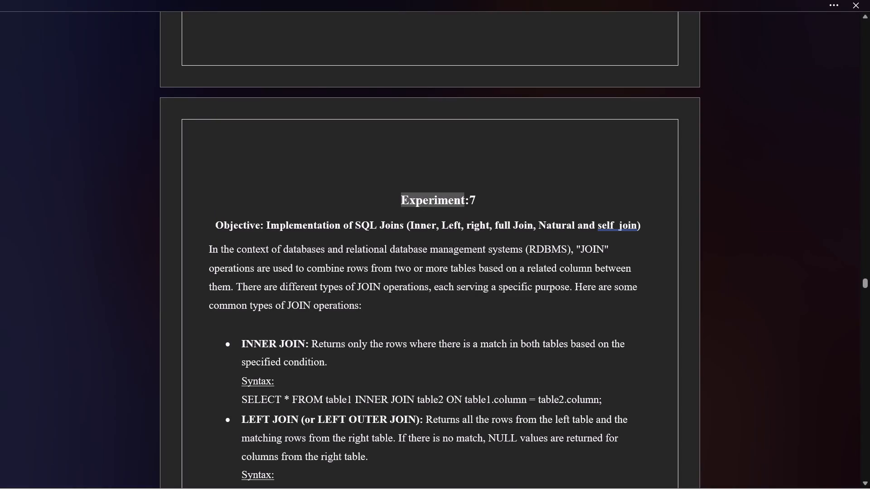
pyautogui.moveTo(466, 198); pyautogui.dragTo(477, 199)
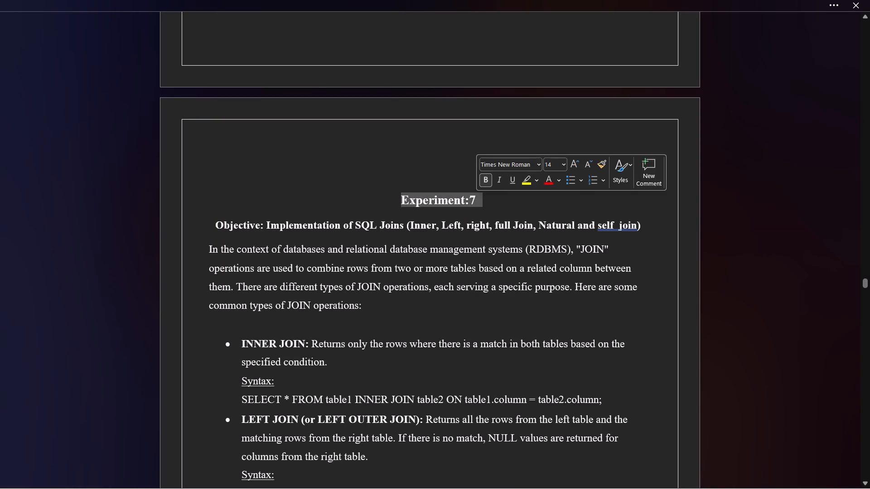
# Delete three of the extra blank lines above the Experiment:7 heading at the top of its page.
pyautogui.click(412, 161)
pyautogui.click(412, 161)
pyautogui.press('BackSpace')
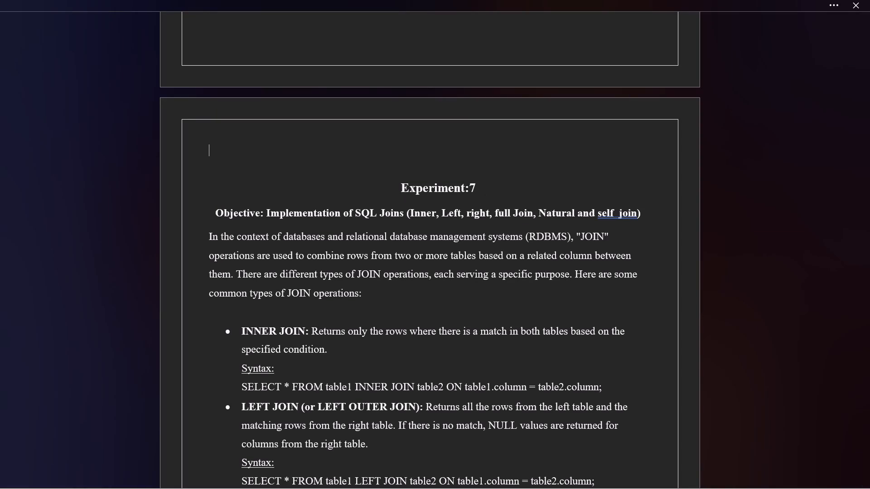
pyautogui.press('Down')
pyautogui.press('BackSpace')
pyautogui.press('BackSpace')
pyautogui.press('BackSpace')
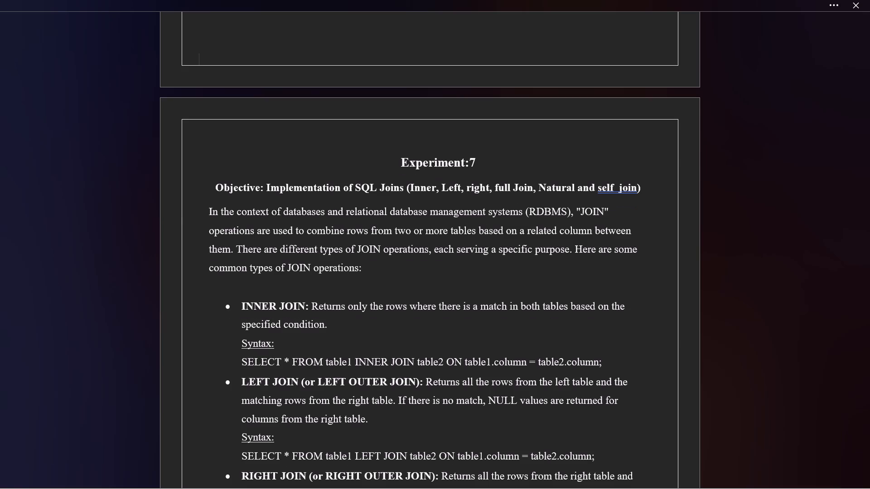
# Check the font size of Experiment:7's objective and review the spacing and page breaks throughout Experiments 7 and 8.
pyautogui.moveTo(210, 183); pyautogui.dragTo(241, 189)
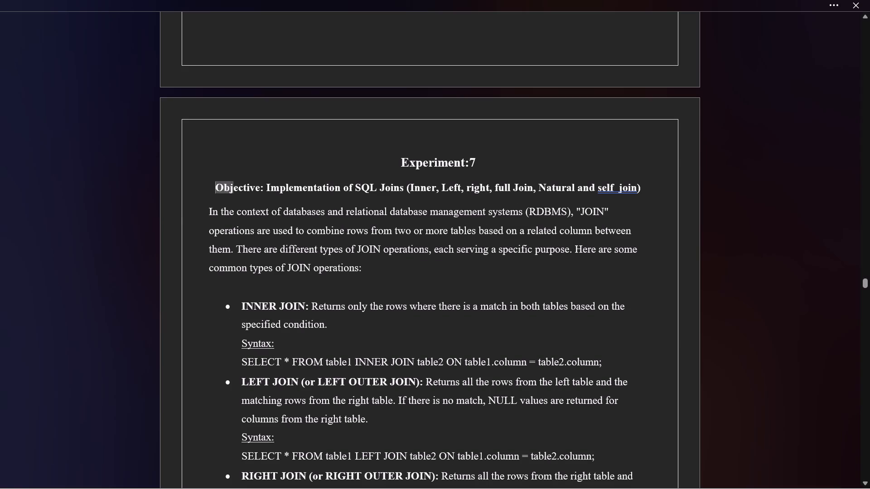
pyautogui.moveTo(241, 189); pyautogui.dragTo(619, 188)
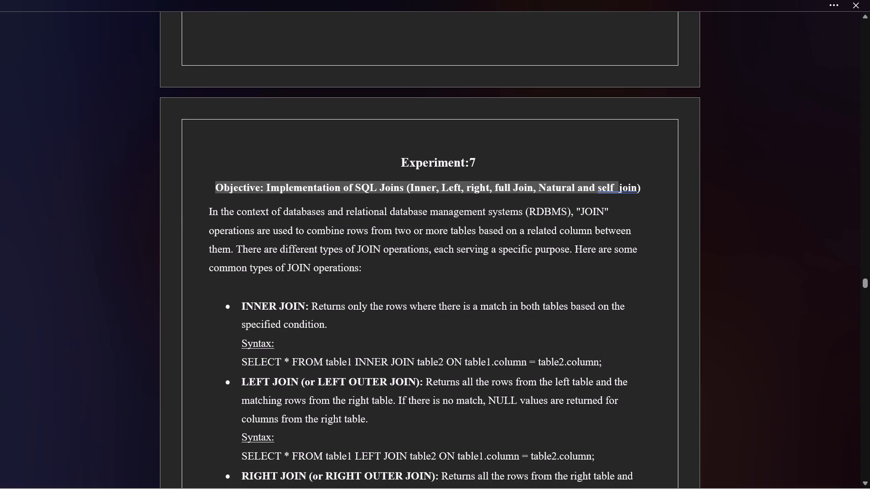
pyautogui.moveTo(619, 188); pyautogui.dragTo(643, 188)
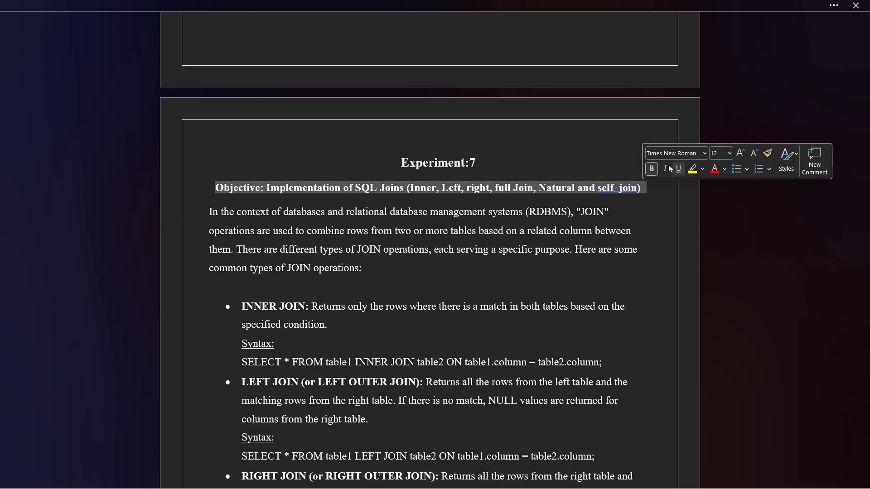
pyautogui.click(648, 200)
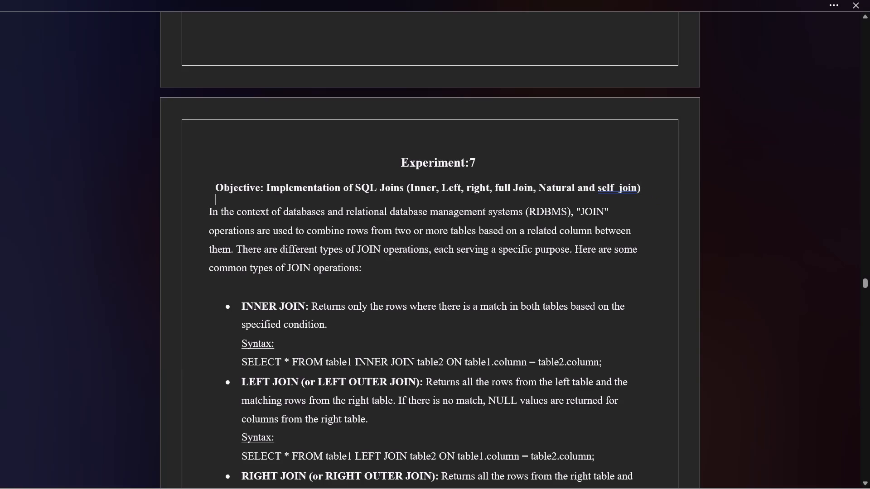
pyautogui.scroll(-6, 407, 252)
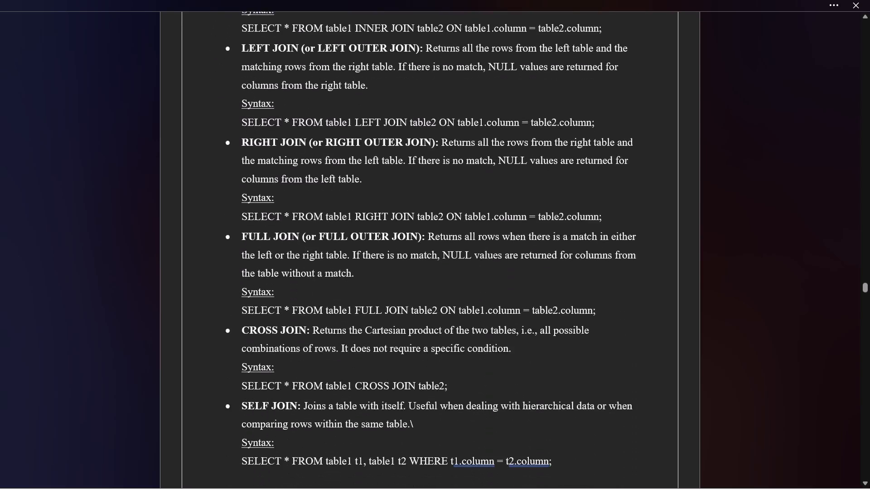
pyautogui.scroll(-5, 407, 252)
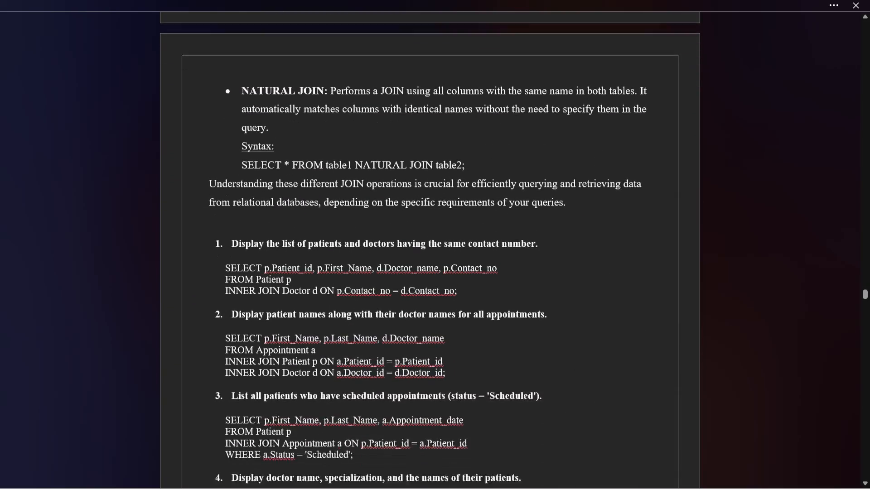
pyautogui.scroll(-5, 407, 252)
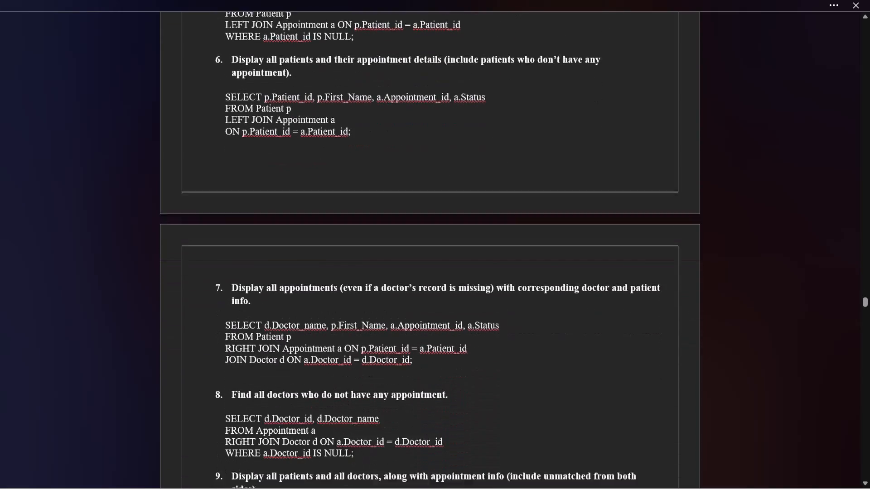
pyautogui.scroll(-7, 407, 252)
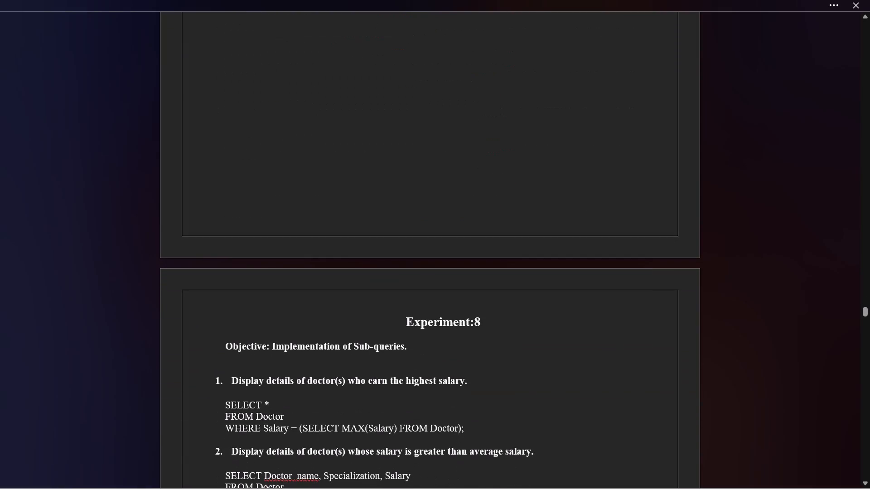
pyautogui.scroll(-9, 407, 252)
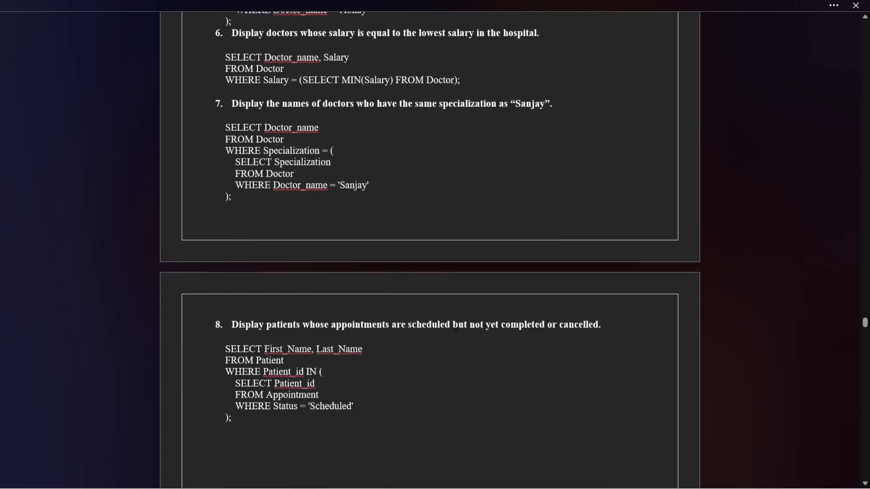
pyautogui.scroll(-7, 407, 252)
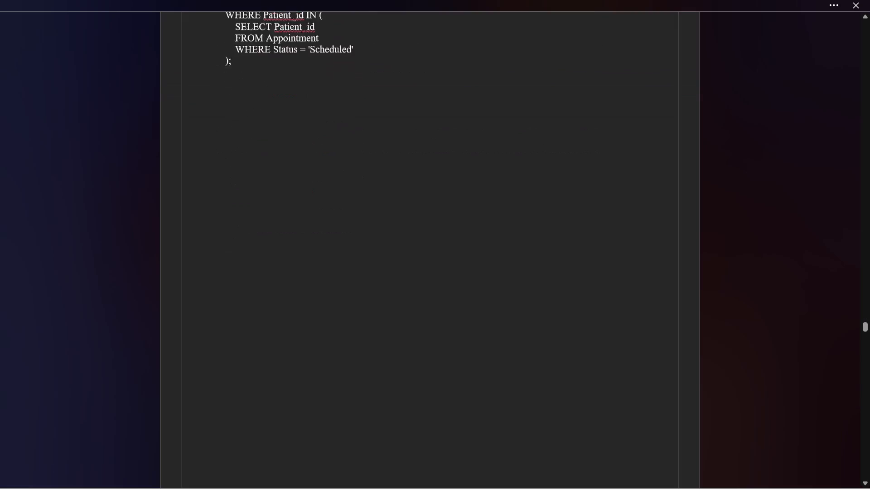
pyautogui.scroll(-3, 407, 252)
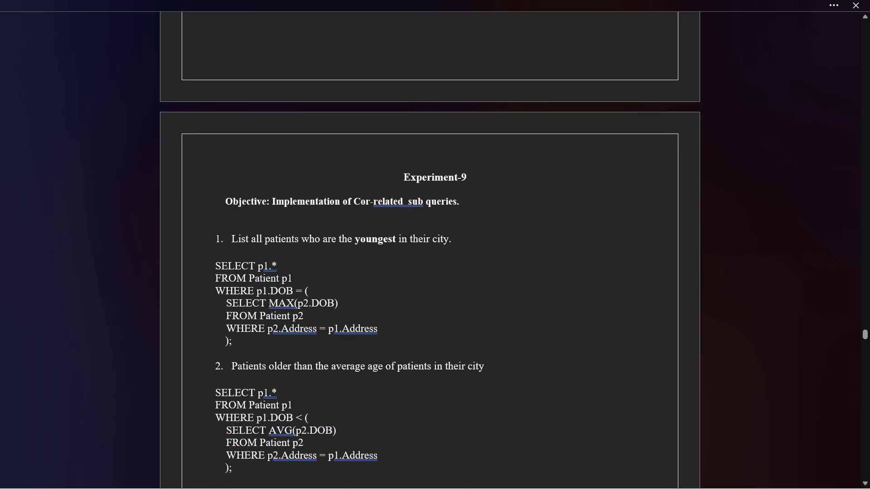
# Set the Experiment-9 heading's font size to 14.
pyautogui.moveTo(398, 169); pyautogui.dragTo(474, 174)
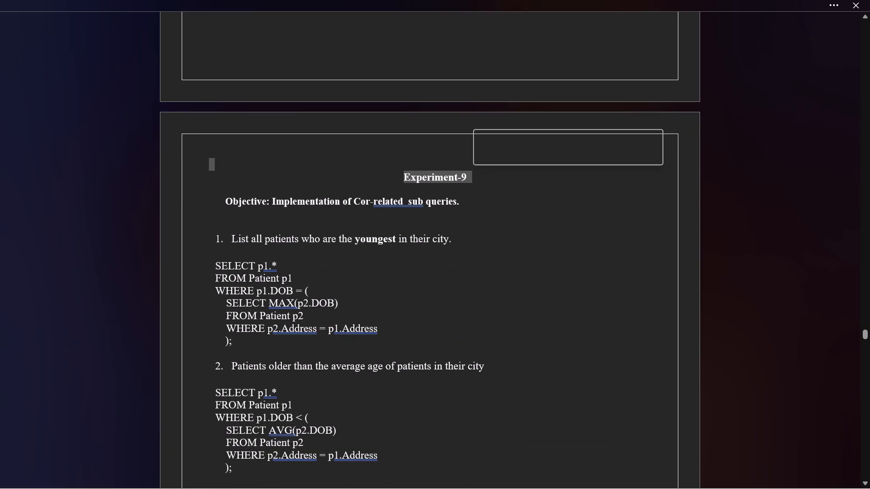
pyautogui.click(563, 141)
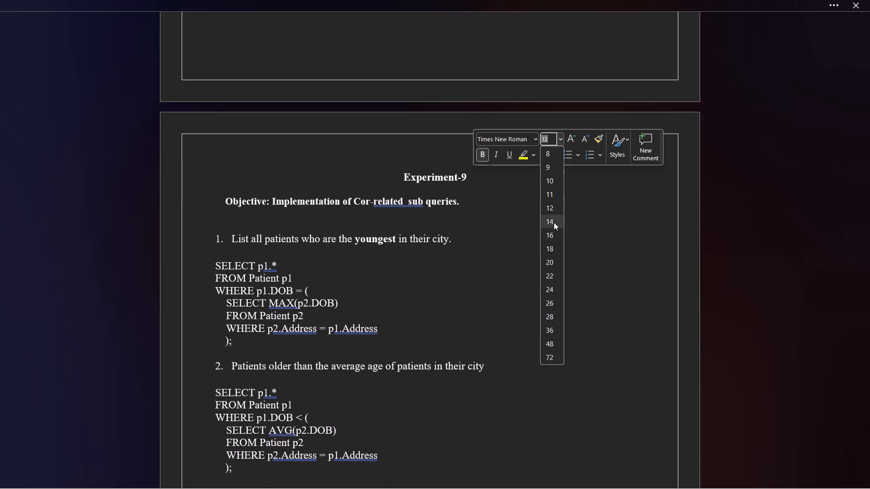
pyautogui.click(554, 222)
# Set the font size of Experiment-9's objective line on correlated sub-queries to 12.
pyautogui.moveTo(220, 201); pyautogui.dragTo(452, 208)
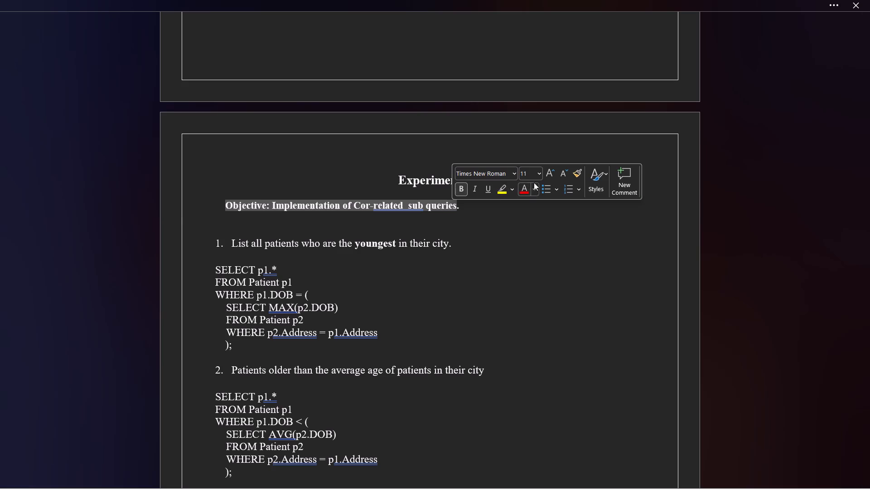
pyautogui.click(535, 177)
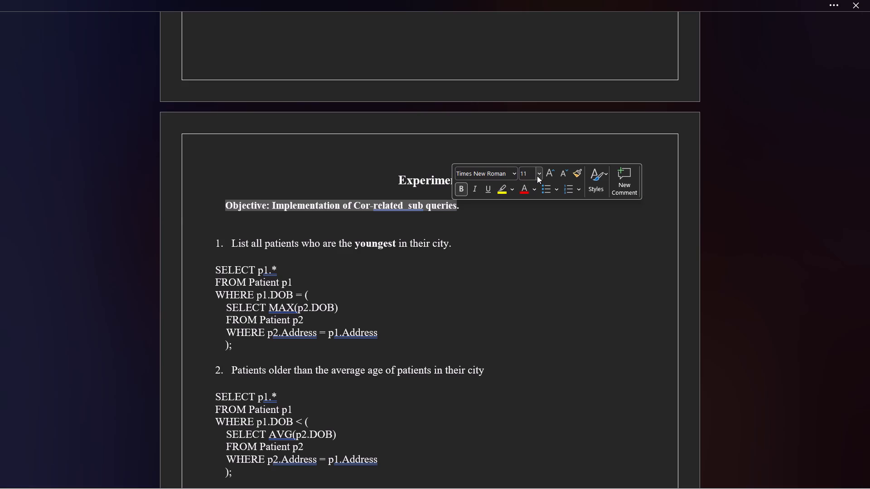
pyautogui.click(537, 176)
pyautogui.click(530, 239)
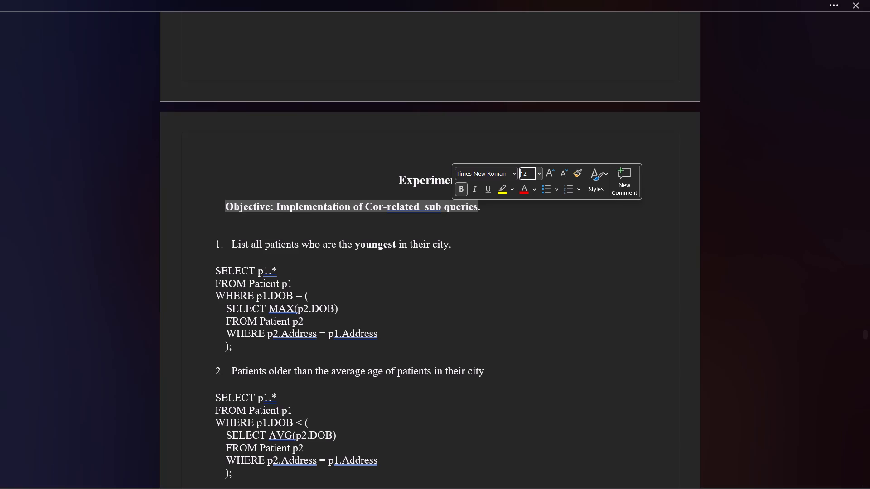
pyautogui.click(505, 288)
# Delete an extra blank line between Experiment-9's objective and query 1, and recheck the page break after query 5.
pyautogui.scroll(-5, 505, 288)
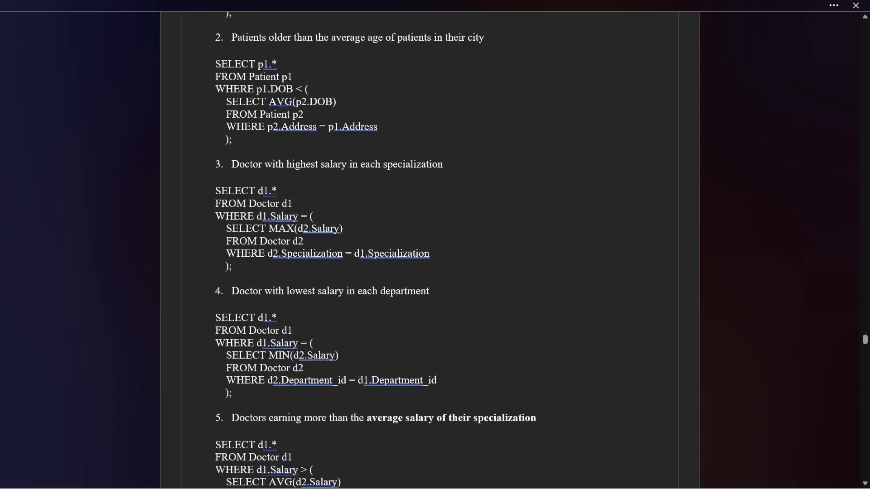
pyautogui.scroll(-2, 505, 288)
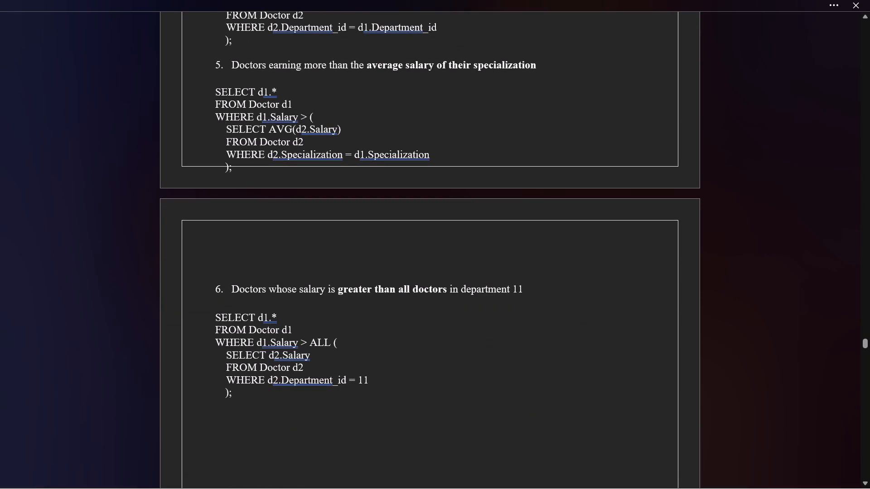
pyautogui.scroll(1, 419, 152)
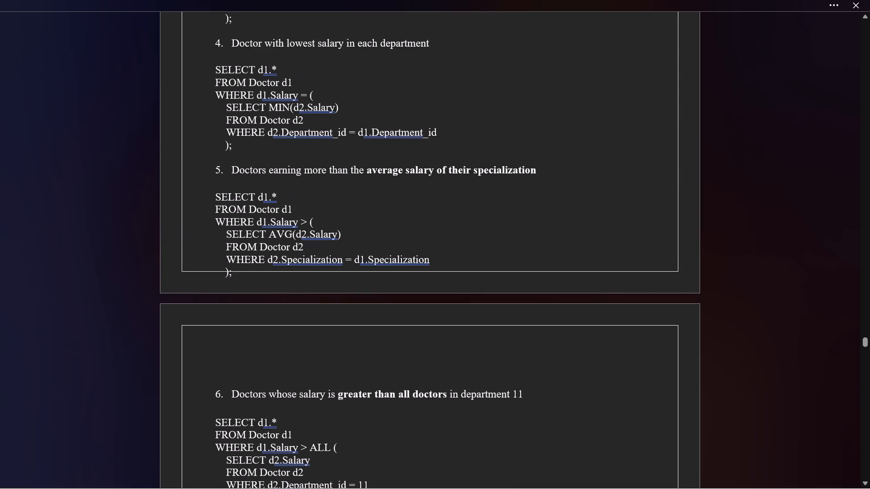
pyautogui.click(279, 181)
pyautogui.scroll(4, 333, 128)
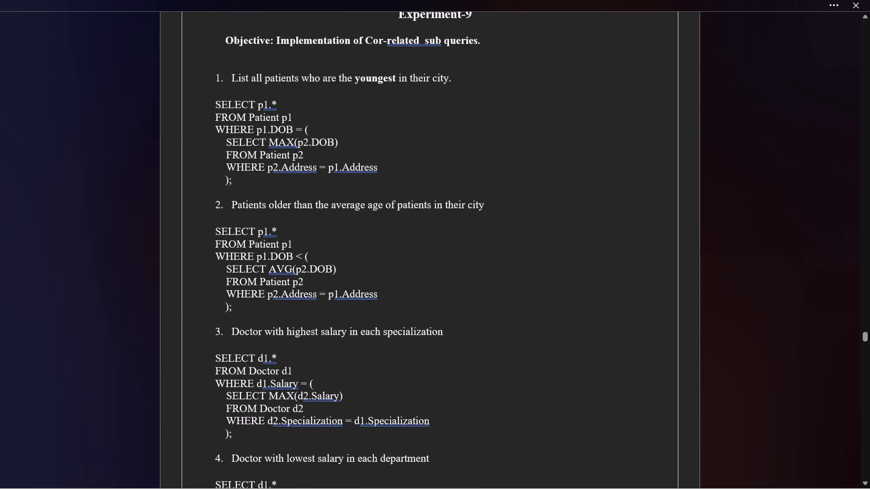
pyautogui.scroll(1, 333, 128)
pyautogui.click(312, 91)
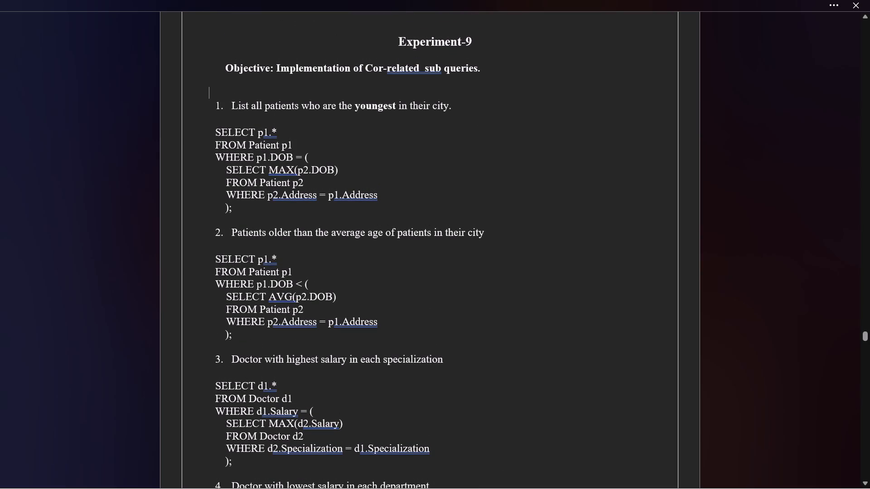
pyautogui.press('BackSpace')
pyautogui.press('BackSpace')
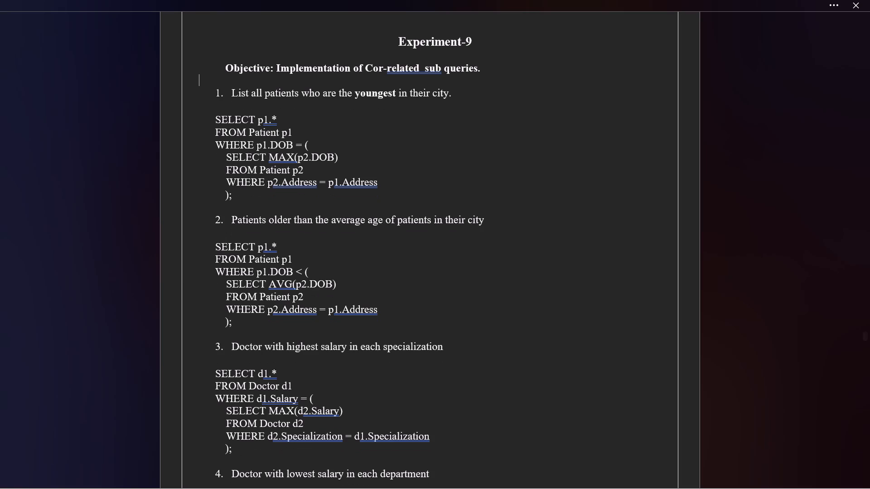
pyautogui.scroll(-5, 425, 150)
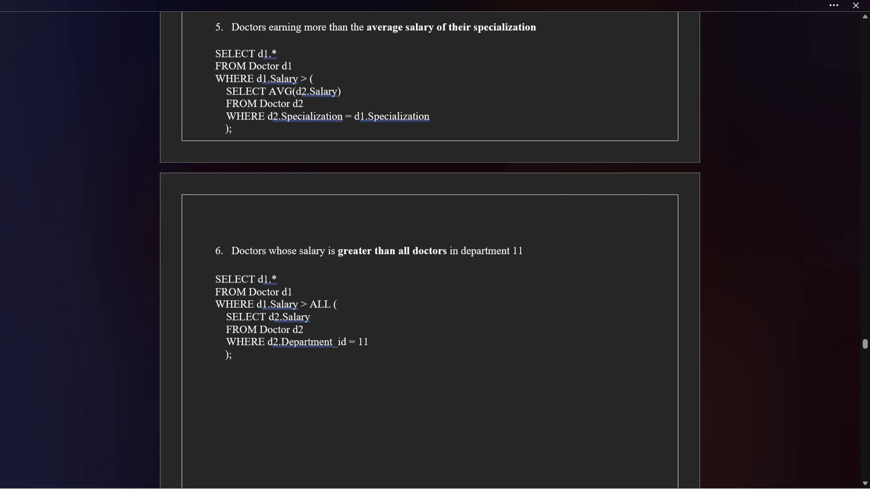
# Remove the underline from the Experiment-10 heading.
pyautogui.scroll(-1, 425, 150)
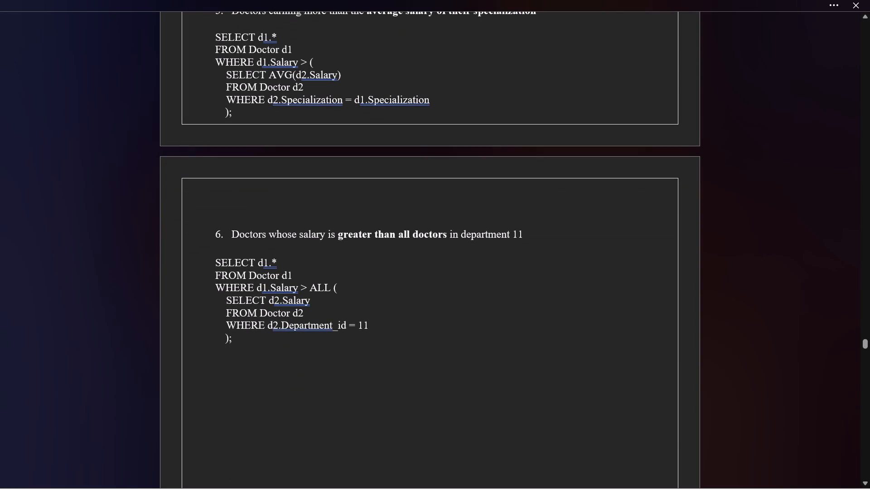
pyautogui.scroll(-11, 416, 344)
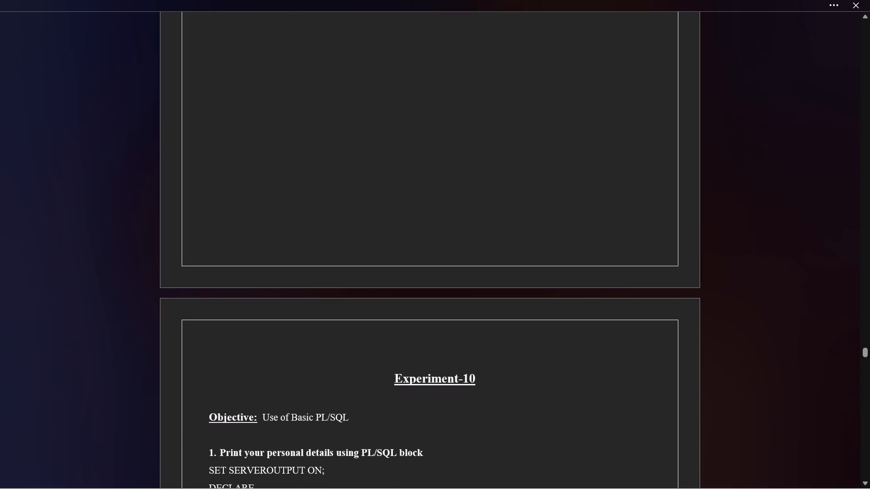
pyautogui.scroll(-1, 416, 344)
pyautogui.moveTo(388, 372); pyautogui.dragTo(469, 375)
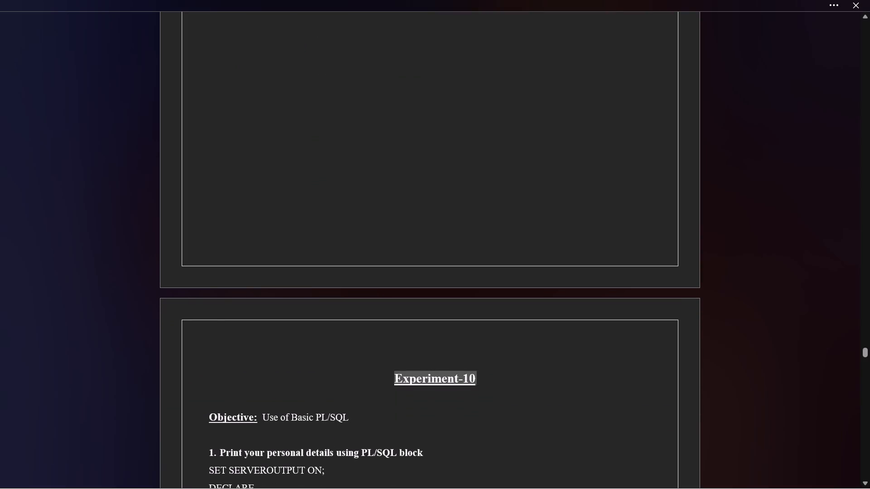
pyautogui.moveTo(469, 375); pyautogui.dragTo(473, 375)
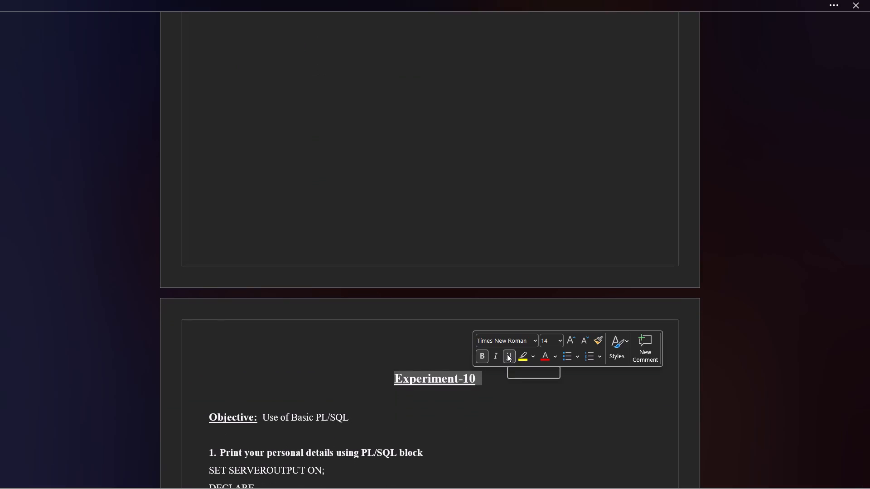
pyautogui.click(507, 354)
pyautogui.click(428, 390)
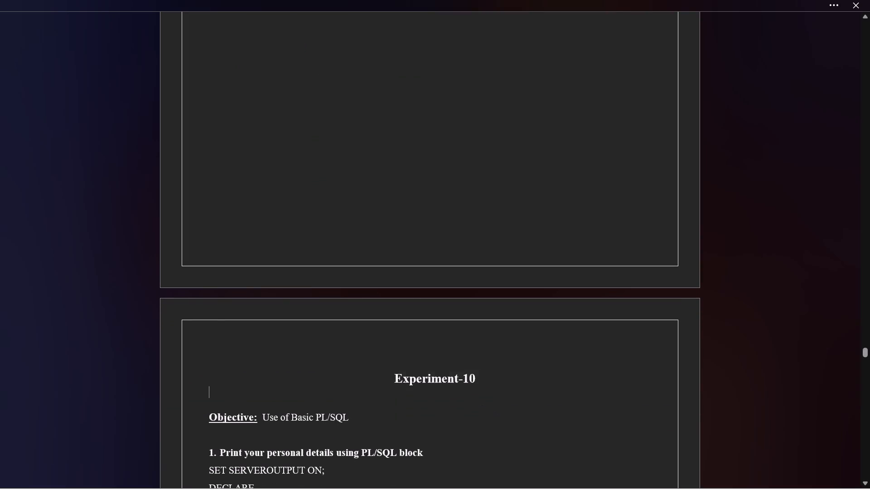
# Delete the extra blank line above the Experiment-10 heading.
pyautogui.click(391, 363)
pyautogui.press('BackSpace')
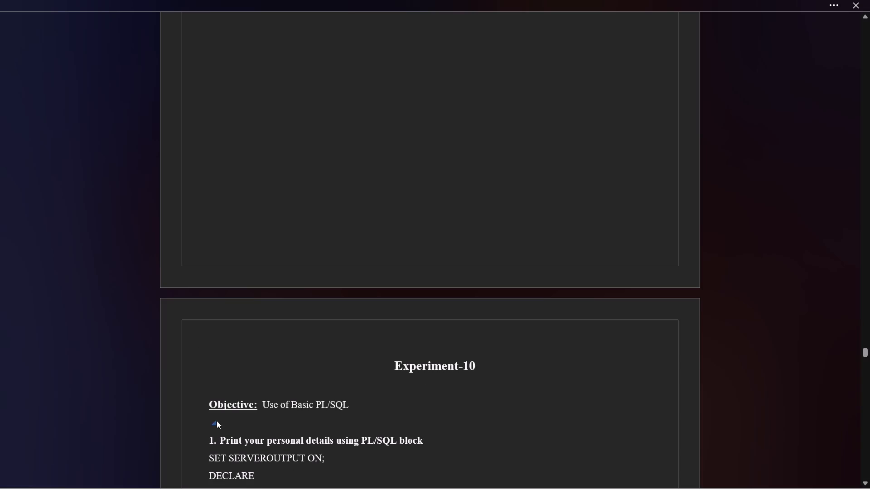
# Remove the underline from Experiment-10's "Objective:" label.
pyautogui.moveTo(204, 404); pyautogui.dragTo(246, 413)
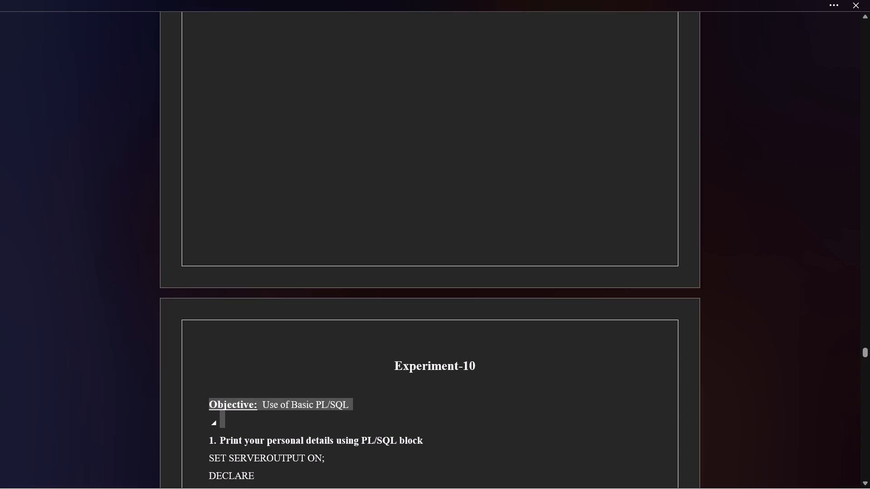
pyautogui.moveTo(246, 413); pyautogui.dragTo(256, 405)
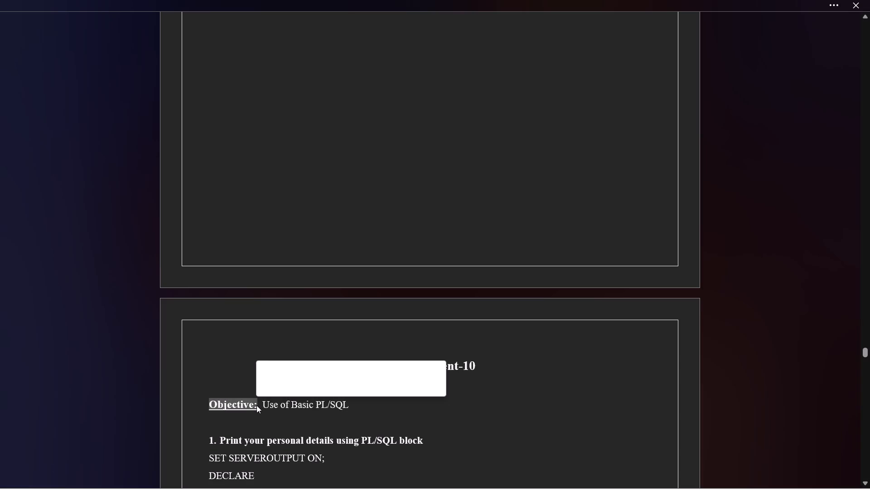
pyautogui.click(291, 390)
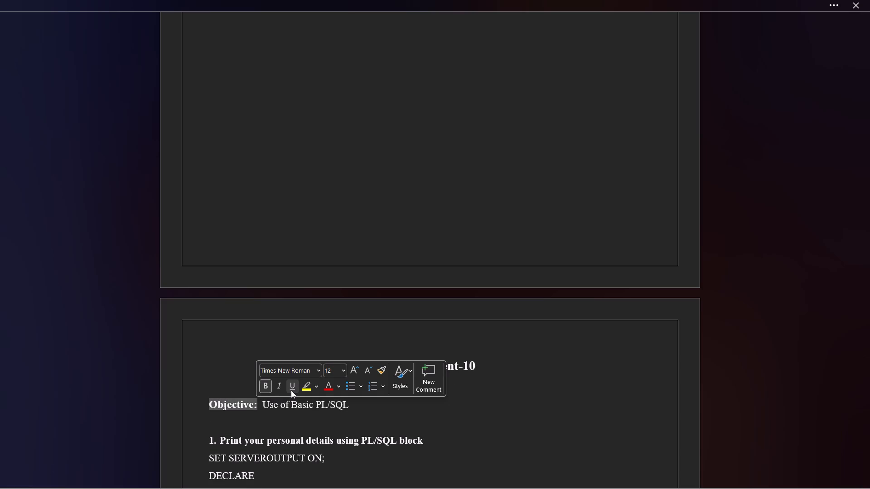
pyautogui.click(363, 407)
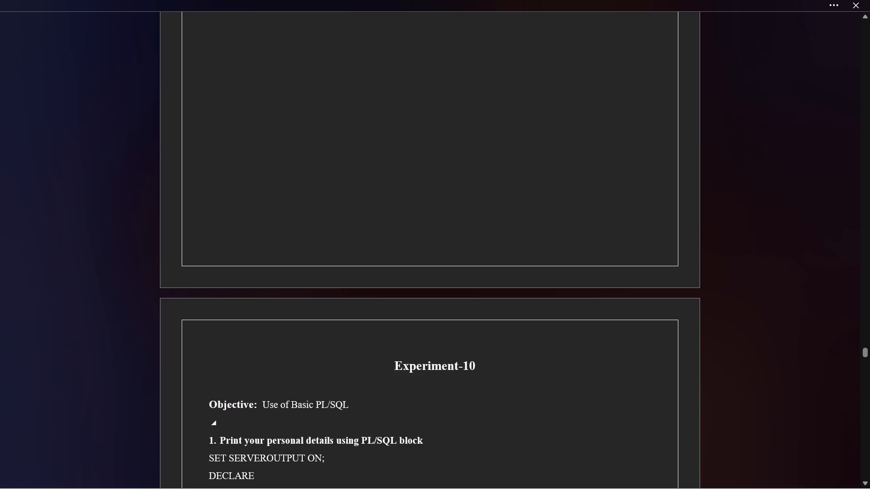
# Set Experiment-10's objective text "Use of Basic PL/SQL" to font size 12 and make it bold.
pyautogui.moveTo(263, 407); pyautogui.dragTo(355, 408)
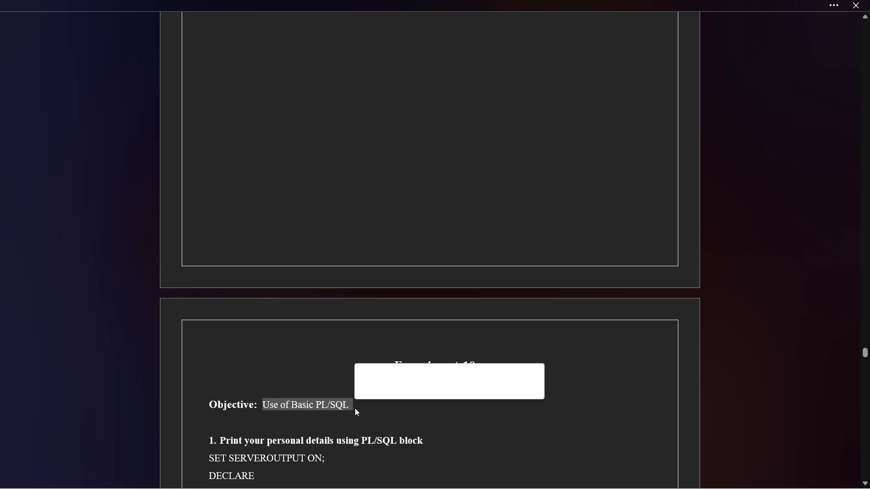
pyautogui.click(440, 374)
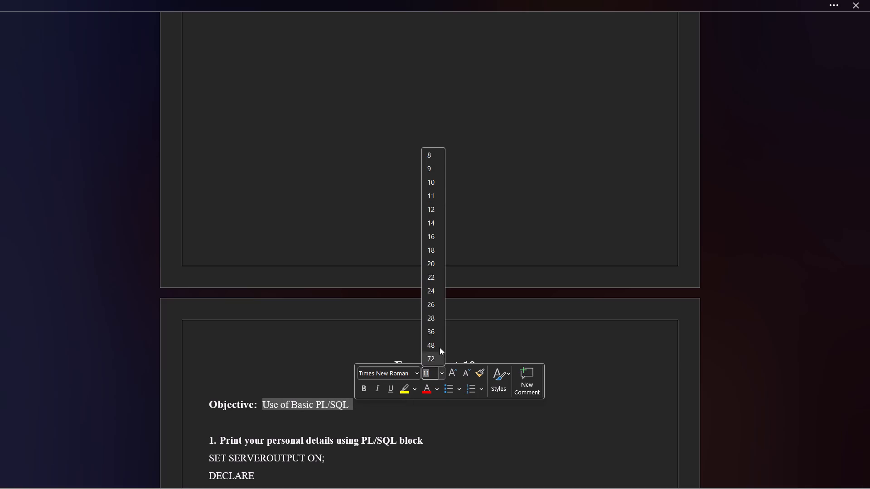
pyautogui.click(430, 213)
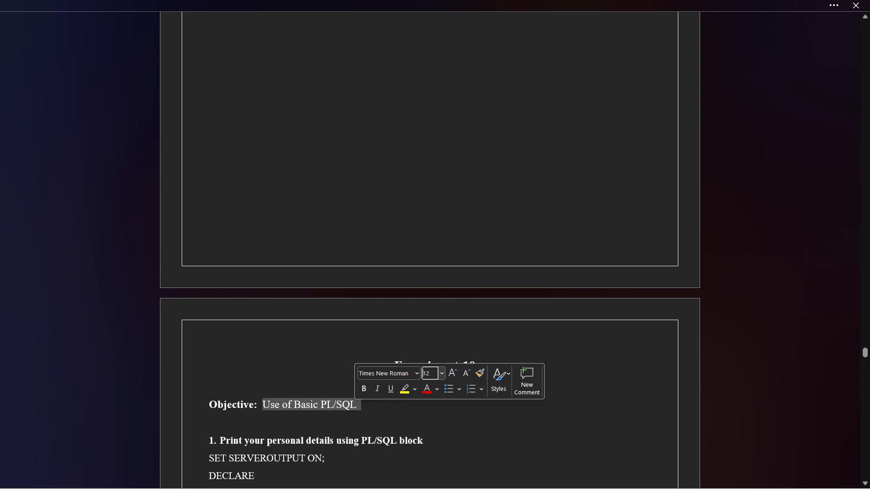
pyautogui.click(362, 393)
pyautogui.click(379, 422)
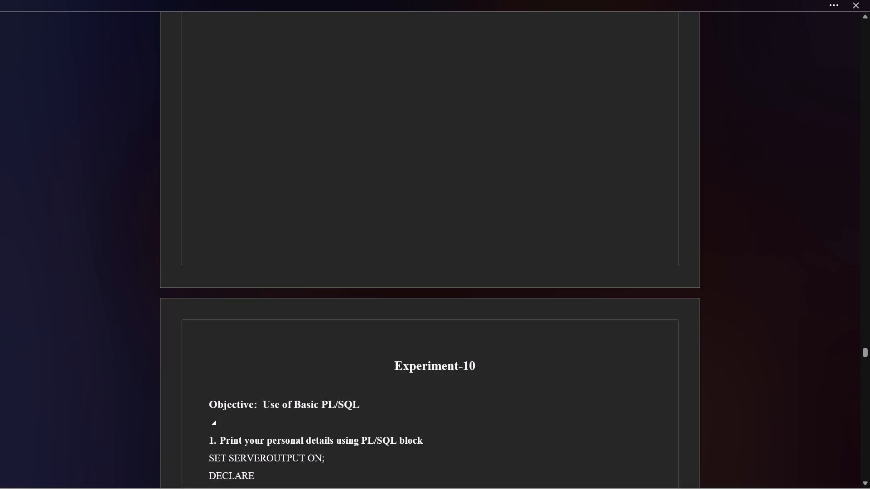
pyautogui.press('BackSpace')
# Delete the blank lines between END; of the personal details code and the question on displaying a specific pattern.
pyautogui.scroll(-7, 528, 408)
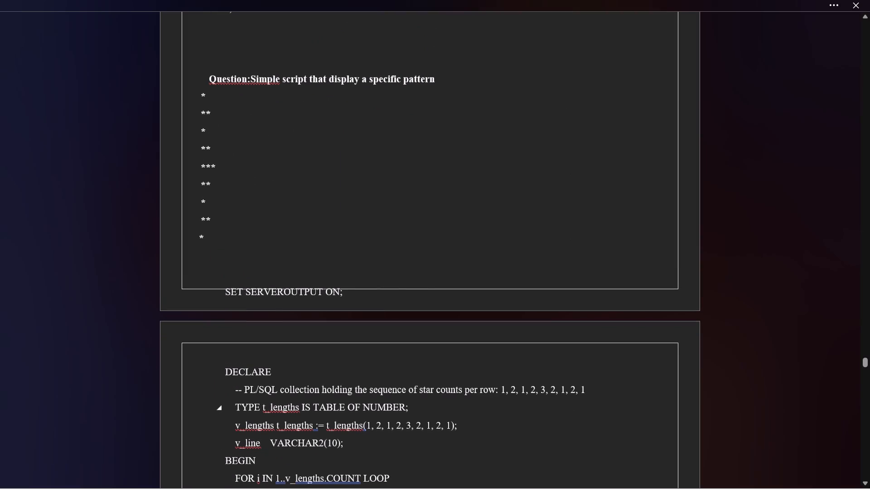
pyautogui.scroll(1, 445, 284)
pyautogui.click(367, 297)
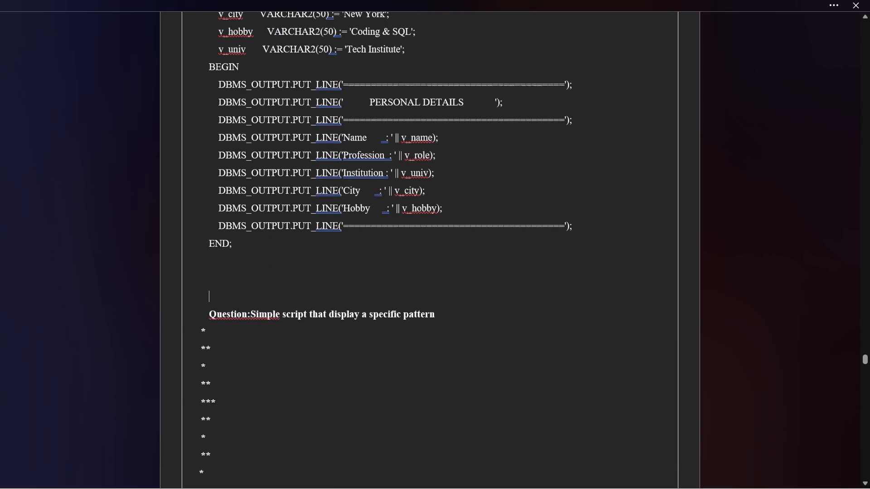
pyautogui.press('BackSpace')
pyautogui.press('BackSpace')
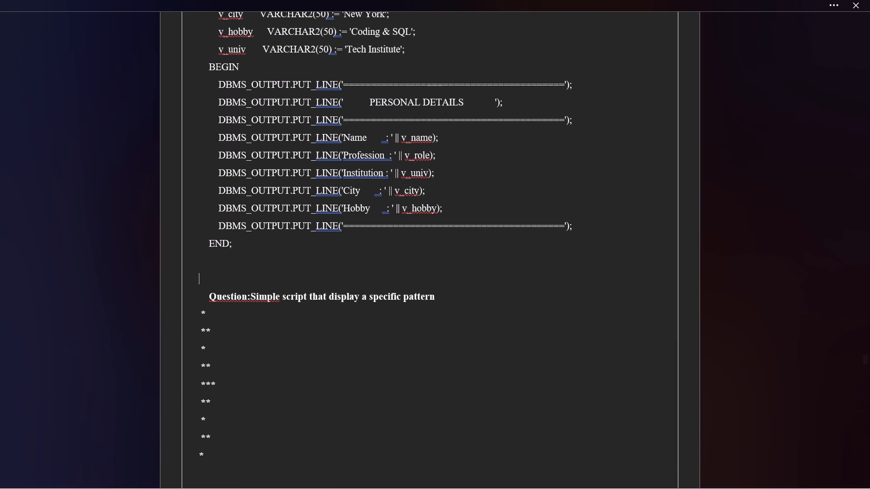
pyautogui.scroll(-2, 367, 297)
pyautogui.scroll(1, 367, 297)
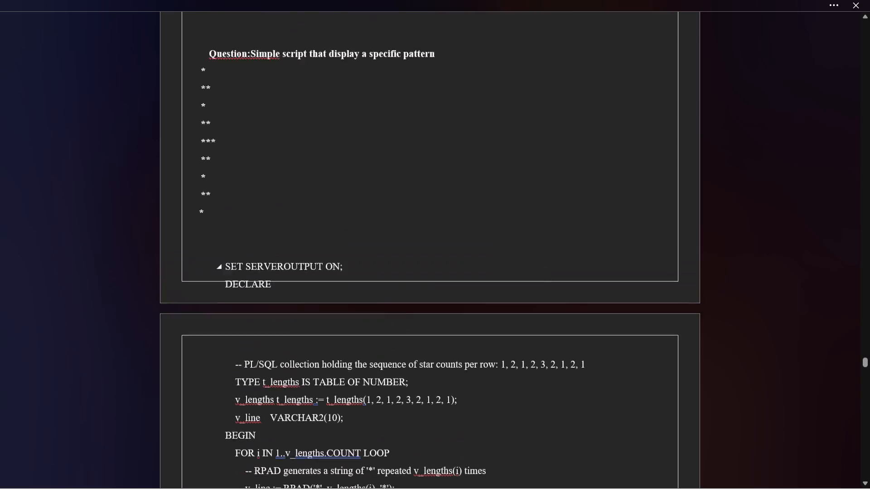
pyautogui.scroll(1, 367, 297)
pyautogui.press('BackSpace')
pyautogui.press('BackSpace')
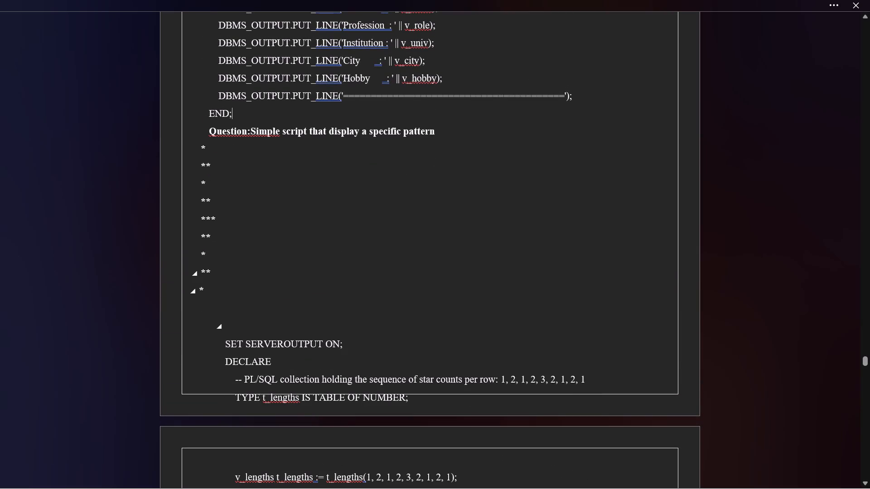
# Break the pattern question's heading onto a second line after "Question:Simple sc".
pyautogui.click(290, 120)
pyautogui.press('Return')
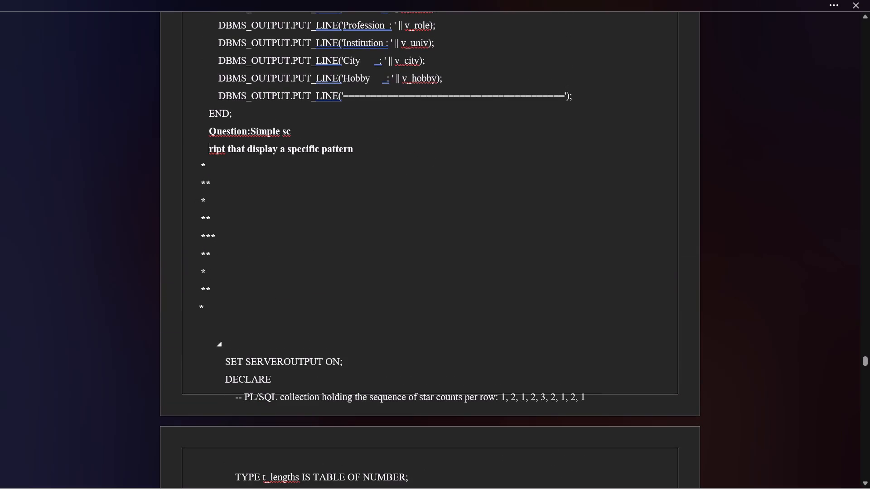
# Insert three blank lines below the star pattern so its SET SERVEROUTPUT ON code starts on a new page.
pyautogui.click(222, 329)
pyautogui.click(235, 329)
pyautogui.press('Return')
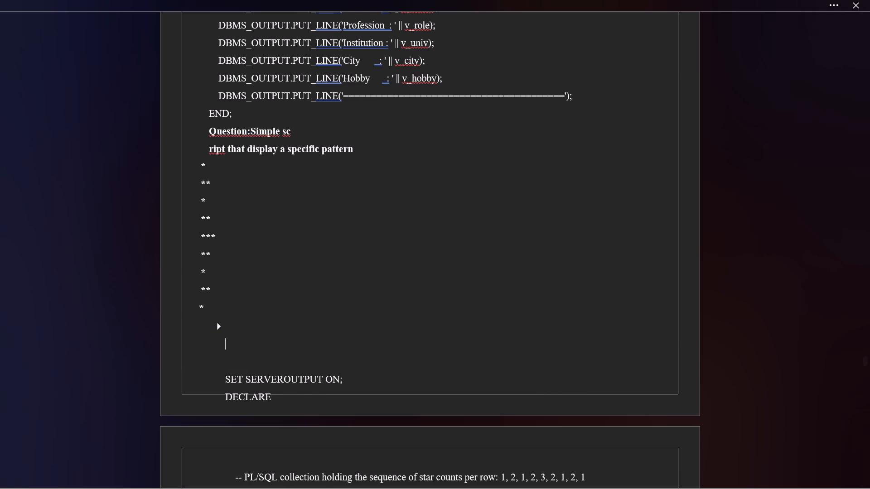
pyautogui.press('Return')
pyautogui.press('Return')
pyautogui.scroll(-1, 235, 329)
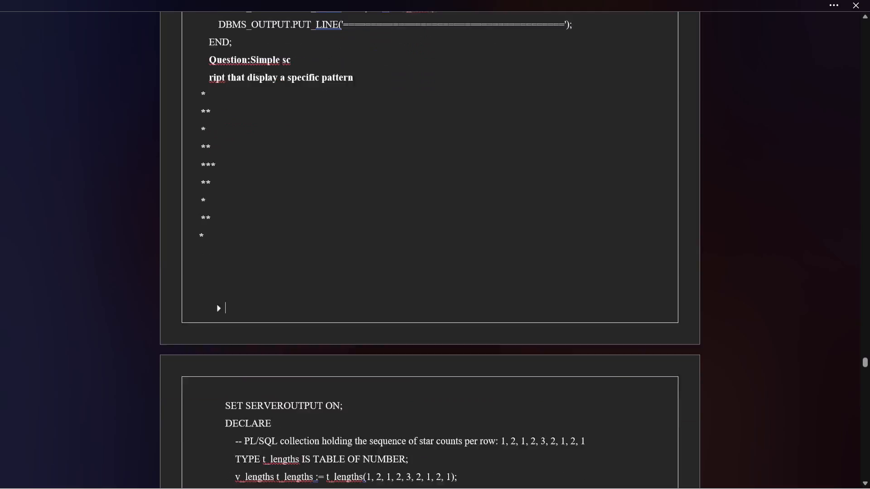
# Review the spacing and page breaks of Experiment-10's remaining PL/SQL questions, from the star pattern code to the rad_vals question.
pyautogui.scroll(-2, 235, 329)
pyautogui.hscroll(3, 235, 329)
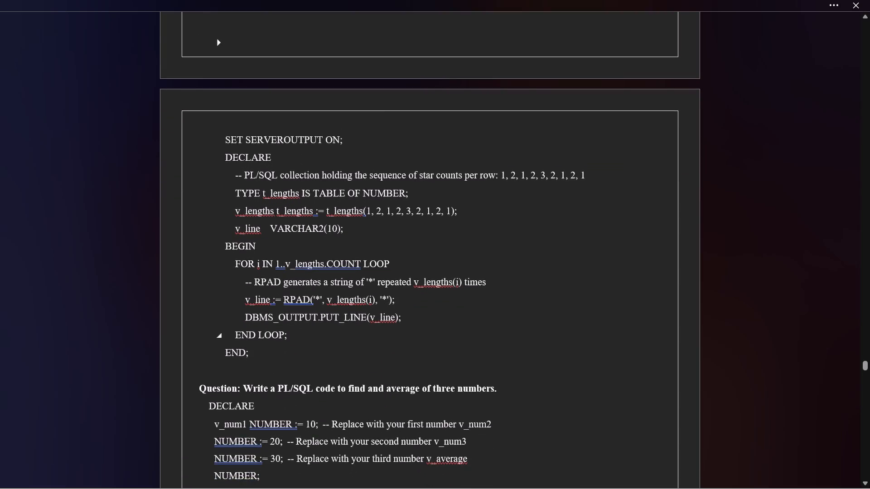
pyautogui.hscroll(5, 235, 329)
pyautogui.scroll(1, 235, 329)
pyautogui.hscroll(1, 235, 329)
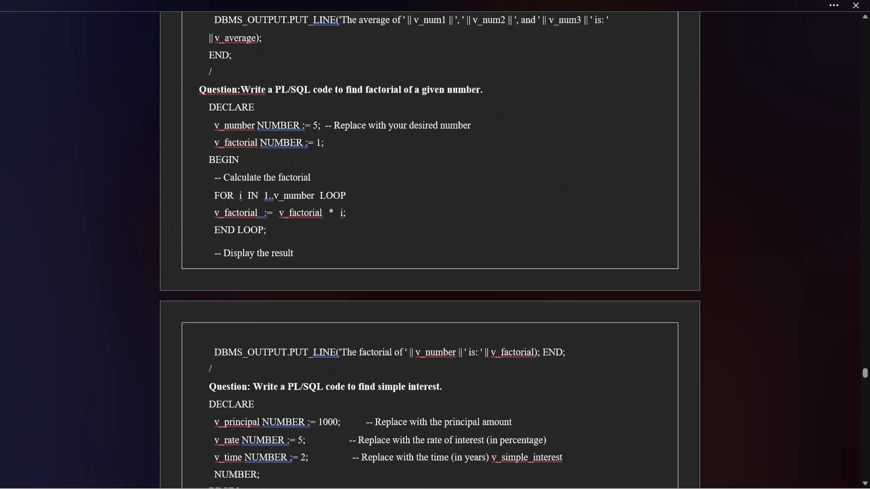
pyautogui.hscroll(1, 235, 329)
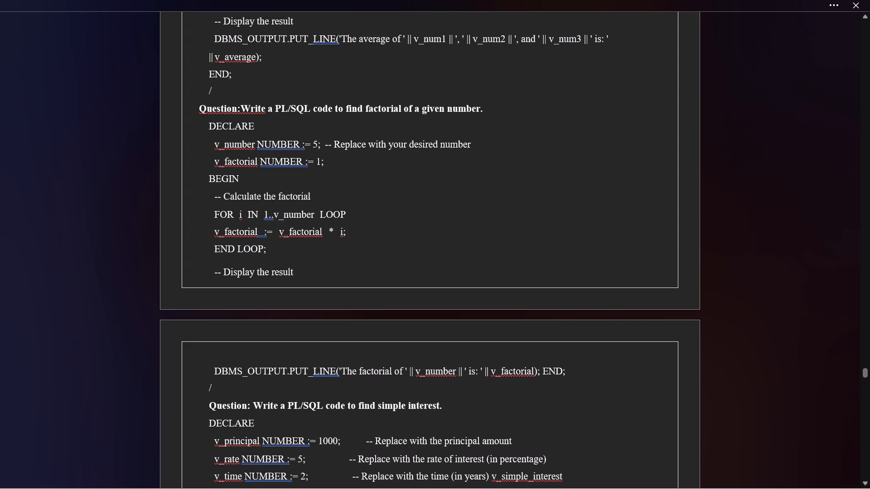
pyautogui.scroll(-8, 331, 348)
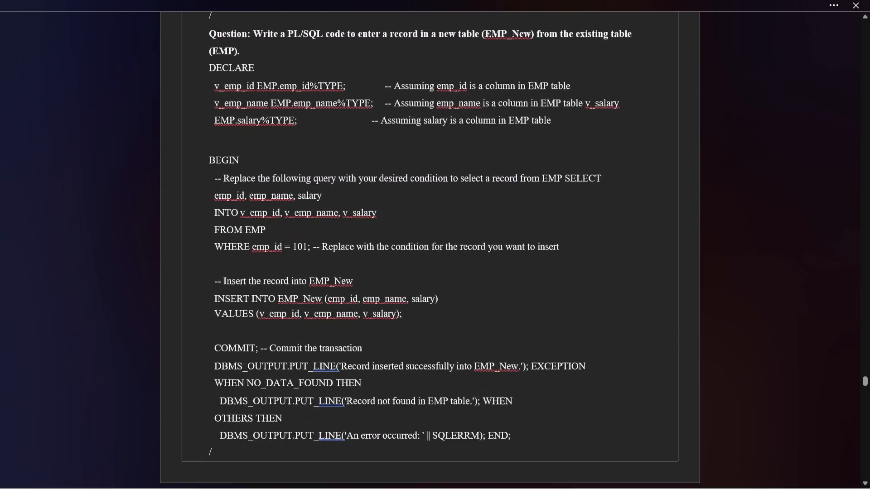
pyautogui.scroll(-4, 331, 348)
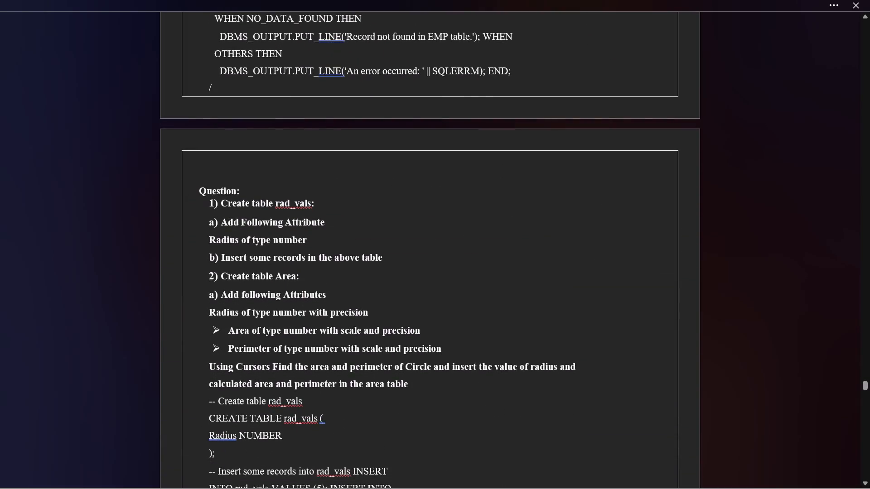
# Delete the trailing slashes after END; in the EMP_New record code and the simple interest code.
pyautogui.scroll(1, 331, 348)
pyautogui.click(237, 294)
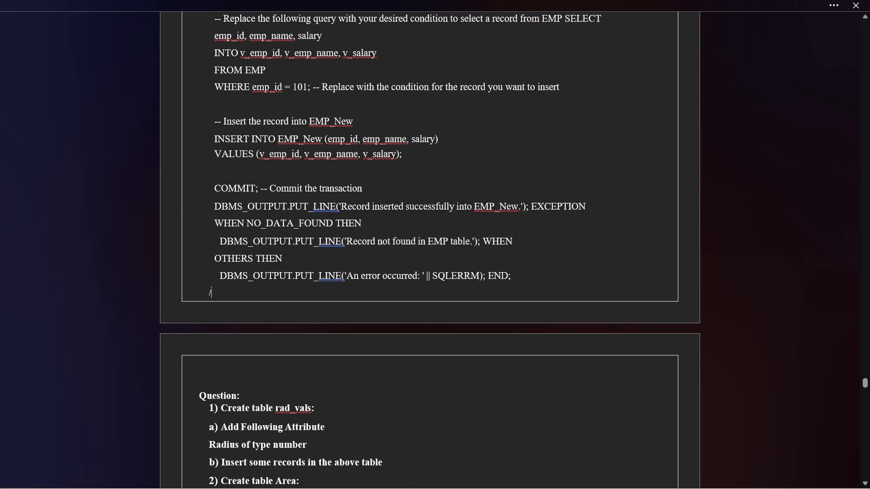
pyautogui.press('BackSpace')
pyautogui.scroll(3, 237, 294)
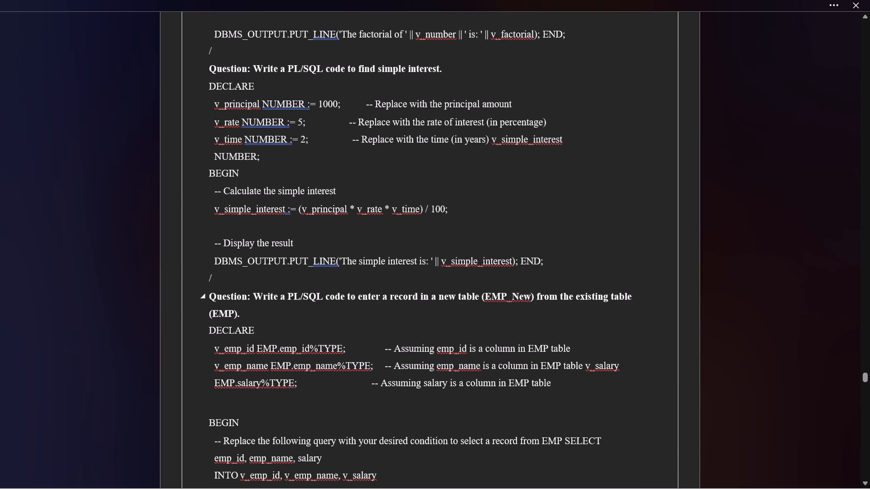
pyautogui.click(217, 277)
pyautogui.press('BackSpace')
pyautogui.scroll(-9, 217, 277)
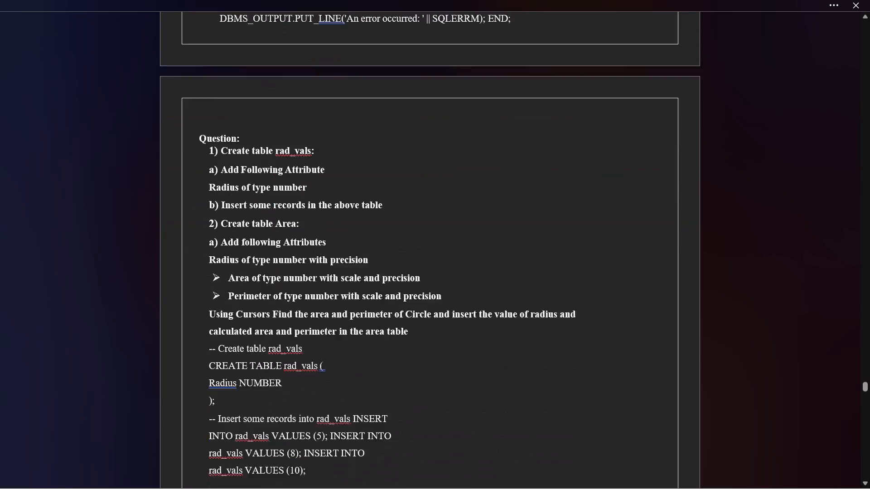
# Delete the trailing slash after END; in the rad_vals cursor code, just above Question-2.
pyautogui.scroll(-6, 217, 277)
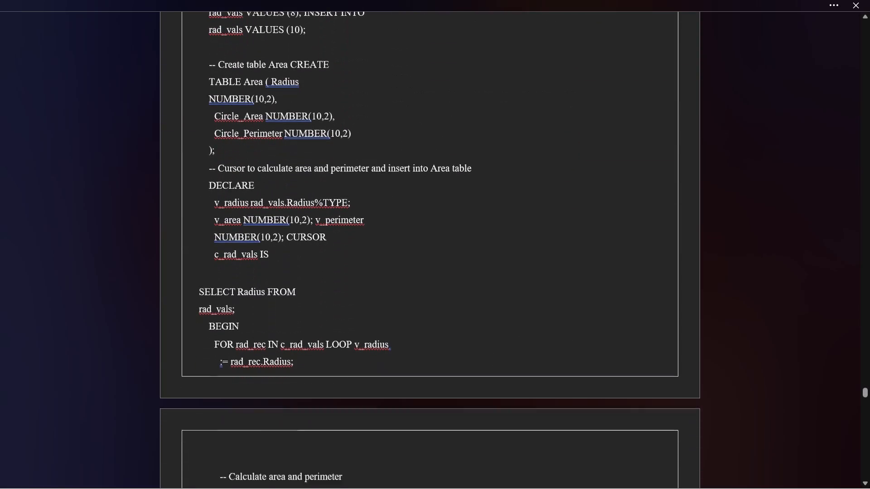
pyautogui.scroll(-1, 217, 277)
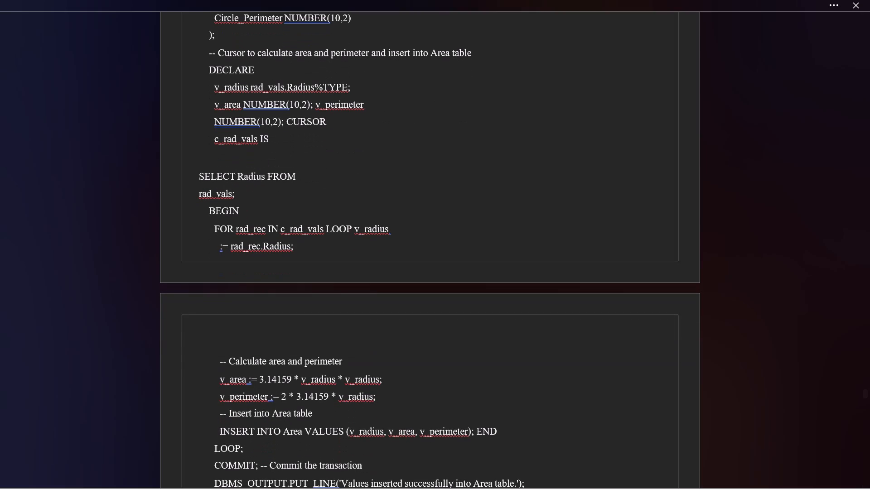
pyautogui.scroll(-7, 217, 277)
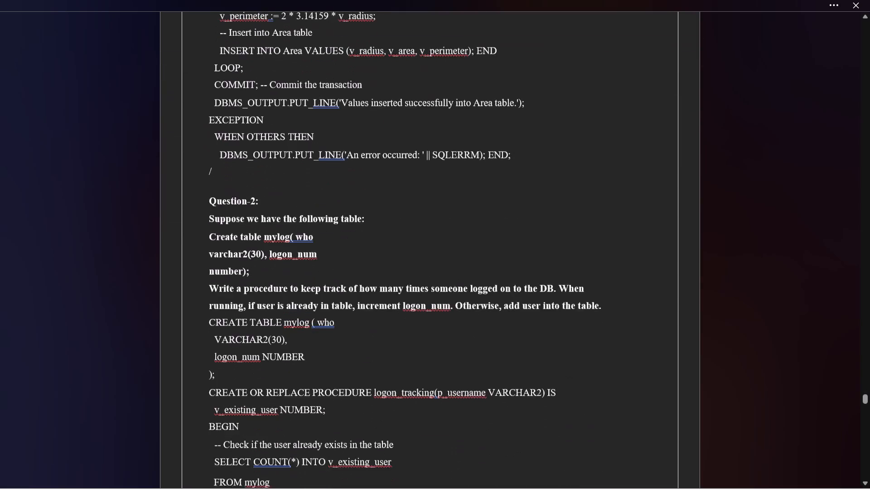
pyautogui.scroll(1, 217, 277)
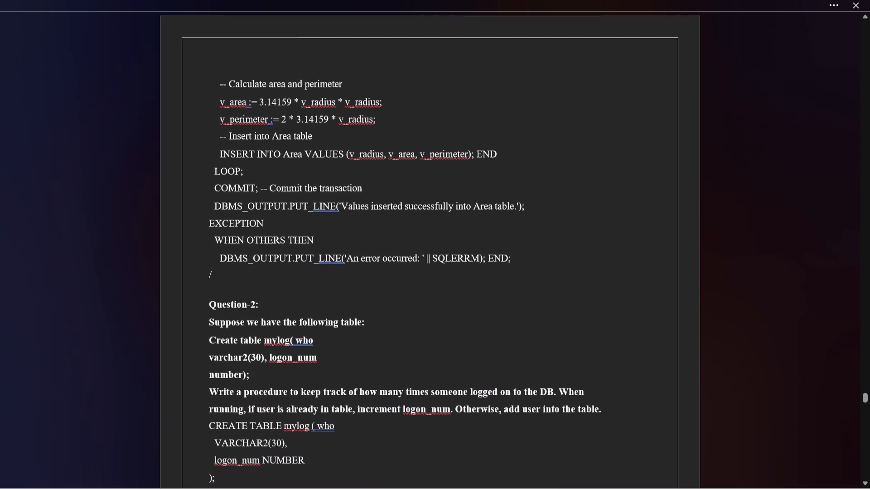
pyautogui.click(221, 273)
pyautogui.press('BackSpace')
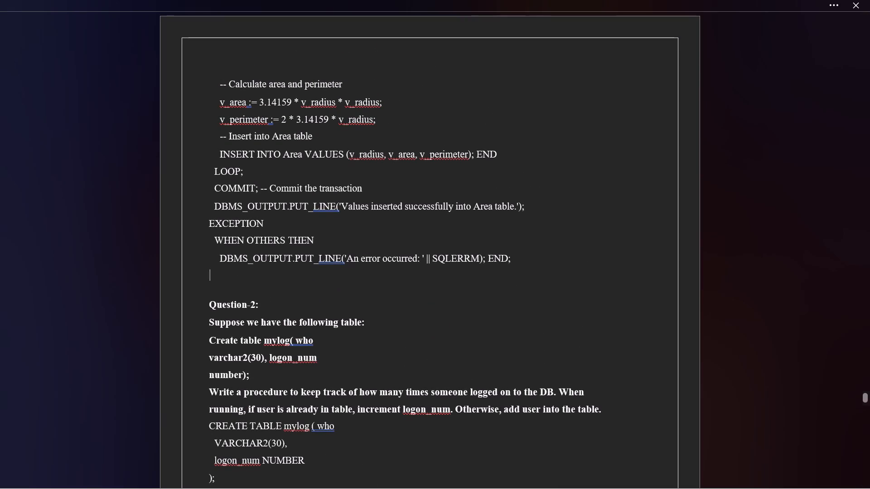
# Delete the slashes after the logon_tracking procedure and after its calling block, removing the emptied lines as well.
pyautogui.scroll(-6, 221, 273)
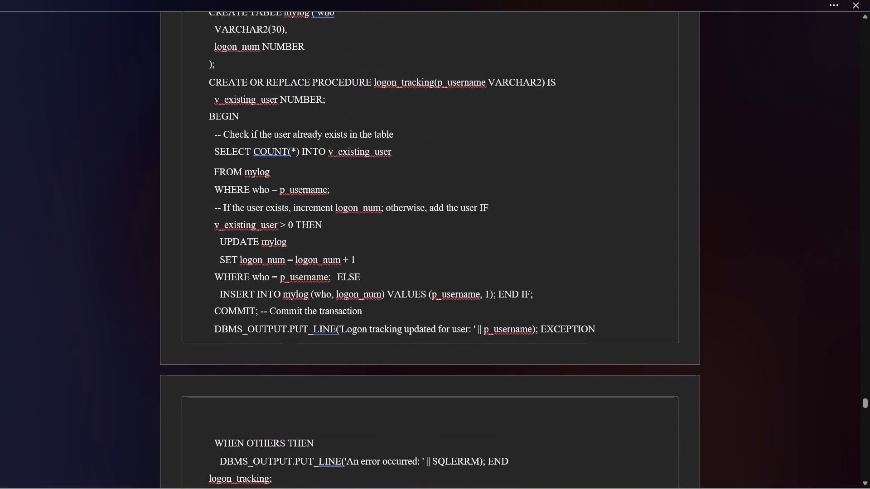
pyautogui.scroll(-5, 221, 273)
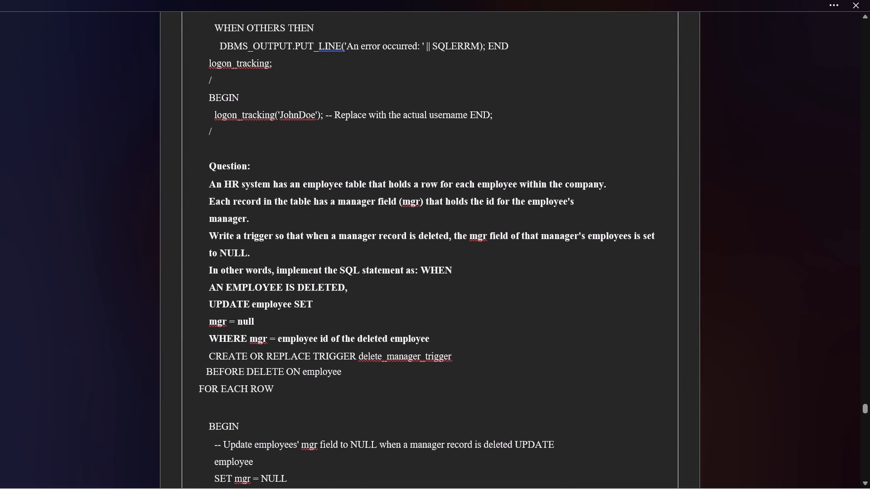
pyautogui.click(217, 128)
pyautogui.press('BackSpace')
pyautogui.press('BackSpace')
pyautogui.press('BackSpace')
pyautogui.press('Up')
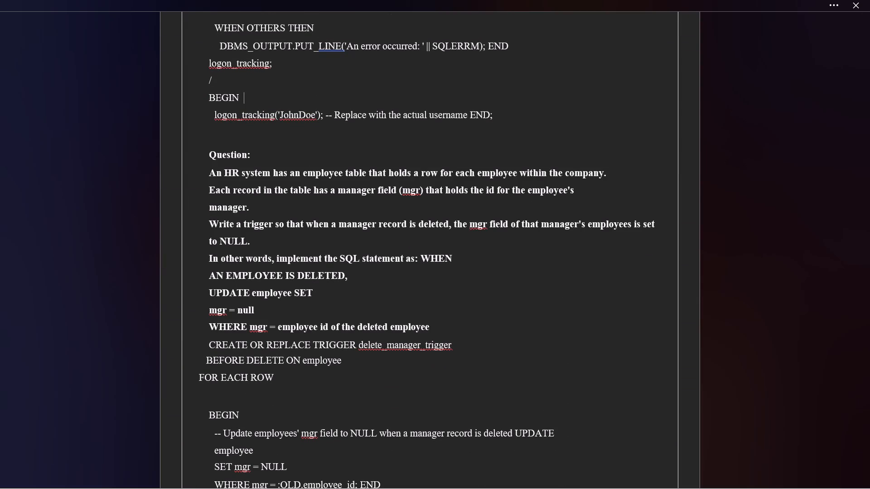
pyautogui.press('Up')
pyautogui.press('BackSpace')
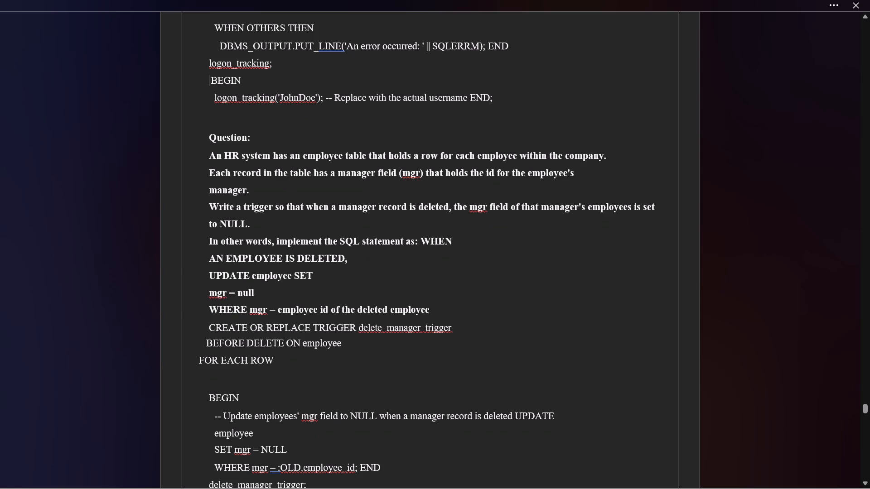
pyautogui.click(232, 122)
# Remove the underline from the Experiment-11 heading.
pyautogui.scroll(-7, 236, 355)
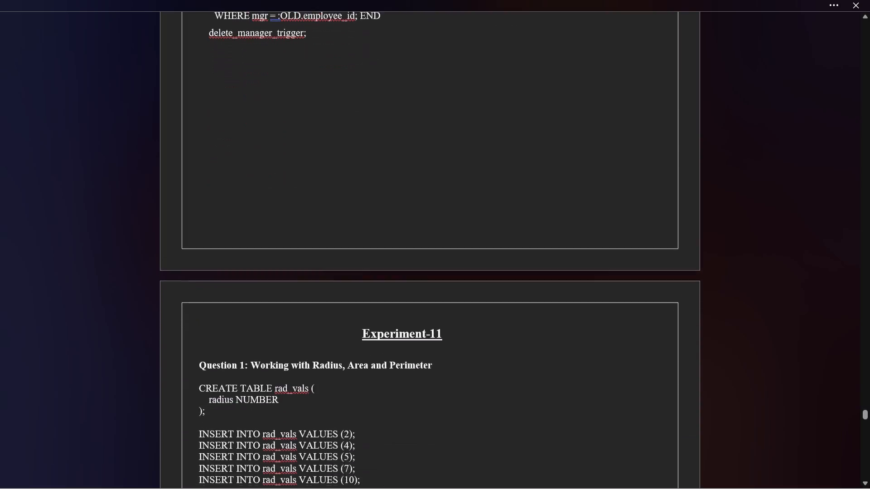
pyautogui.scroll(-2, 236, 355)
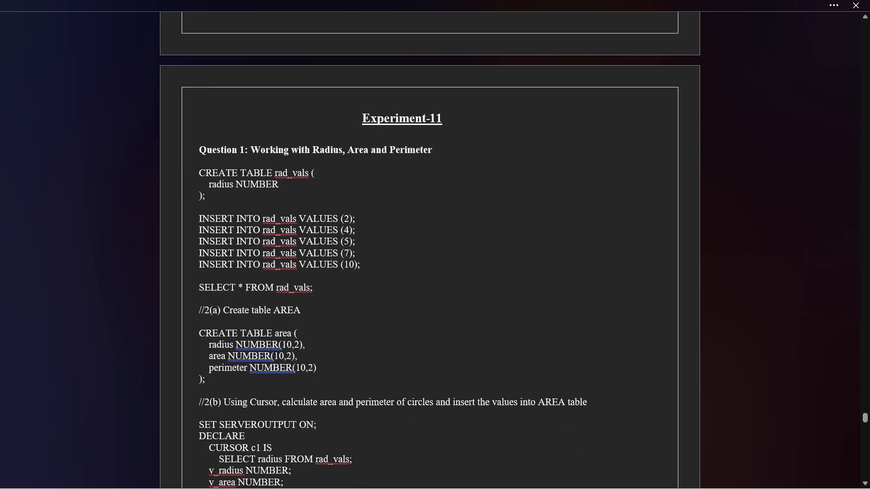
pyautogui.moveTo(352, 123); pyautogui.dragTo(447, 116)
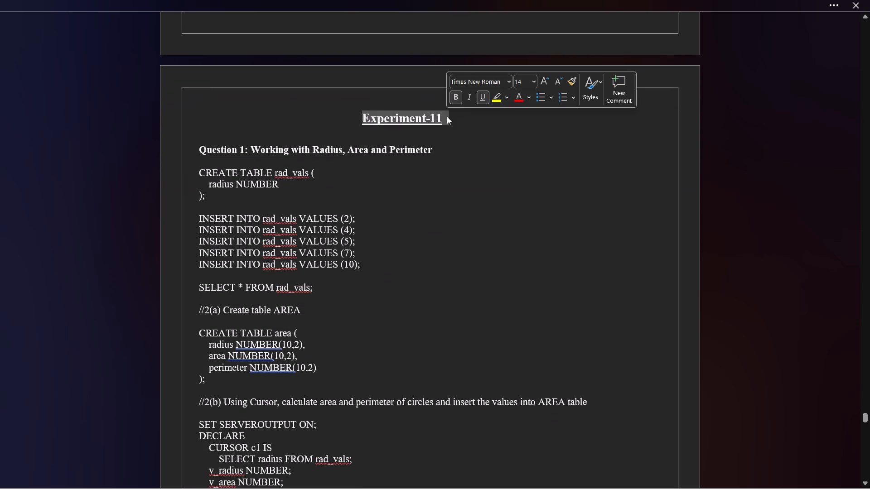
pyautogui.click(484, 95)
pyautogui.click(490, 127)
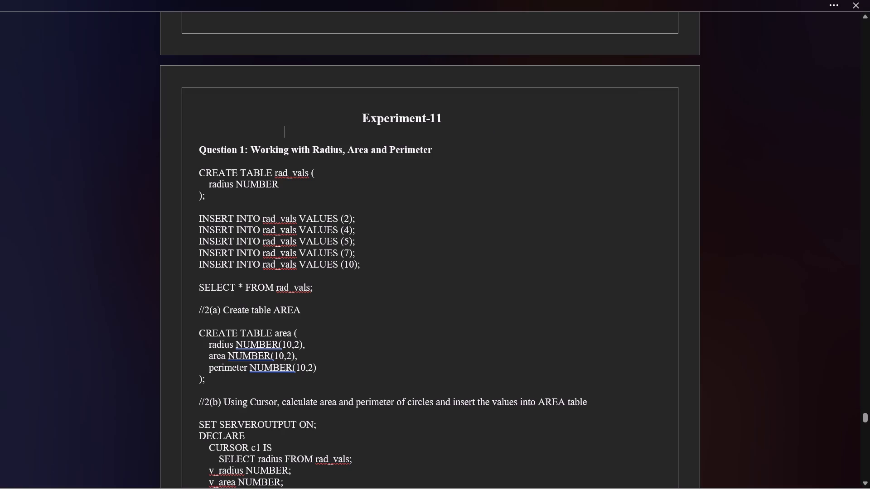
# Set the "Question 1: Working with Radius, Area and Perimeter" heading to font size 12.
pyautogui.moveTo(199, 149); pyautogui.dragTo(430, 149)
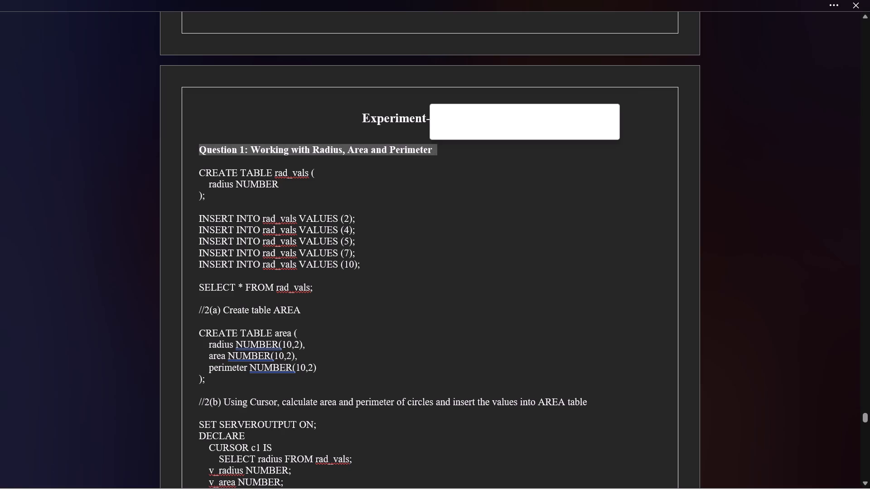
pyautogui.click(518, 117)
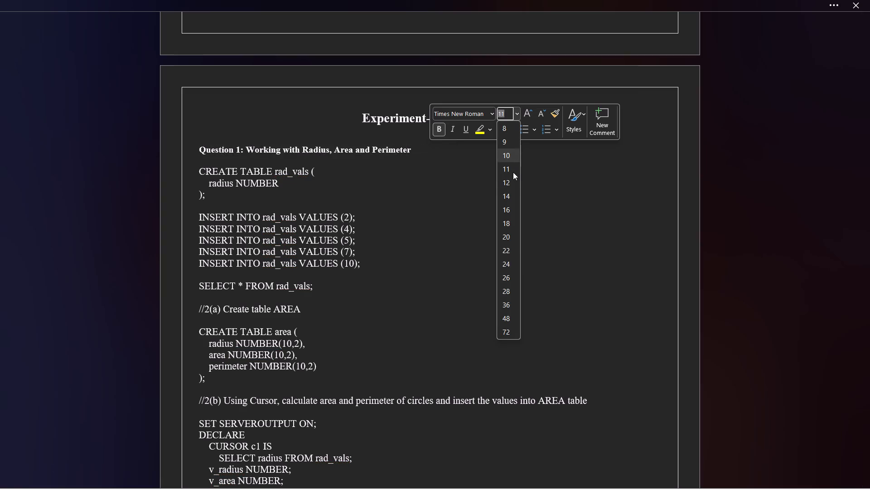
pyautogui.click(511, 178)
# Set the "Question 2: Employee Table and Cursor Operations" heading to font size 12.
pyautogui.scroll(-2, 429, 205)
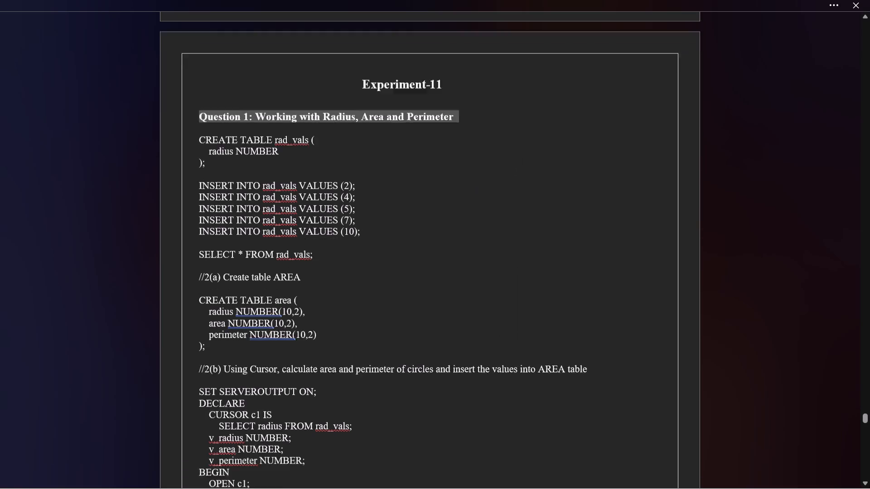
pyautogui.scroll(-6, 429, 205)
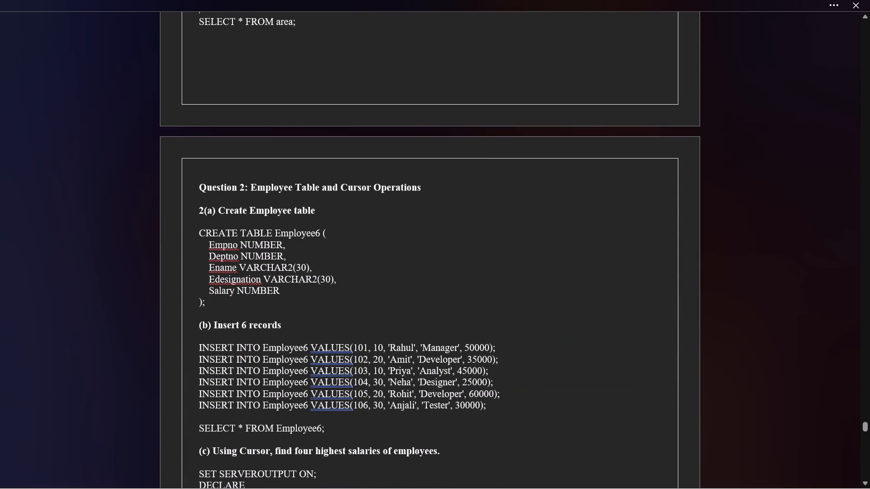
pyautogui.scroll(-1, 429, 205)
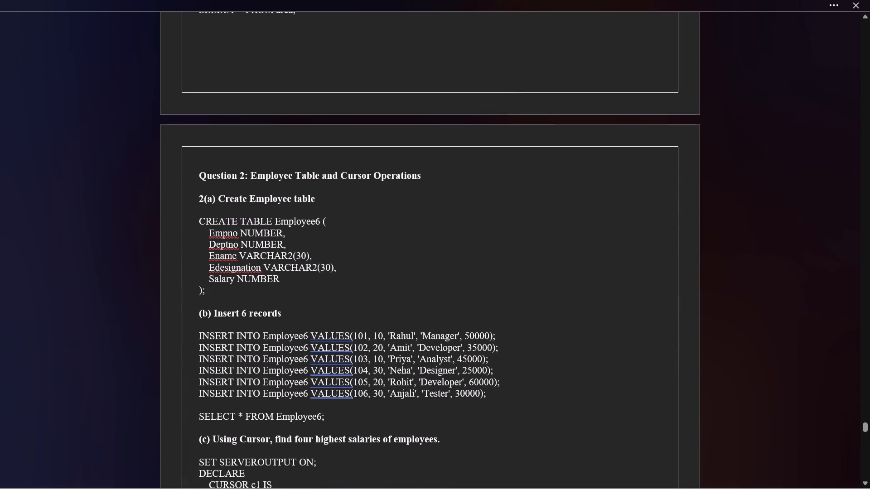
pyautogui.moveTo(196, 177); pyautogui.dragTo(402, 170)
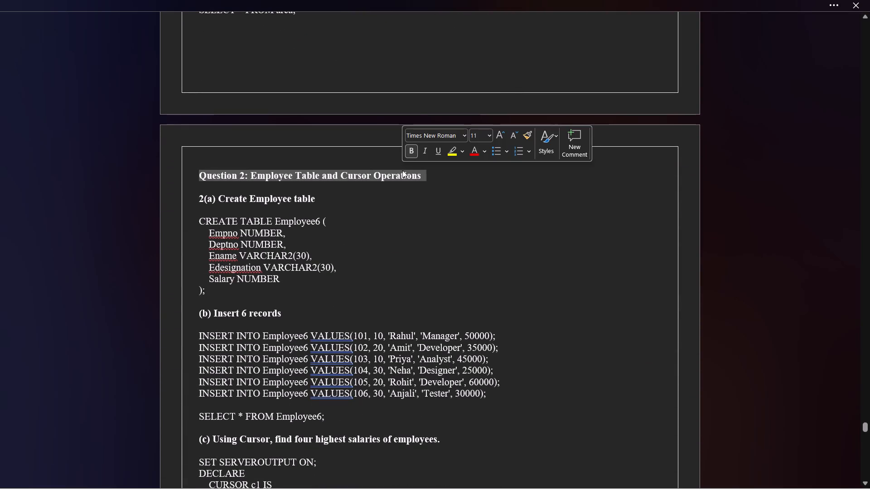
pyautogui.click(487, 138)
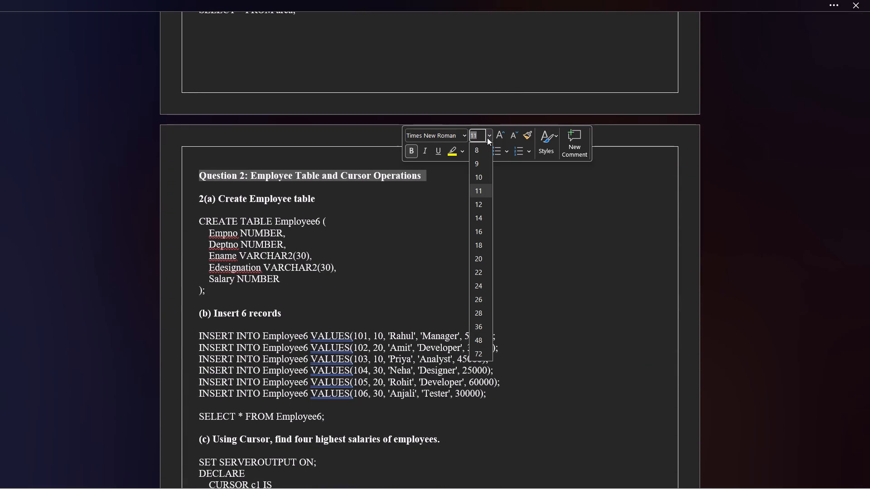
pyautogui.click(477, 203)
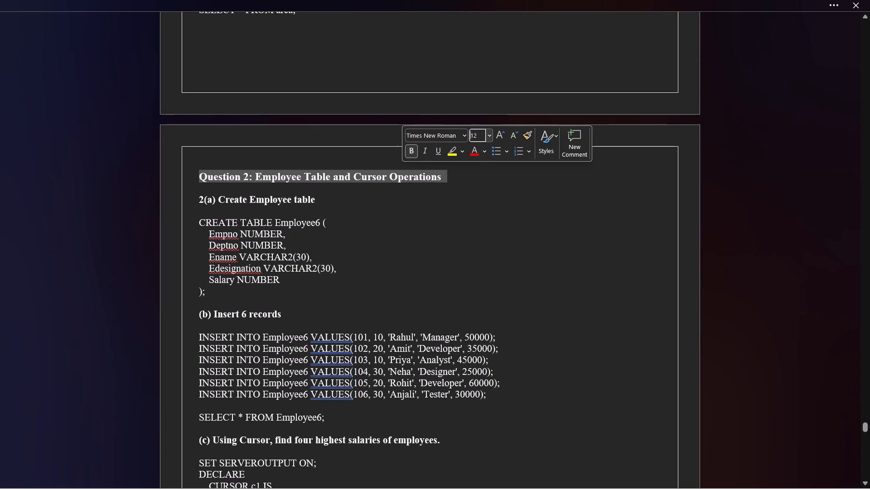
# Set the two-line Question 3 heading about calculating net salary with DA and HRA to font size 12.
pyautogui.scroll(-1, 446, 238)
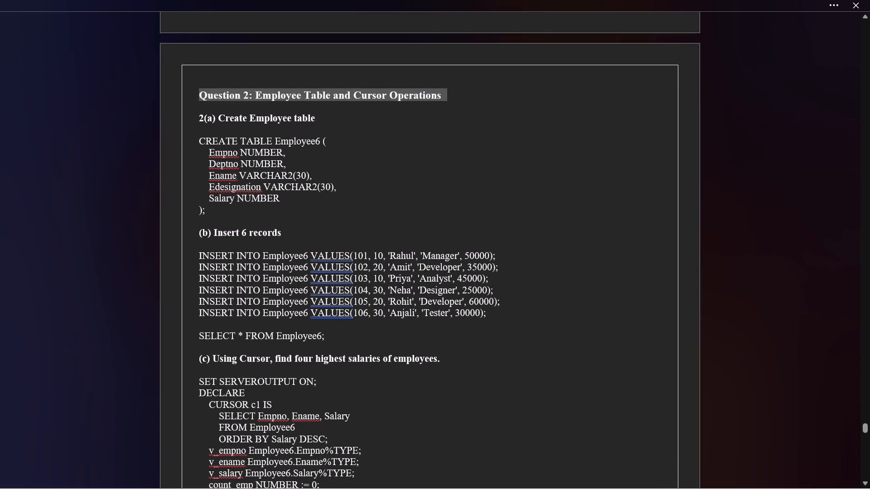
pyautogui.scroll(-5, 446, 238)
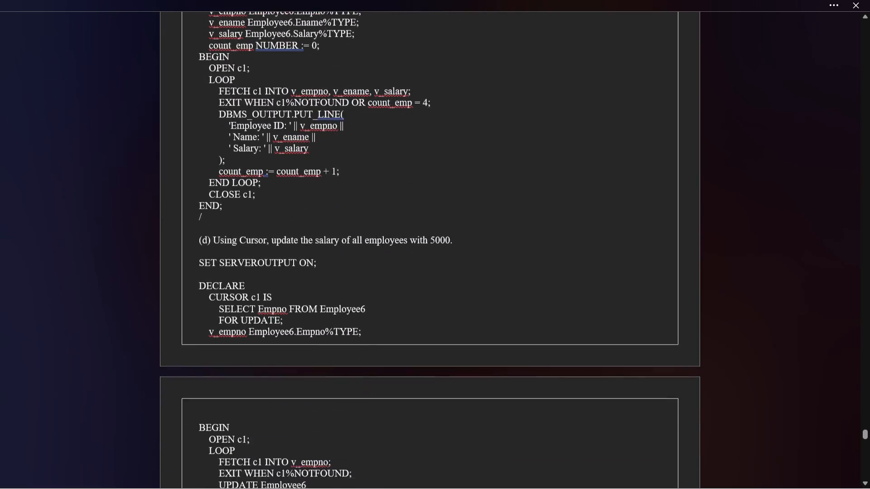
pyautogui.scroll(-8, 446, 238)
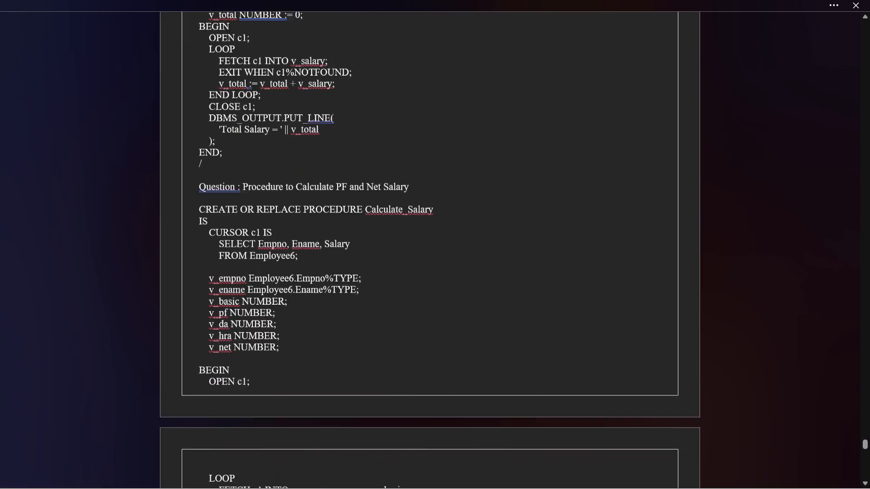
pyautogui.scroll(-8, 446, 238)
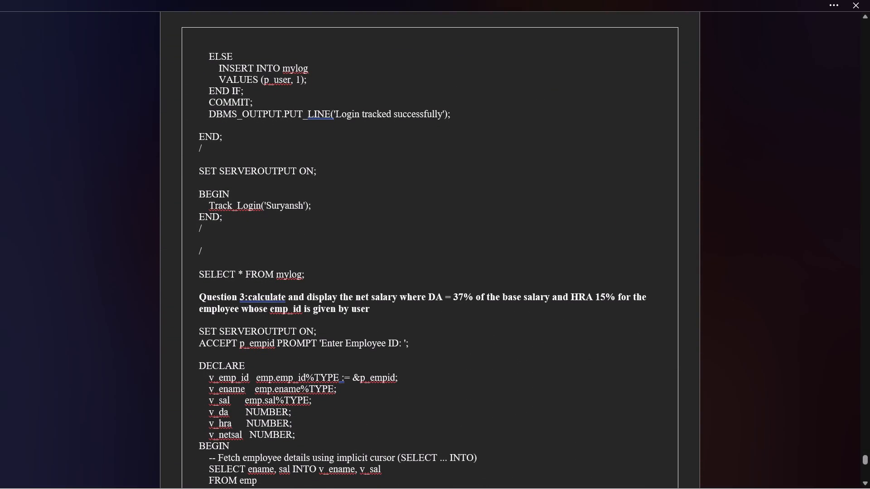
pyautogui.moveTo(196, 298); pyautogui.dragTo(365, 310)
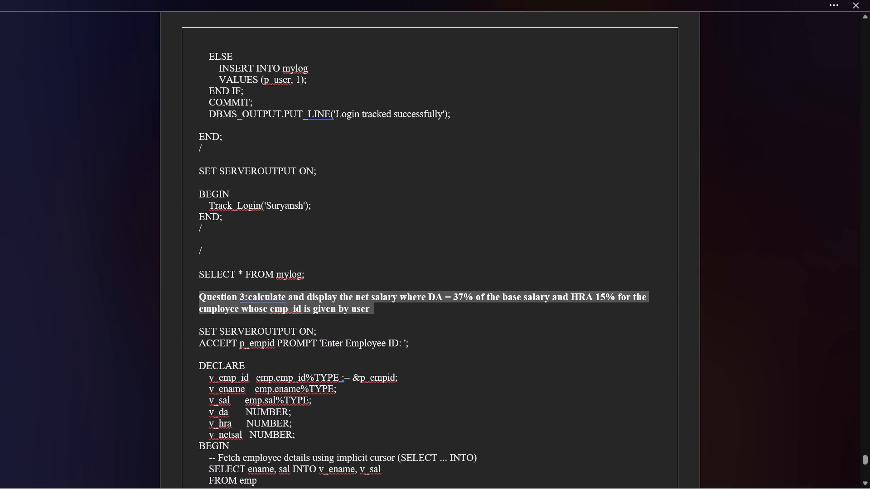
pyautogui.moveTo(365, 310); pyautogui.dragTo(366, 310)
pyautogui.click(452, 276)
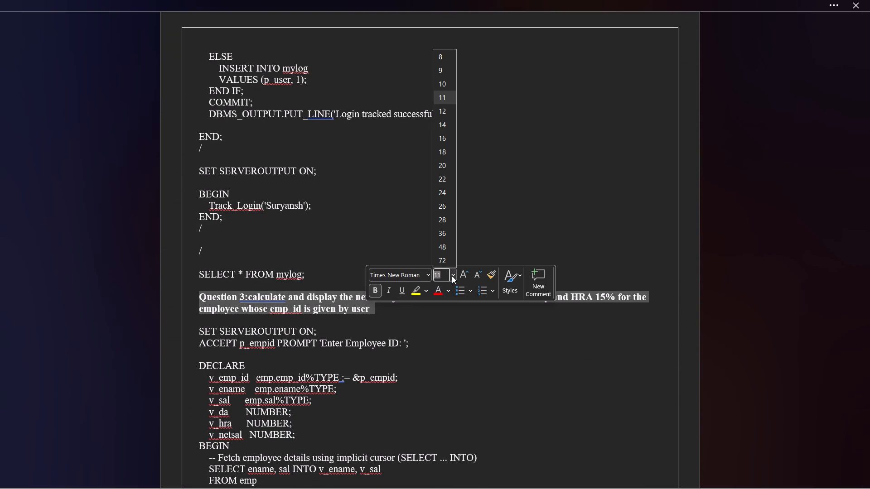
pyautogui.click(440, 113)
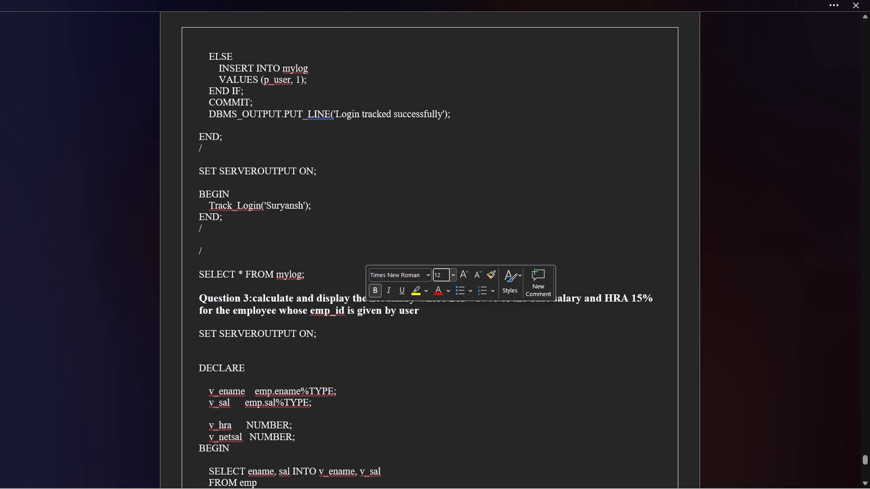
pyautogui.click(451, 323)
# Delete the stray slash after the final END; of the Question 3 net salary code.
pyautogui.scroll(-1, 451, 323)
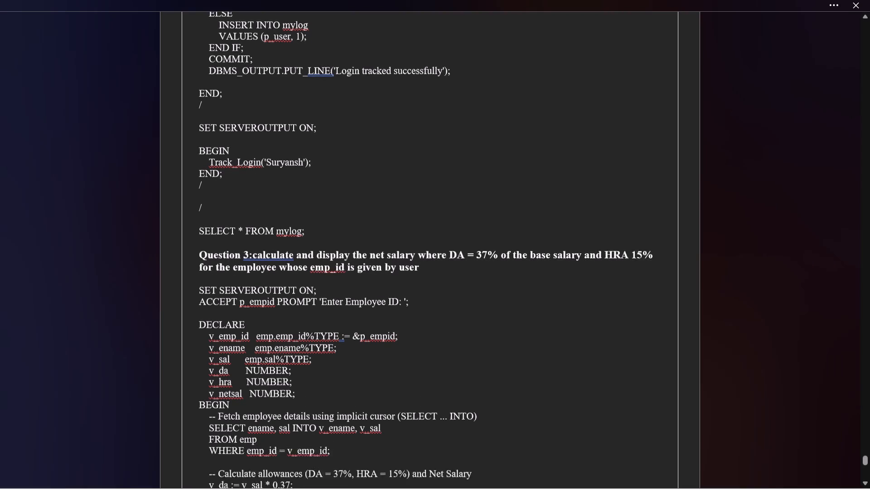
pyautogui.scroll(-2, 451, 323)
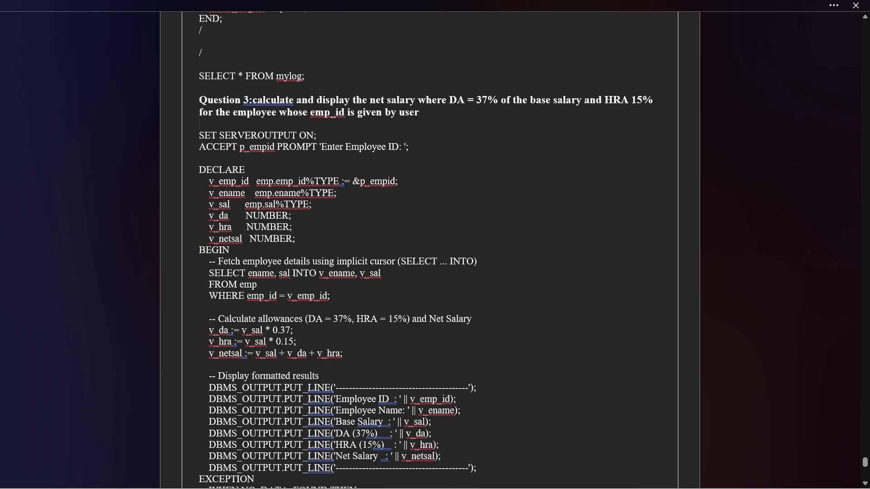
pyautogui.scroll(-2, 512, 239)
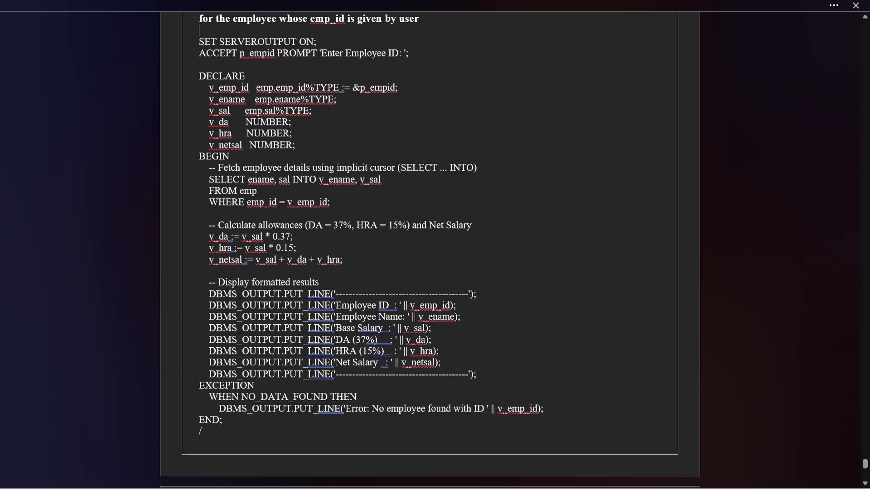
pyautogui.scroll(-1, 512, 239)
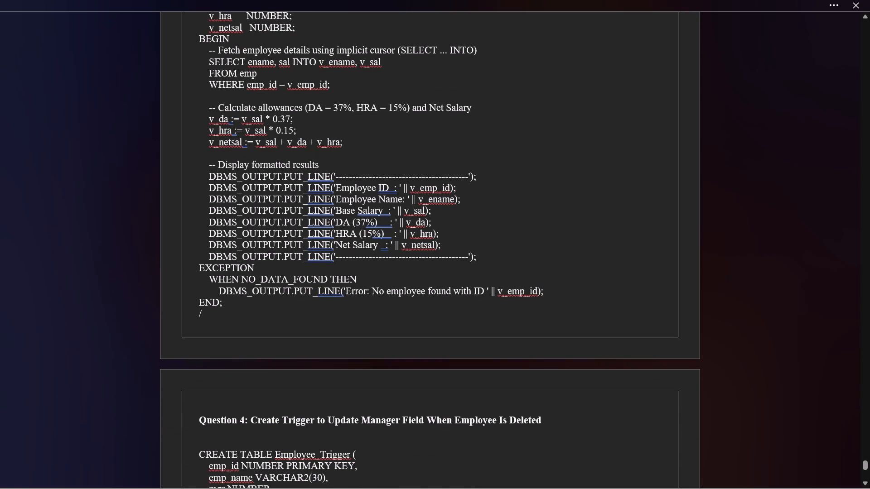
pyautogui.click(221, 314)
pyautogui.press('BackSpace')
# Remove the two stray slashes between the Track_Login block's END; and SELECT * FROM mylog, leaving blank lines between them.
pyautogui.scroll(2, 221, 314)
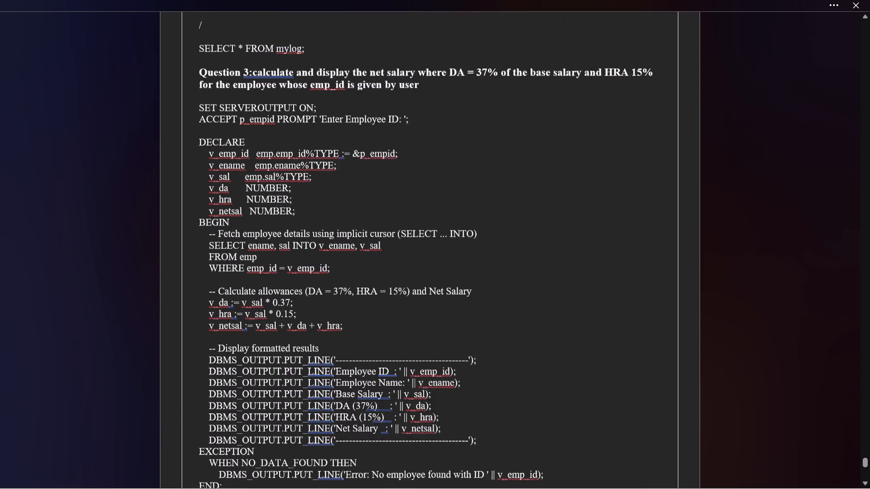
pyautogui.scroll(1, 221, 314)
pyautogui.click(212, 61)
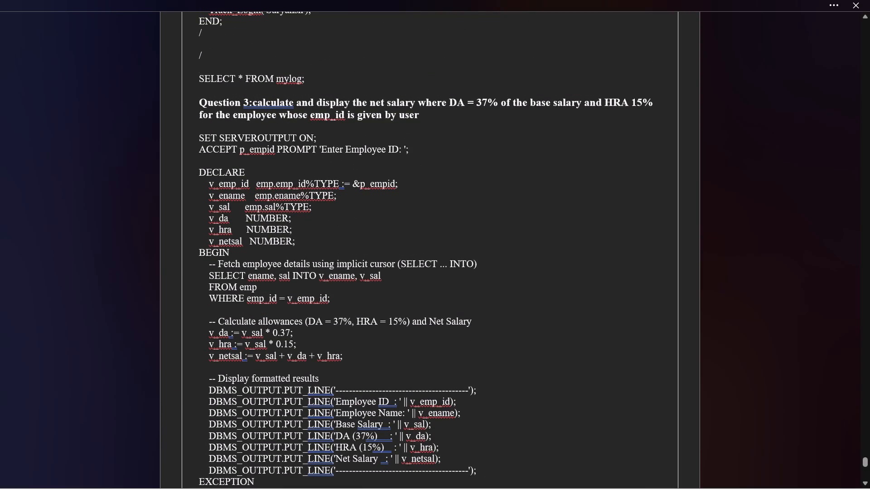
pyautogui.press('BackSpace')
pyautogui.press('BackSpace')
pyautogui.press('BackSpace')
pyautogui.press('BackSpace')
pyautogui.press('BackSpace')
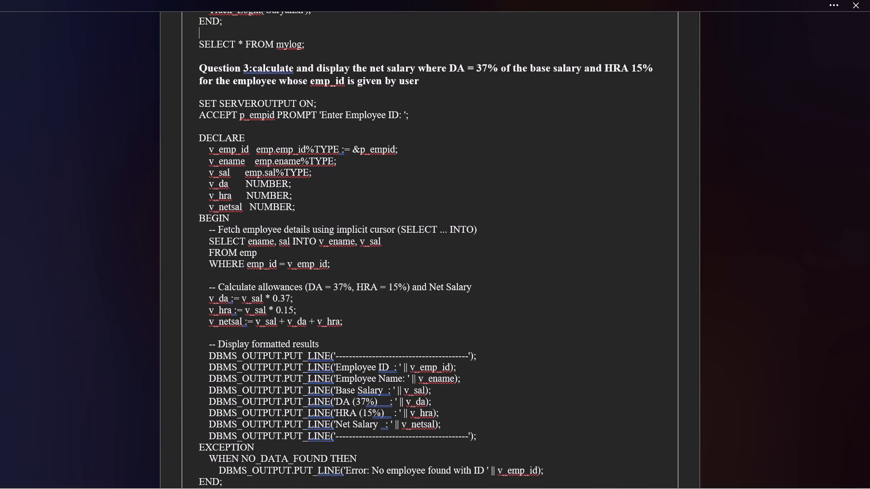
pyautogui.press('Return')
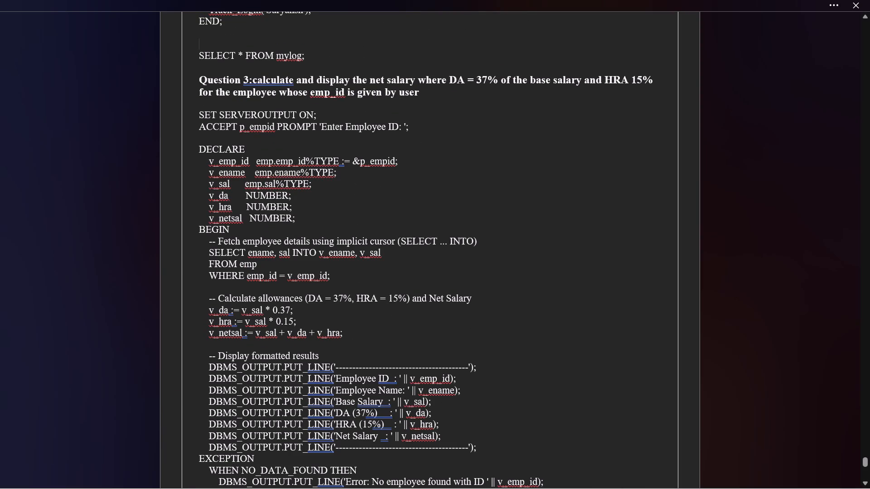
# Insert two blank lines after the Question 3 code to push the Question 4 heading onto the next page.
pyautogui.scroll(-4, 430, 184)
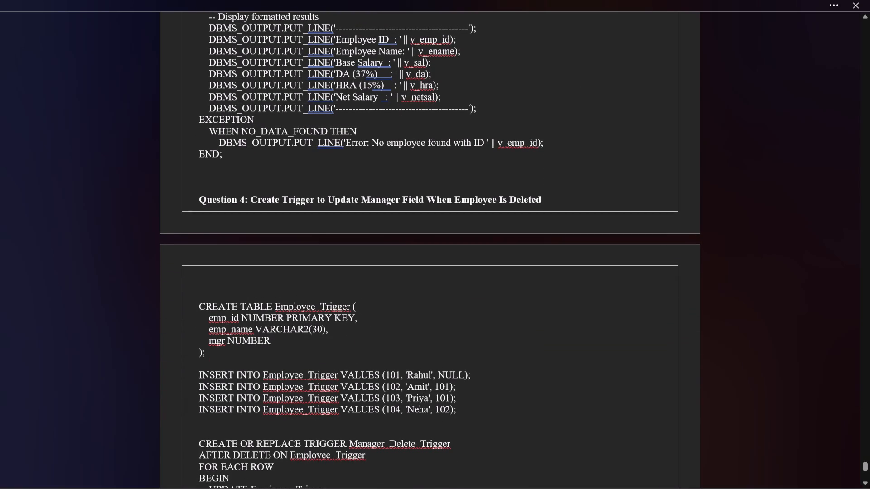
pyautogui.click(365, 170)
pyautogui.press('Return')
pyautogui.press('Return')
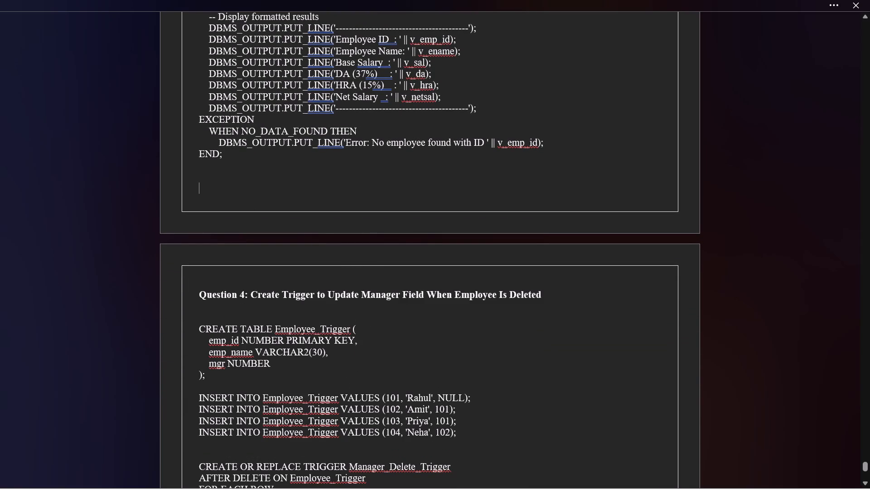
# Set the "Question 4: Create Trigger to Update Manager Field When Employee Is Deleted" heading to font size 12.
pyautogui.moveTo(193, 290); pyautogui.dragTo(551, 286)
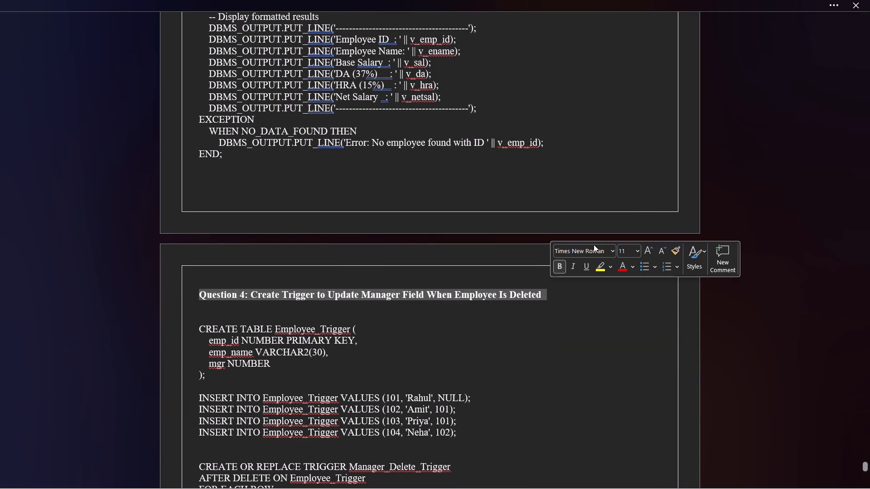
pyautogui.click(638, 251)
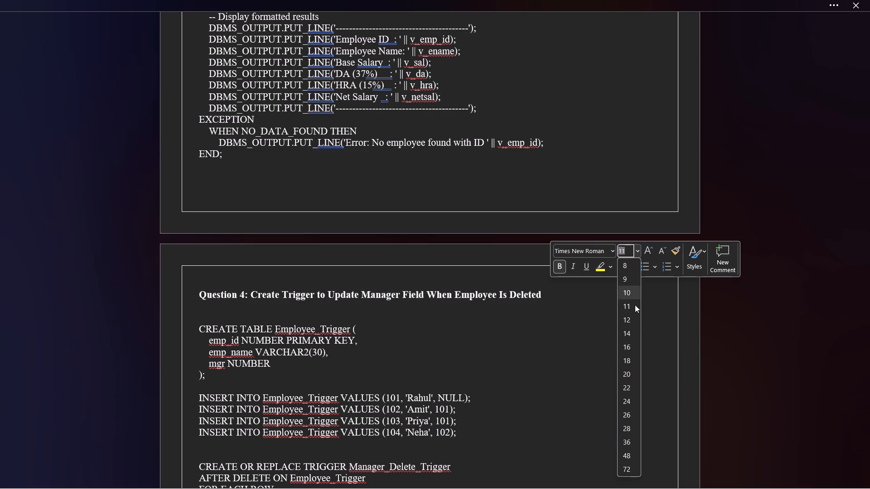
pyautogui.click(633, 317)
# Review the Question 4 code to the end of the document and the opening cover and vision statement pages.
pyautogui.scroll(-3, 535, 347)
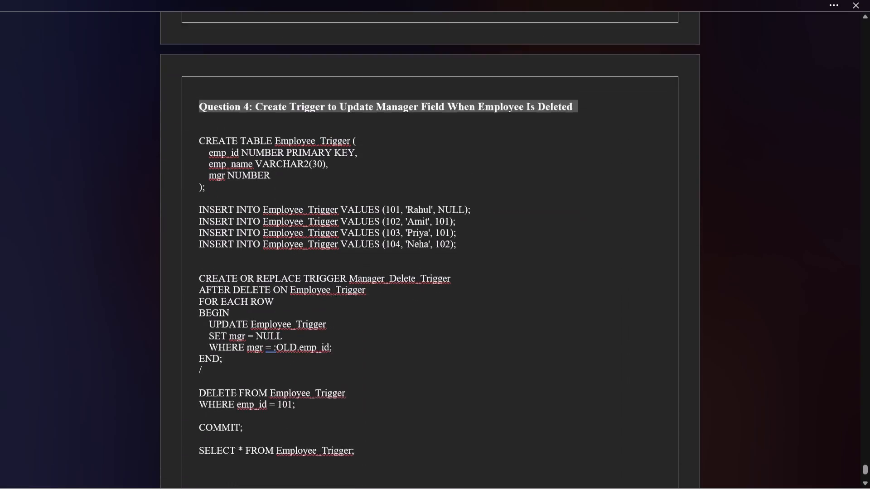
pyautogui.scroll(-7, 535, 347)
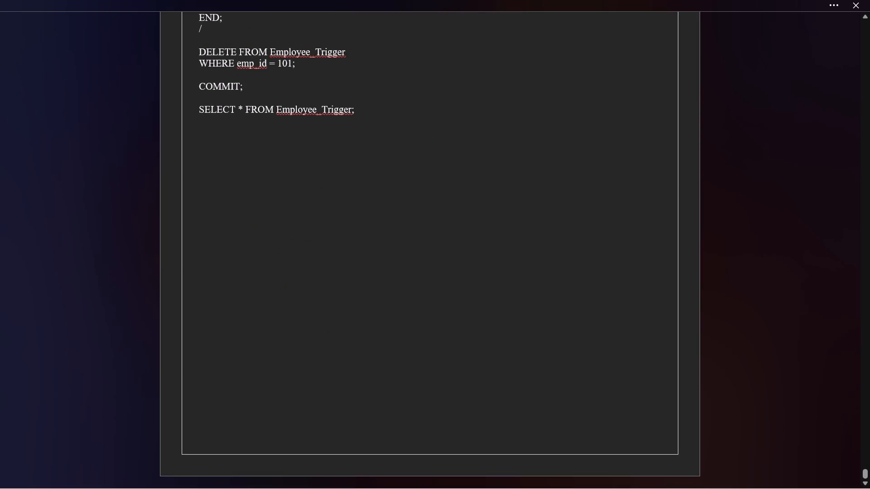
pyautogui.scroll(15, 439, 271)
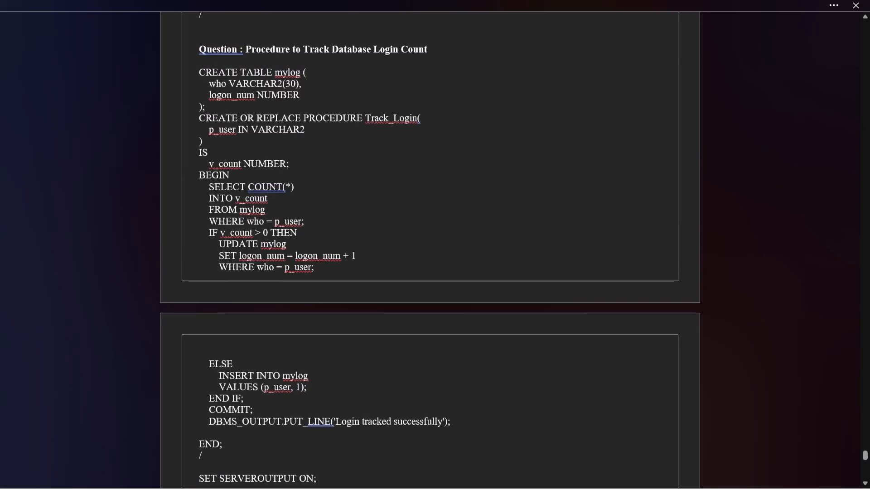
pyautogui.scroll(17, 439, 271)
pyautogui.scroll(8, 439, 271)
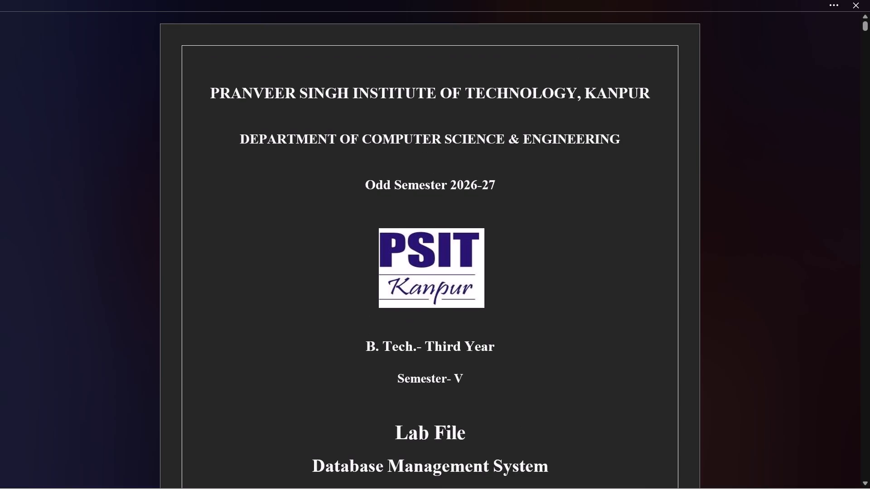
pyautogui.scroll(-14, 490, 275)
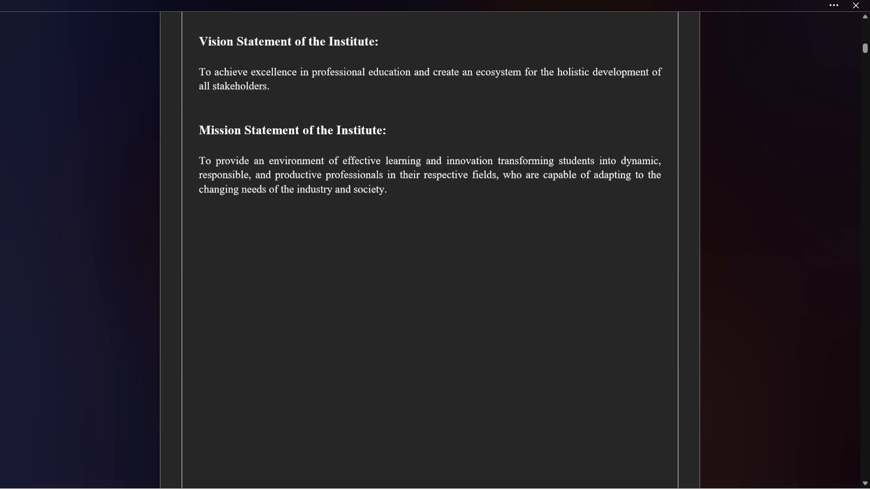
pyautogui.scroll(13, 490, 275)
pyautogui.scroll(12, 490, 275)
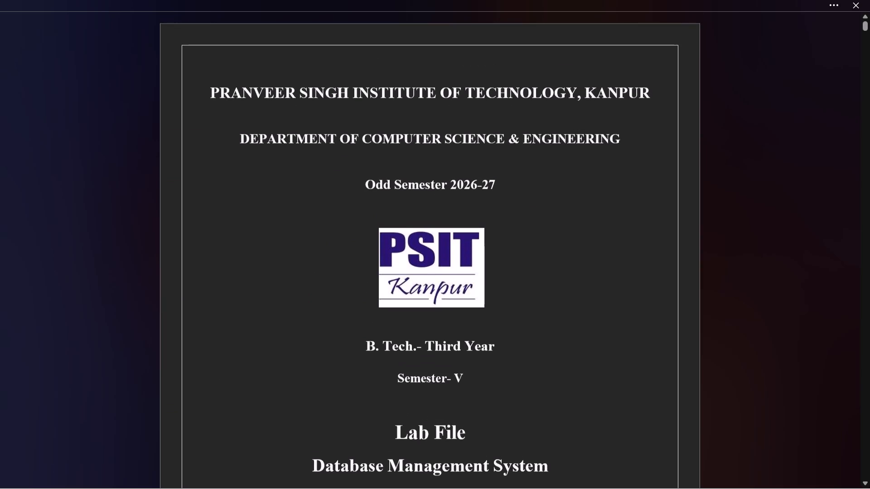
# Reveal the hidden ribbon and open the document's sharing options.
pyautogui.click(840, 6)
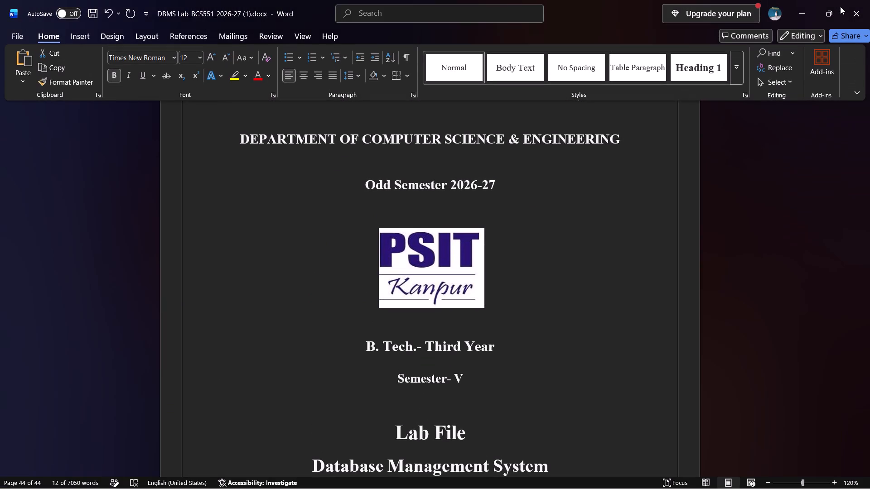
pyautogui.click(842, 34)
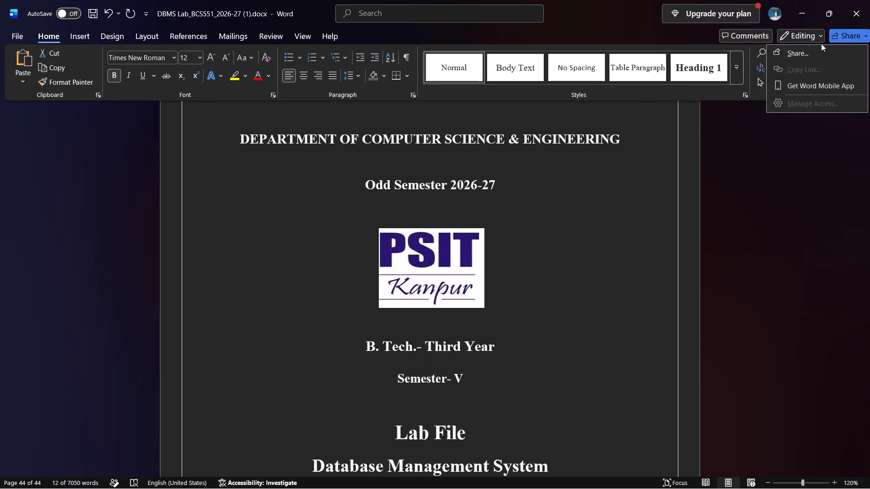
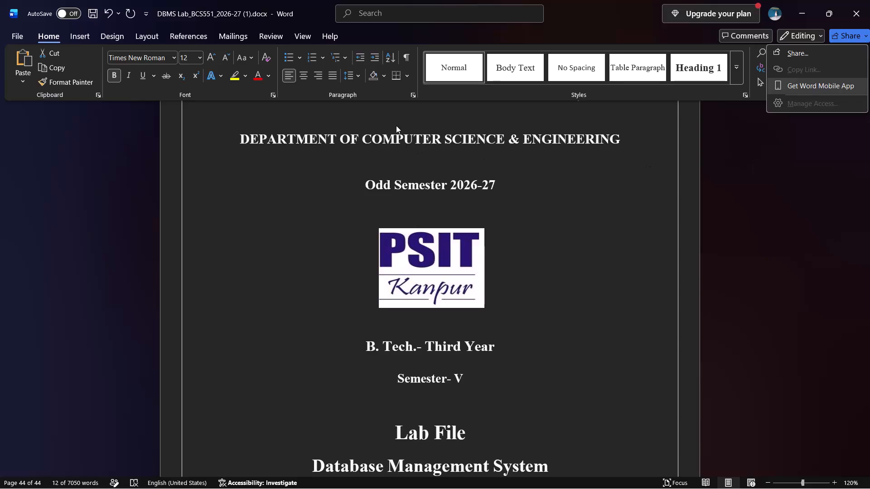
# Dismiss the open sharing options and save the document.
pyautogui.moveTo(111, 182); pyautogui.dragTo(225, 198)
pyautogui.click(225, 198)
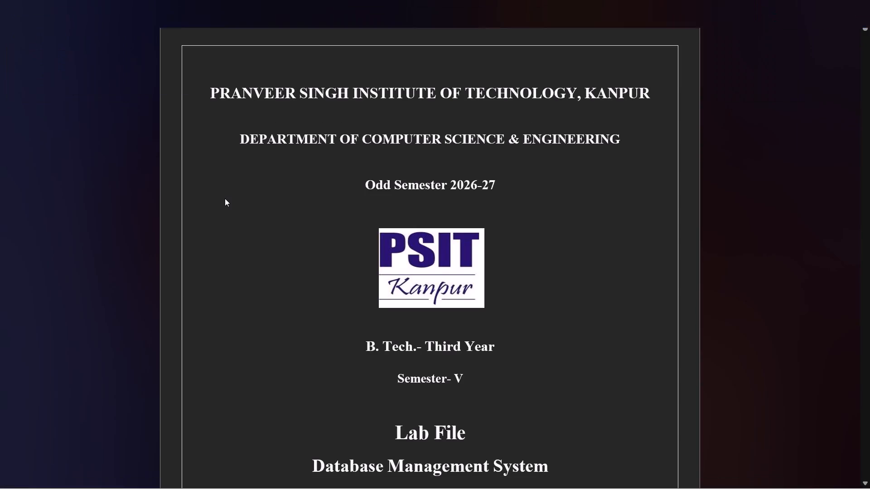
pyautogui.hotkey('ctrl', 's')
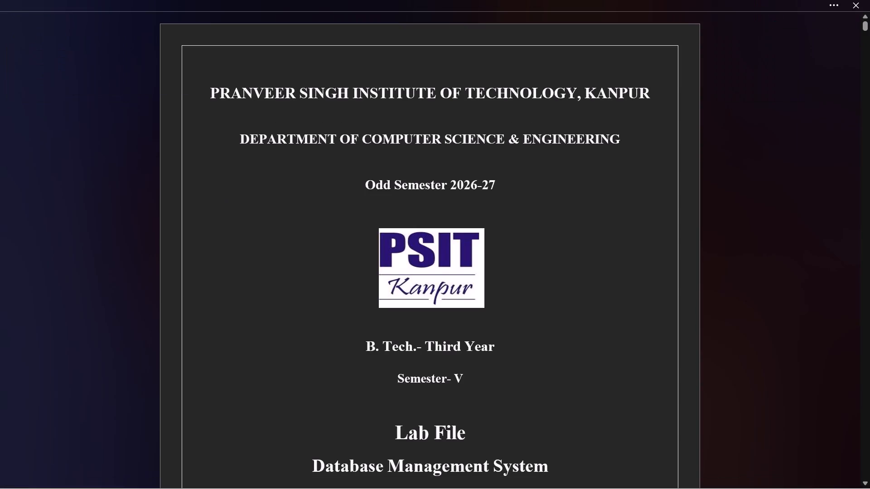
# Turn on AutoSave for the document by uploading it to the personal OneDrive.
pyautogui.click(830, 8)
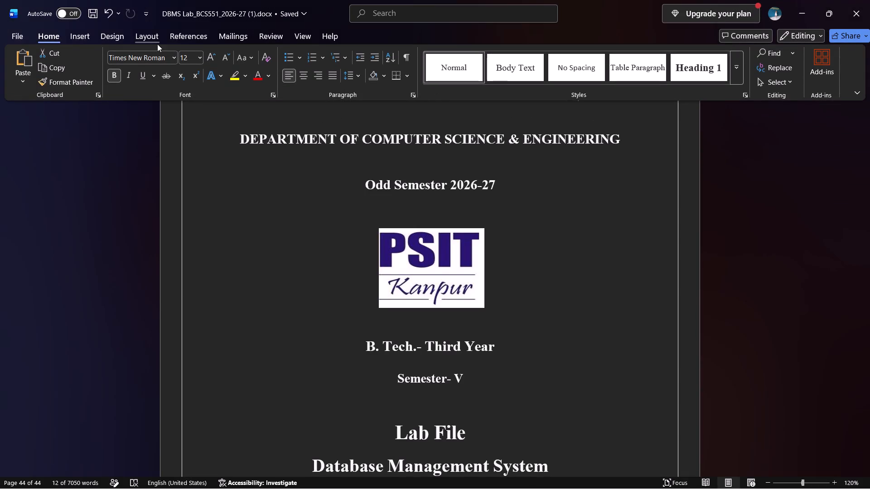
pyautogui.click(70, 13)
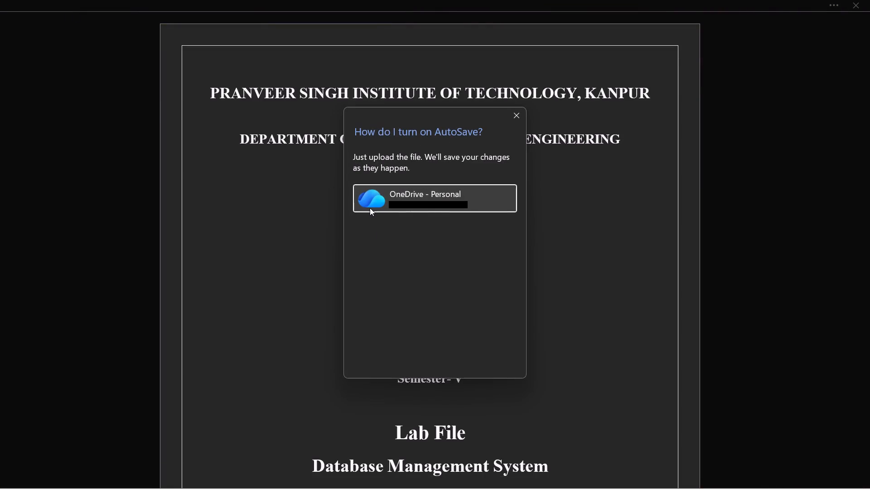
pyautogui.click(370, 208)
pyautogui.click(388, 200)
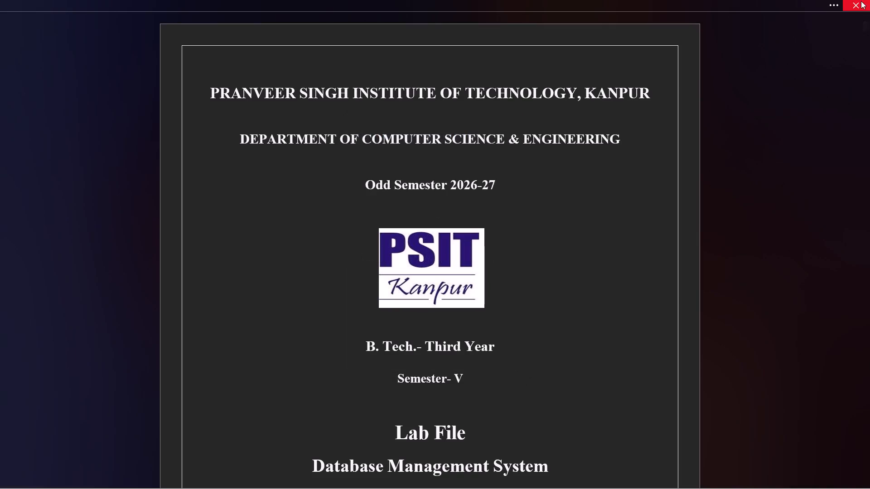
# Switch the ribbon display from full-screen mode to always show the ribbon.
pyautogui.click(832, 1)
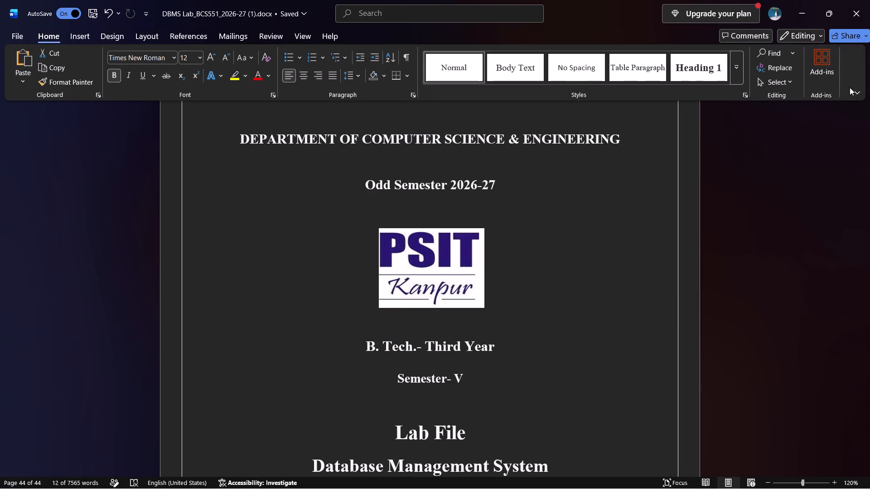
pyautogui.click(856, 91)
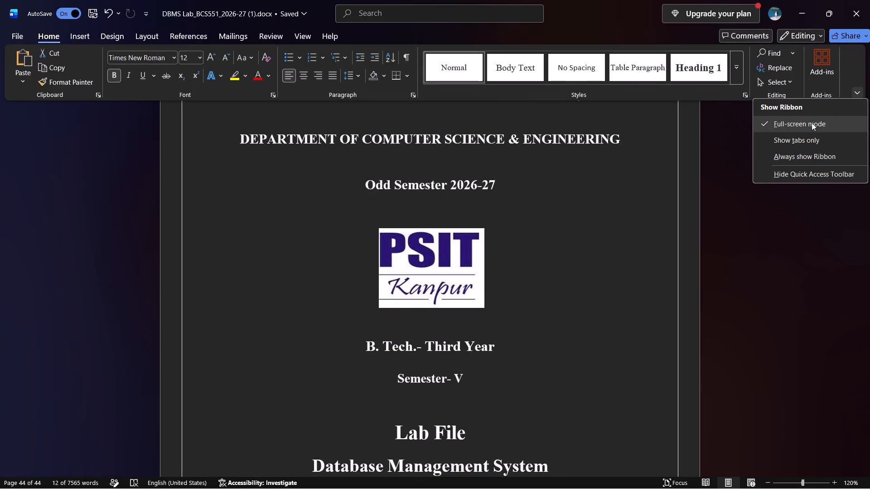
pyautogui.click(807, 151)
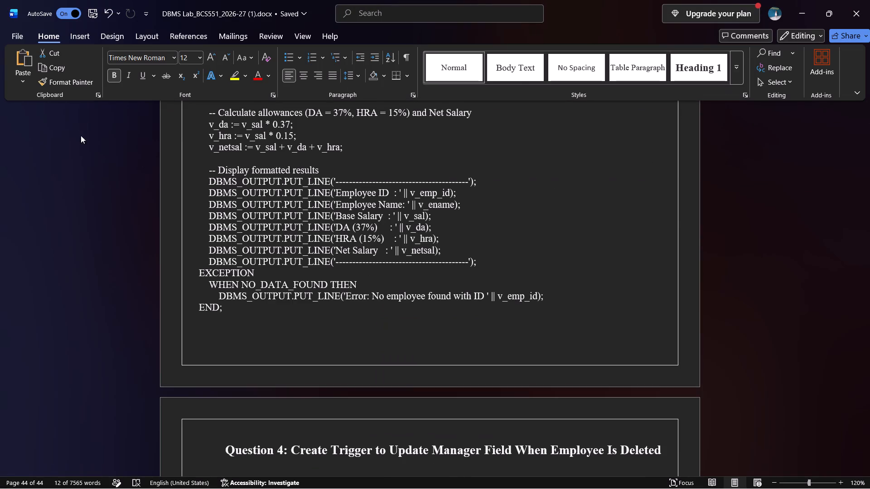
# Save the DBMS lab document again under its existing name.
pyautogui.click(19, 35)
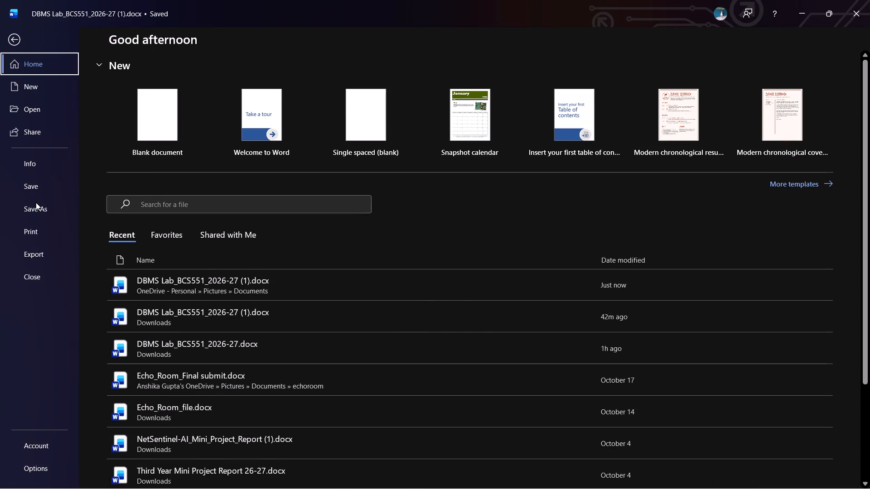
pyautogui.click(29, 184)
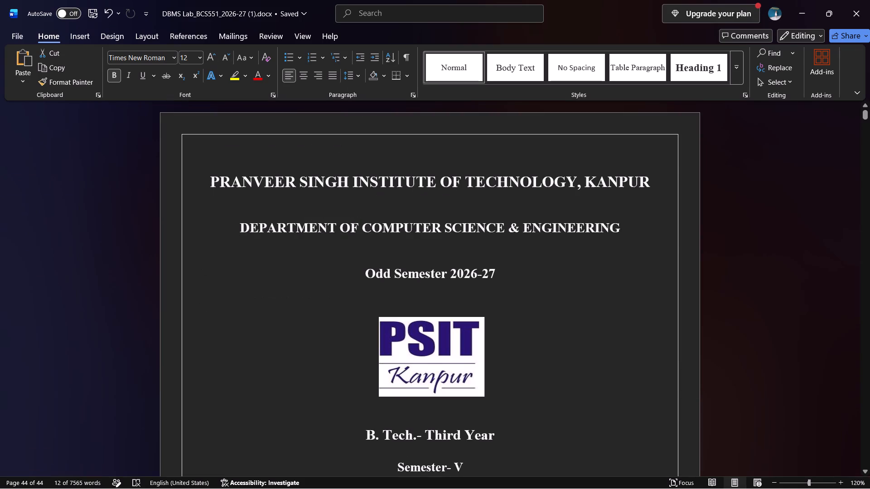
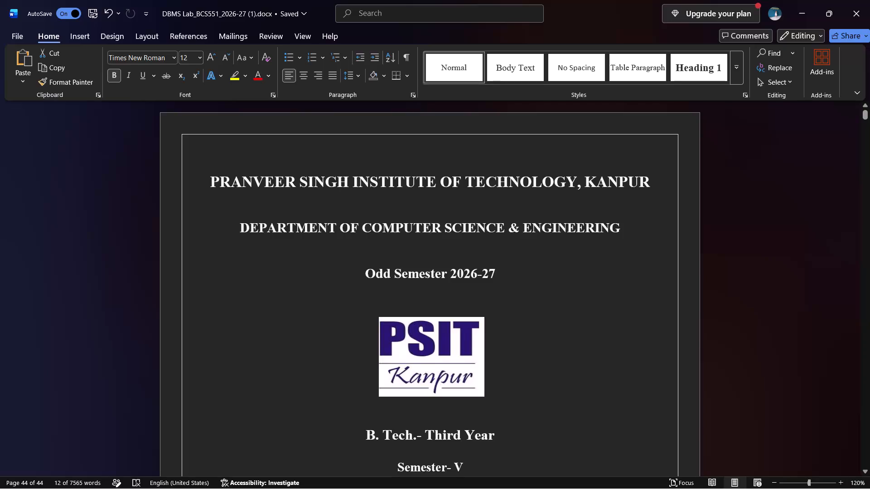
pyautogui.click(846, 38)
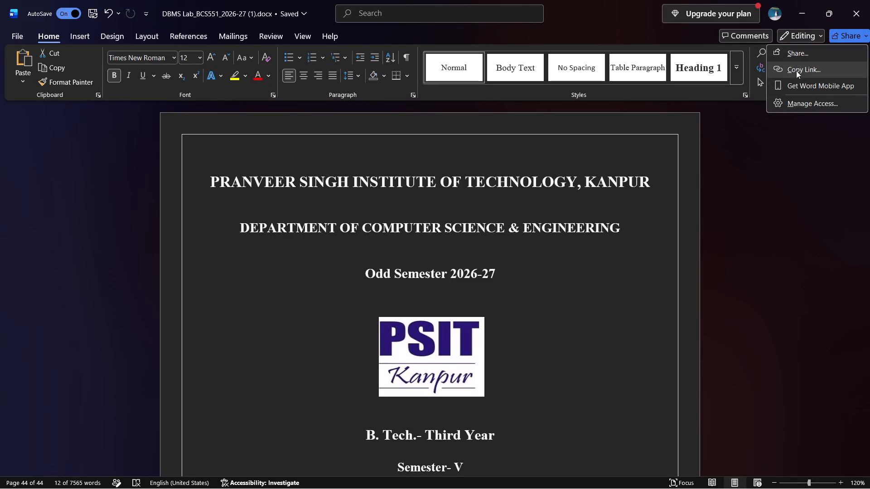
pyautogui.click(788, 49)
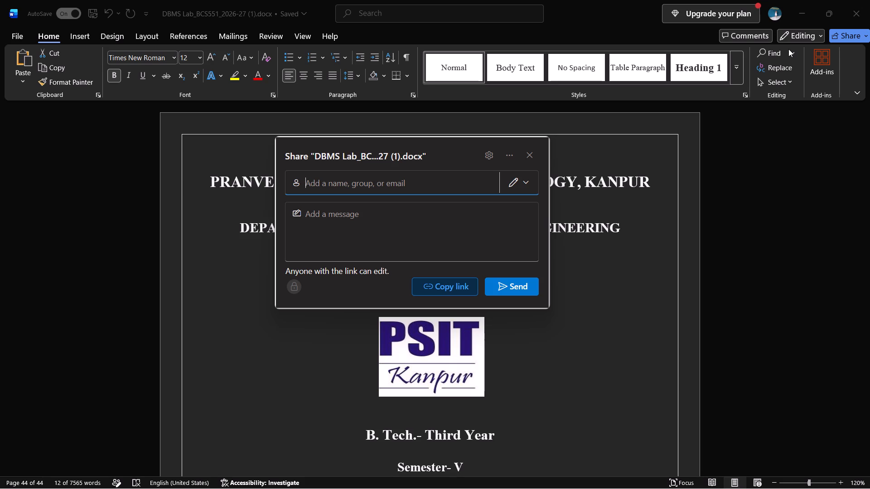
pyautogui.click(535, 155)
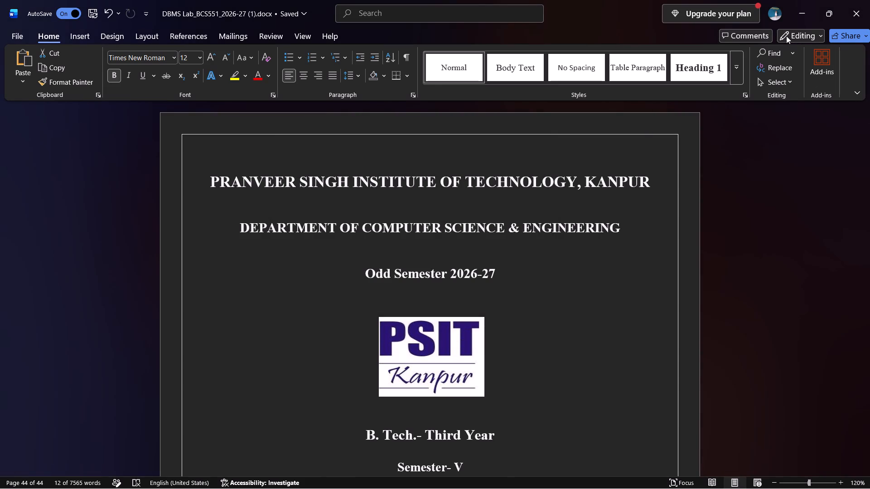
# Open the document's file management view.
pyautogui.click(19, 38)
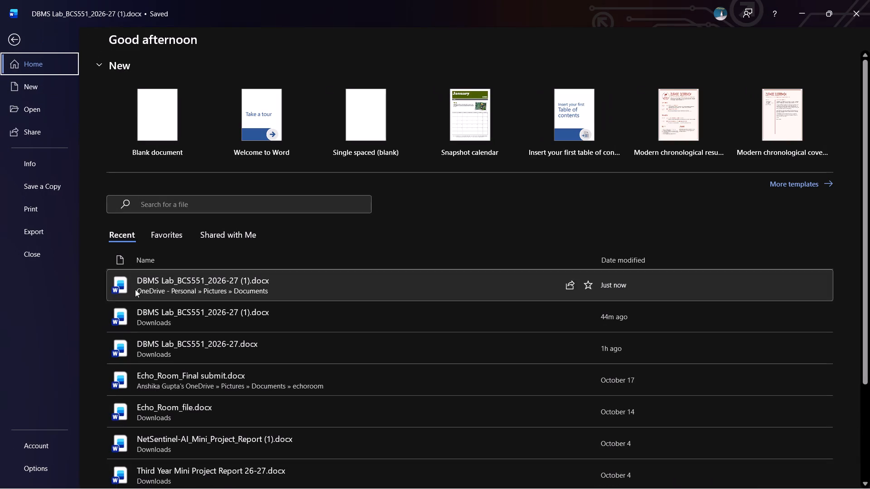